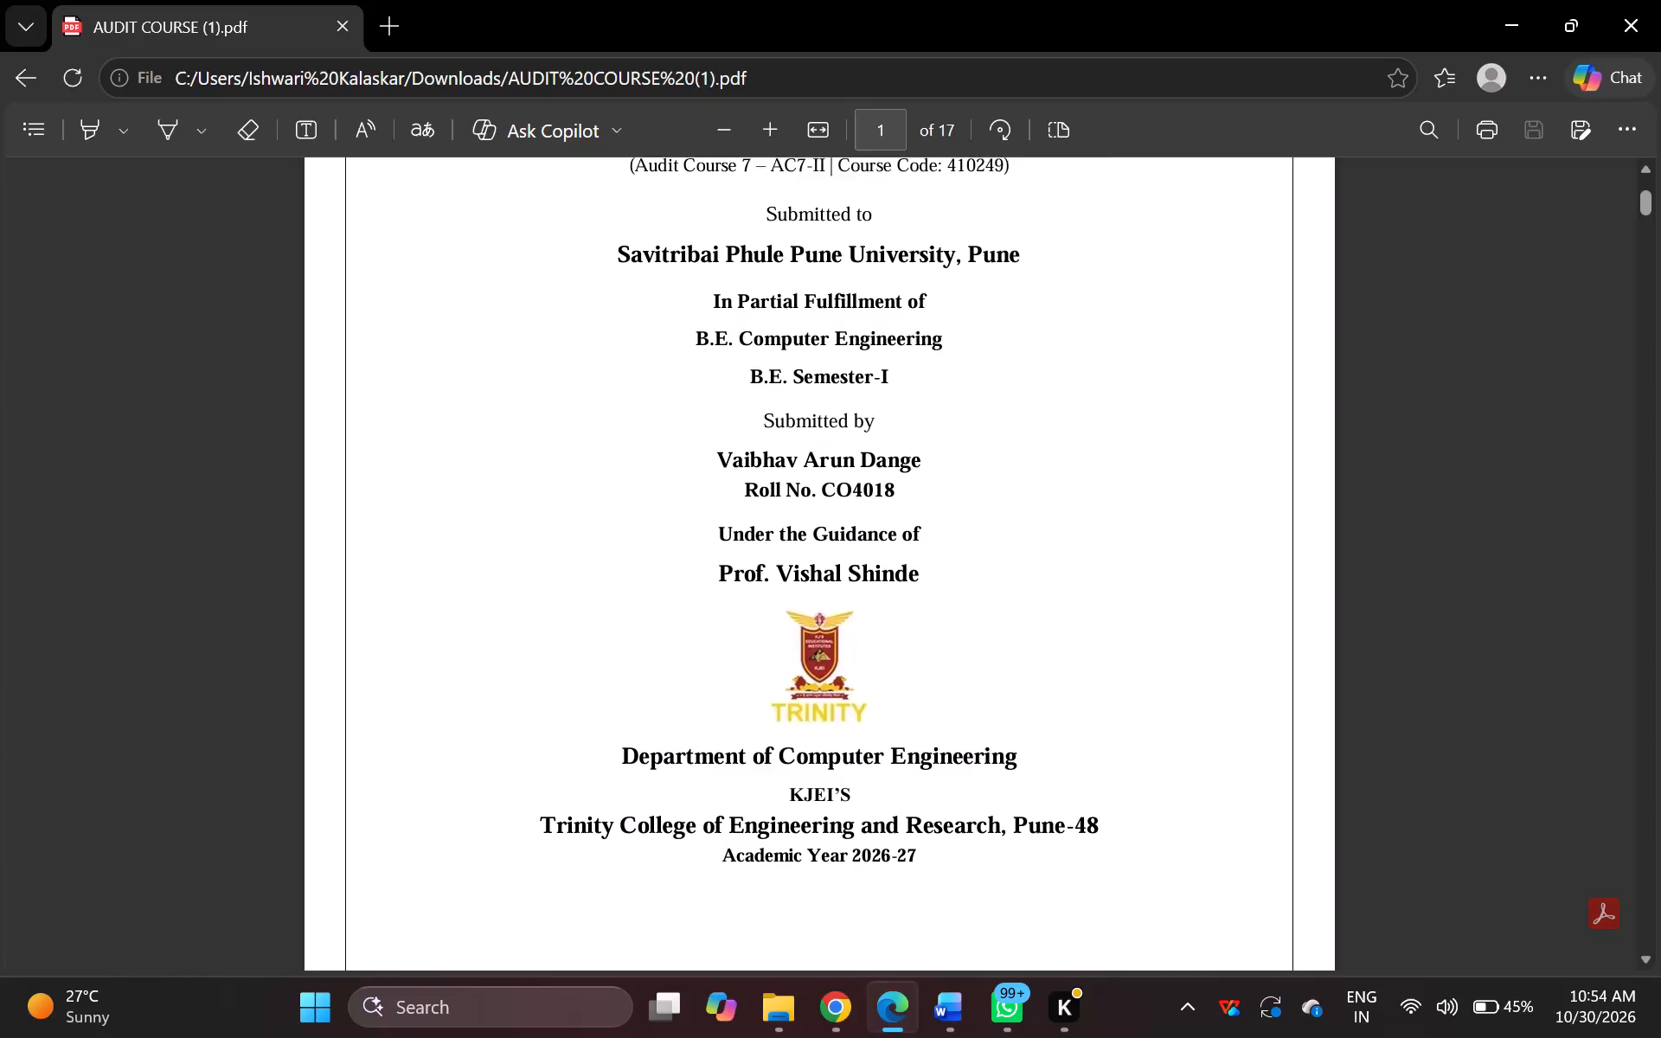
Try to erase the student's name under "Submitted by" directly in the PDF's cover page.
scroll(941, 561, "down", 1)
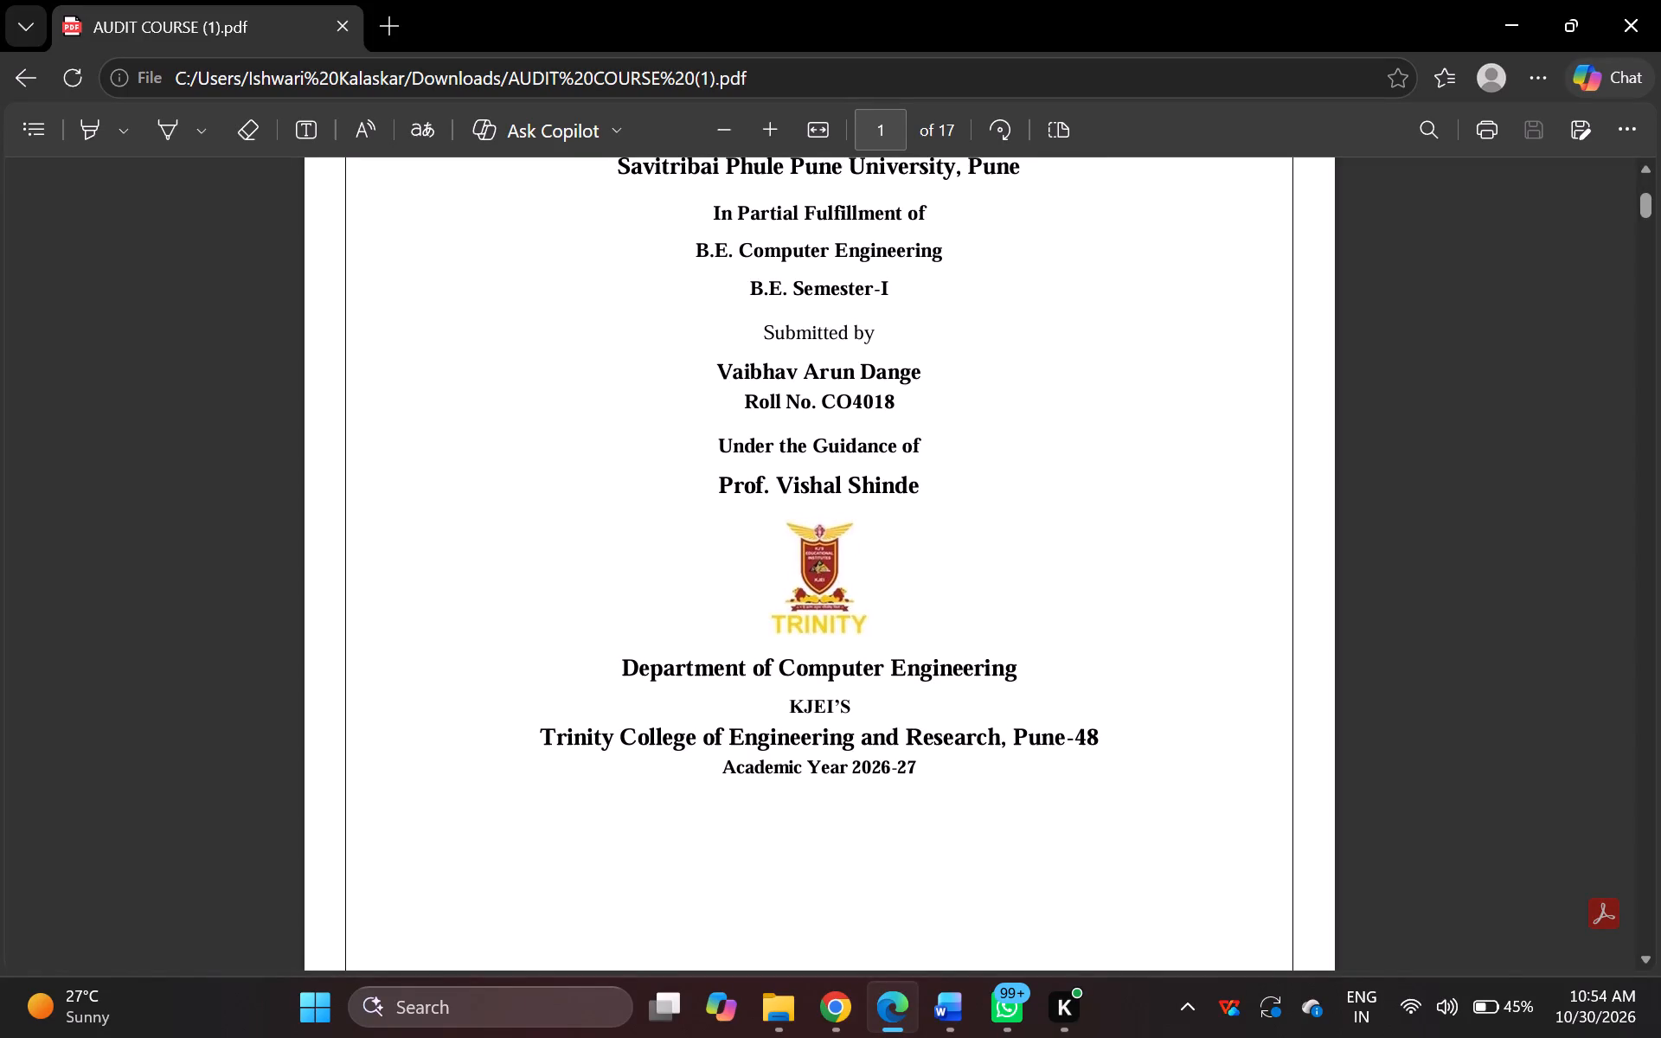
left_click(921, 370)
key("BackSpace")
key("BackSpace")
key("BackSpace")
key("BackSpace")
Switch to Chrome and open the iLovePDF website in a new tab, searching for "i love pdf".
left_click(827, 1012)
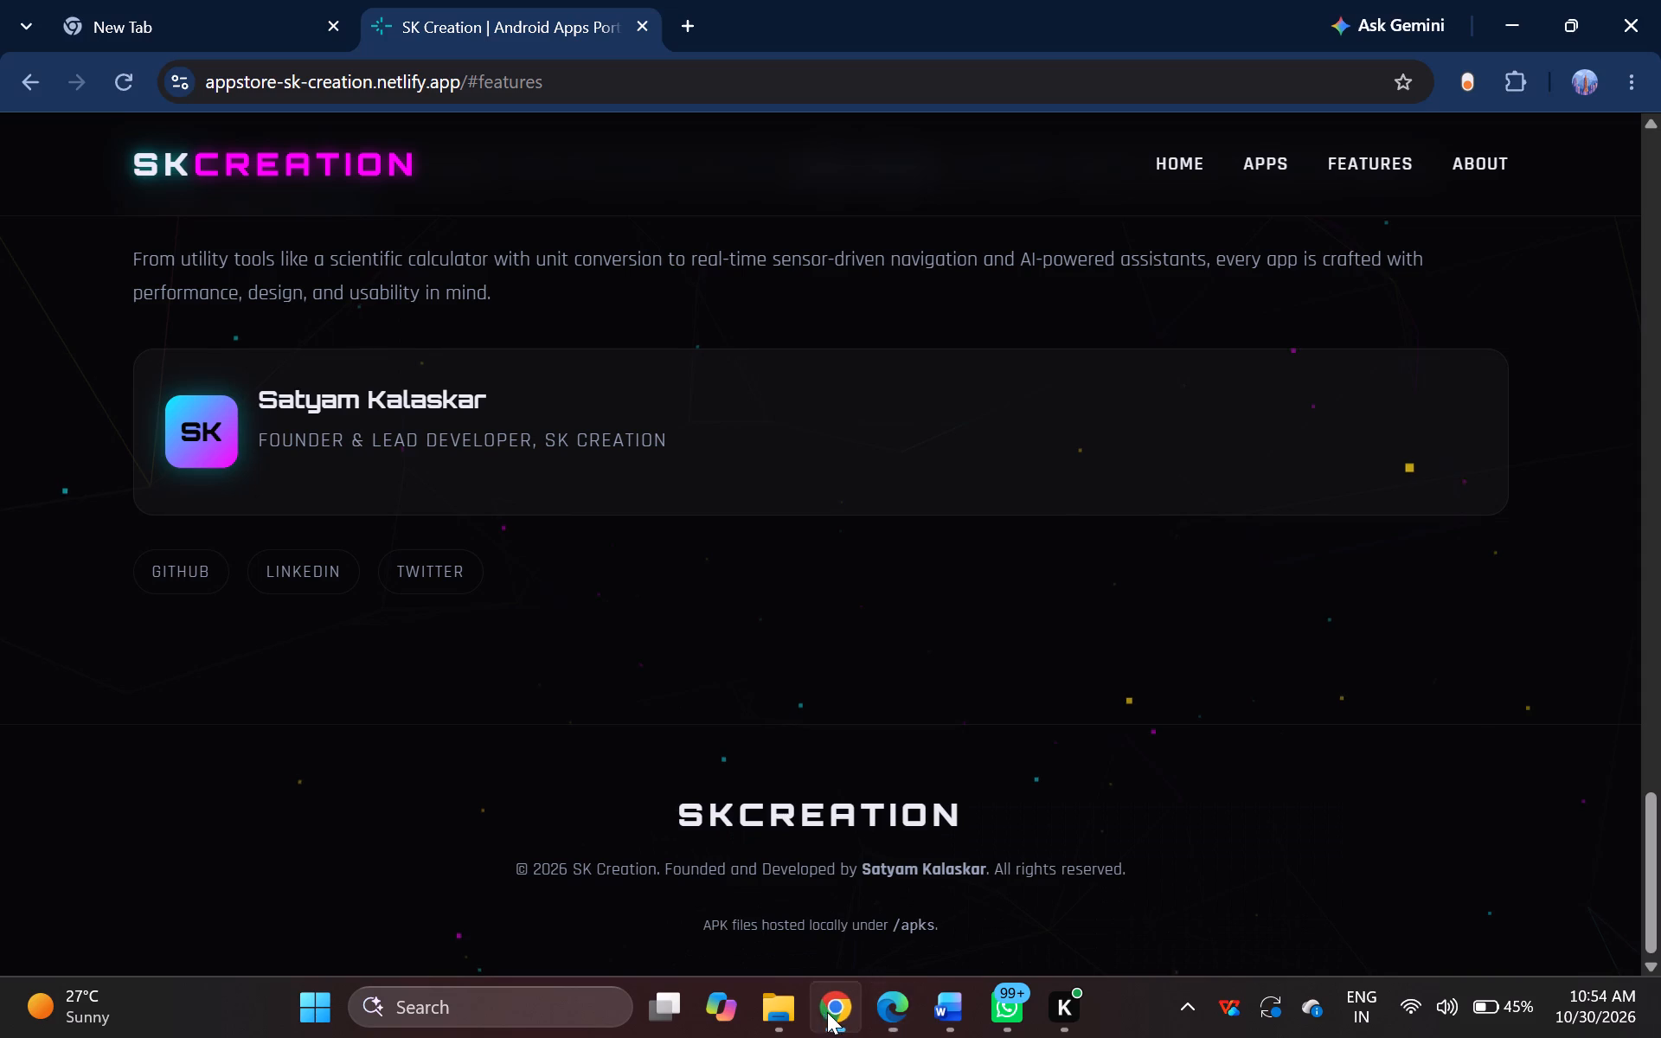
left_click(694, 16)
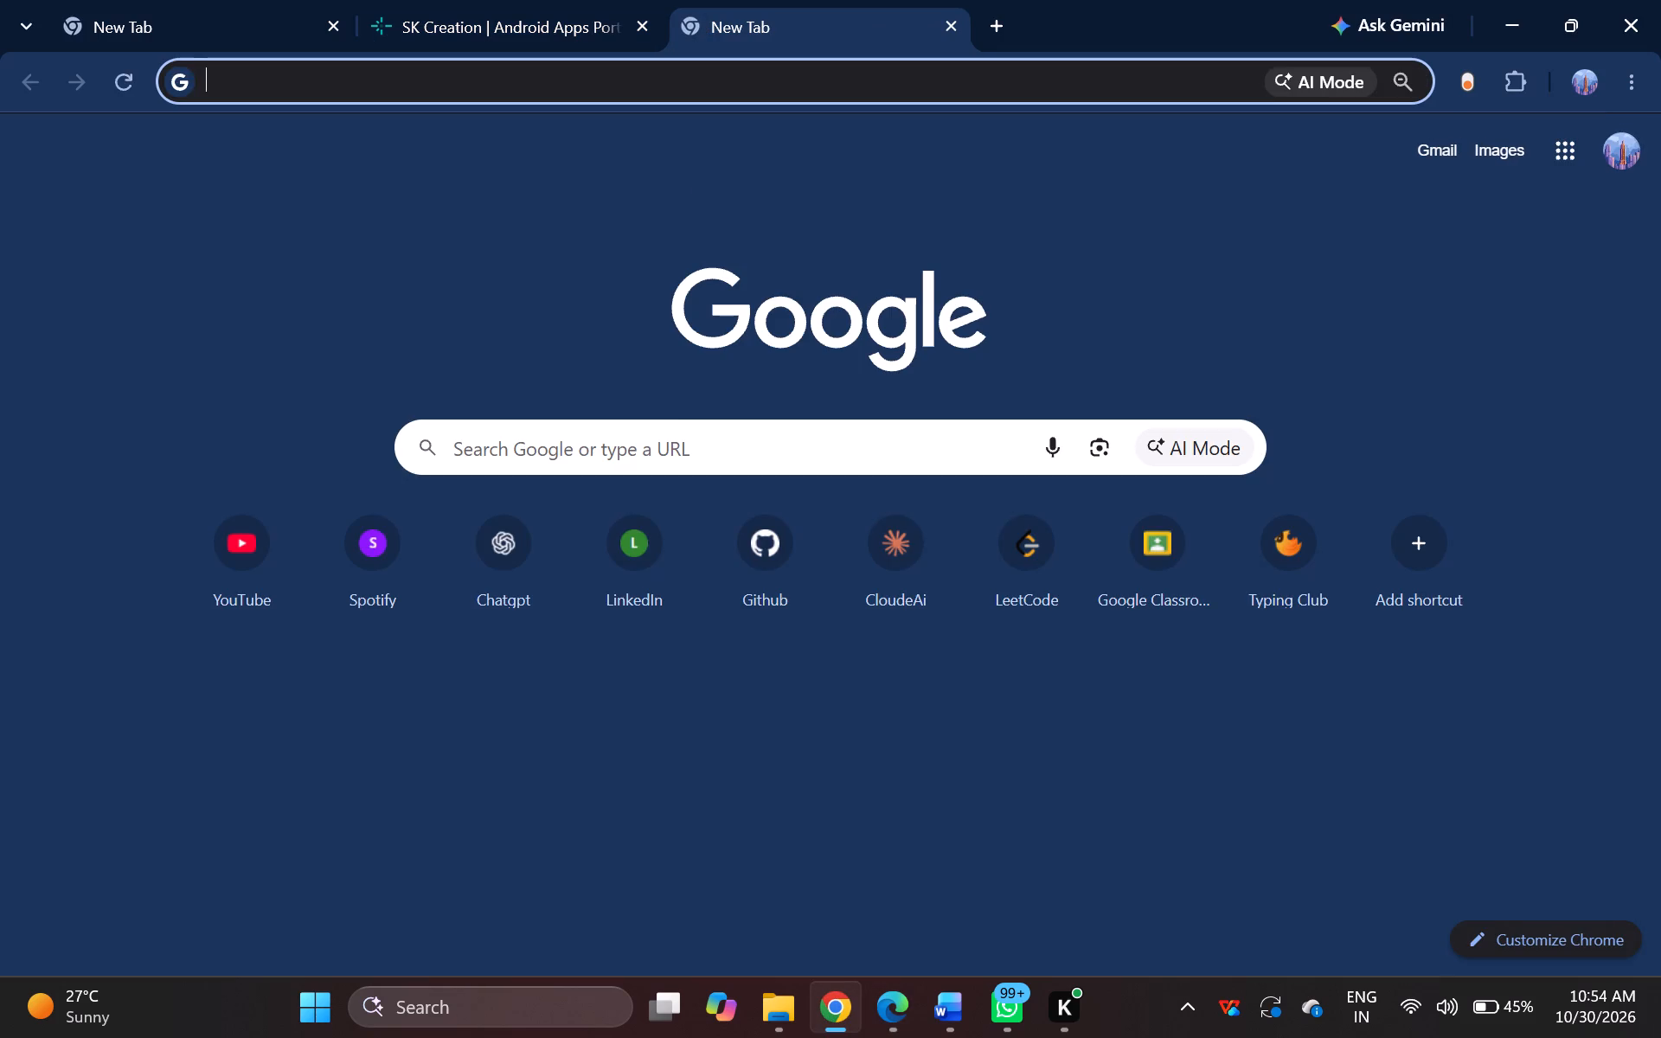
left_click(637, 445)
left_click(516, 602)
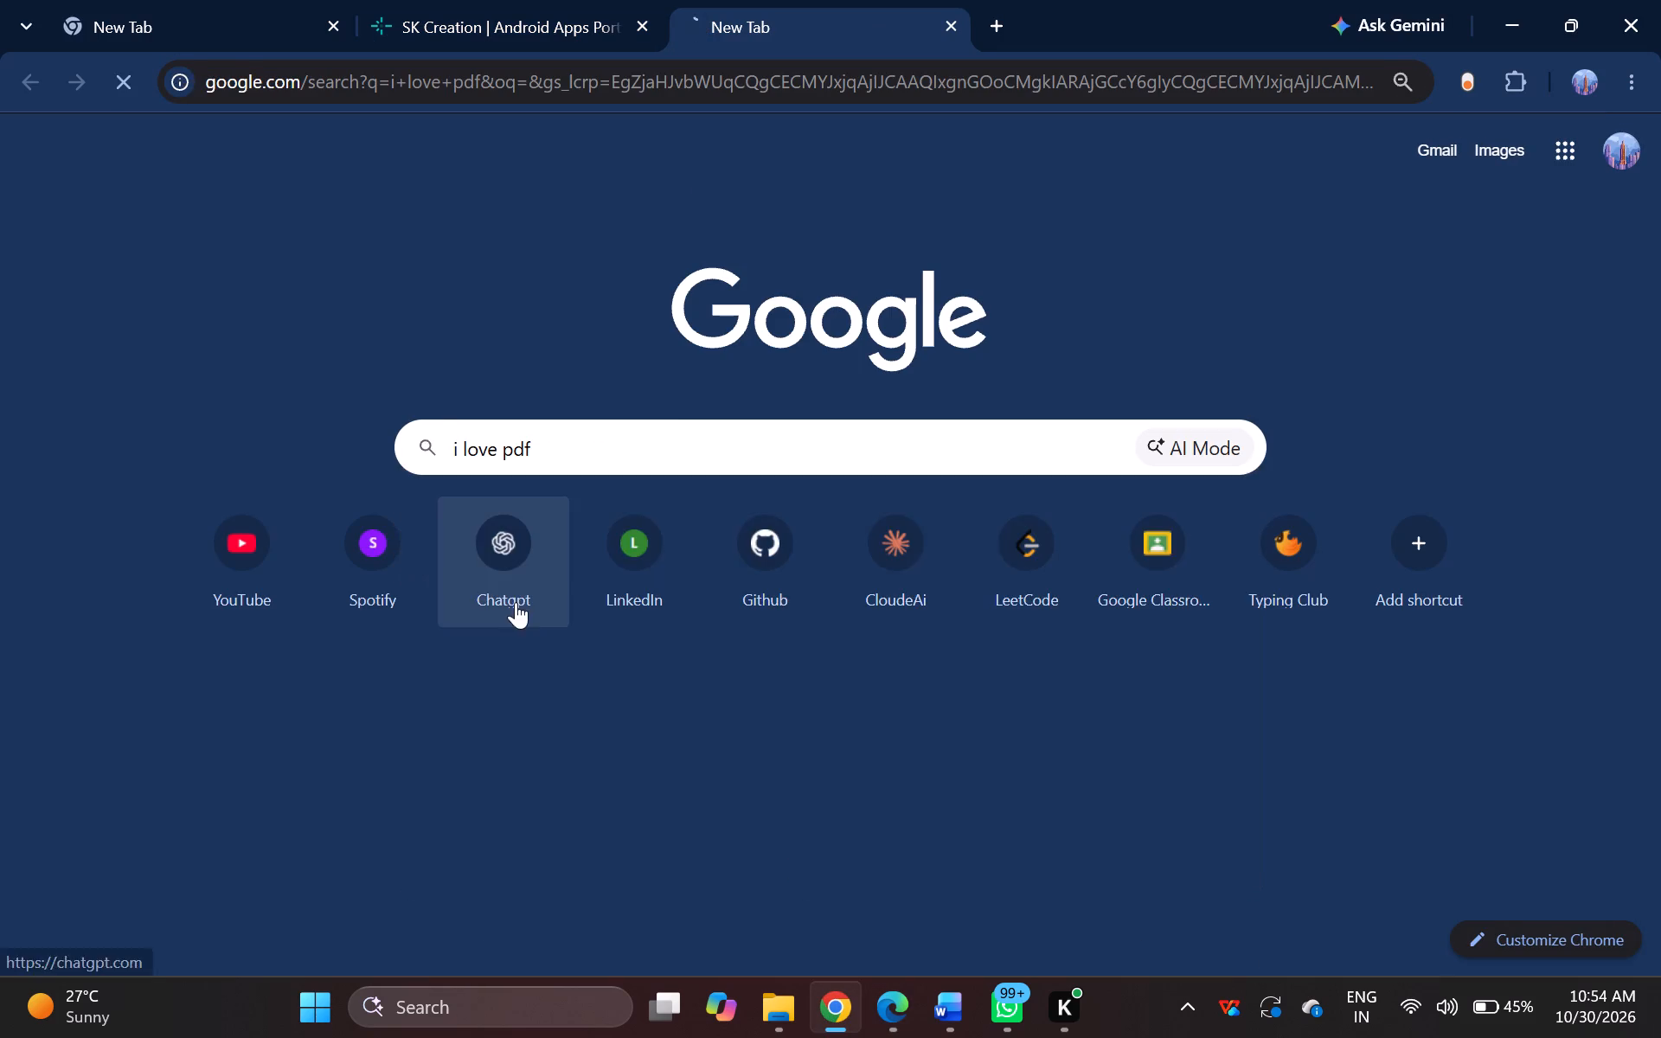
left_click(426, 407)
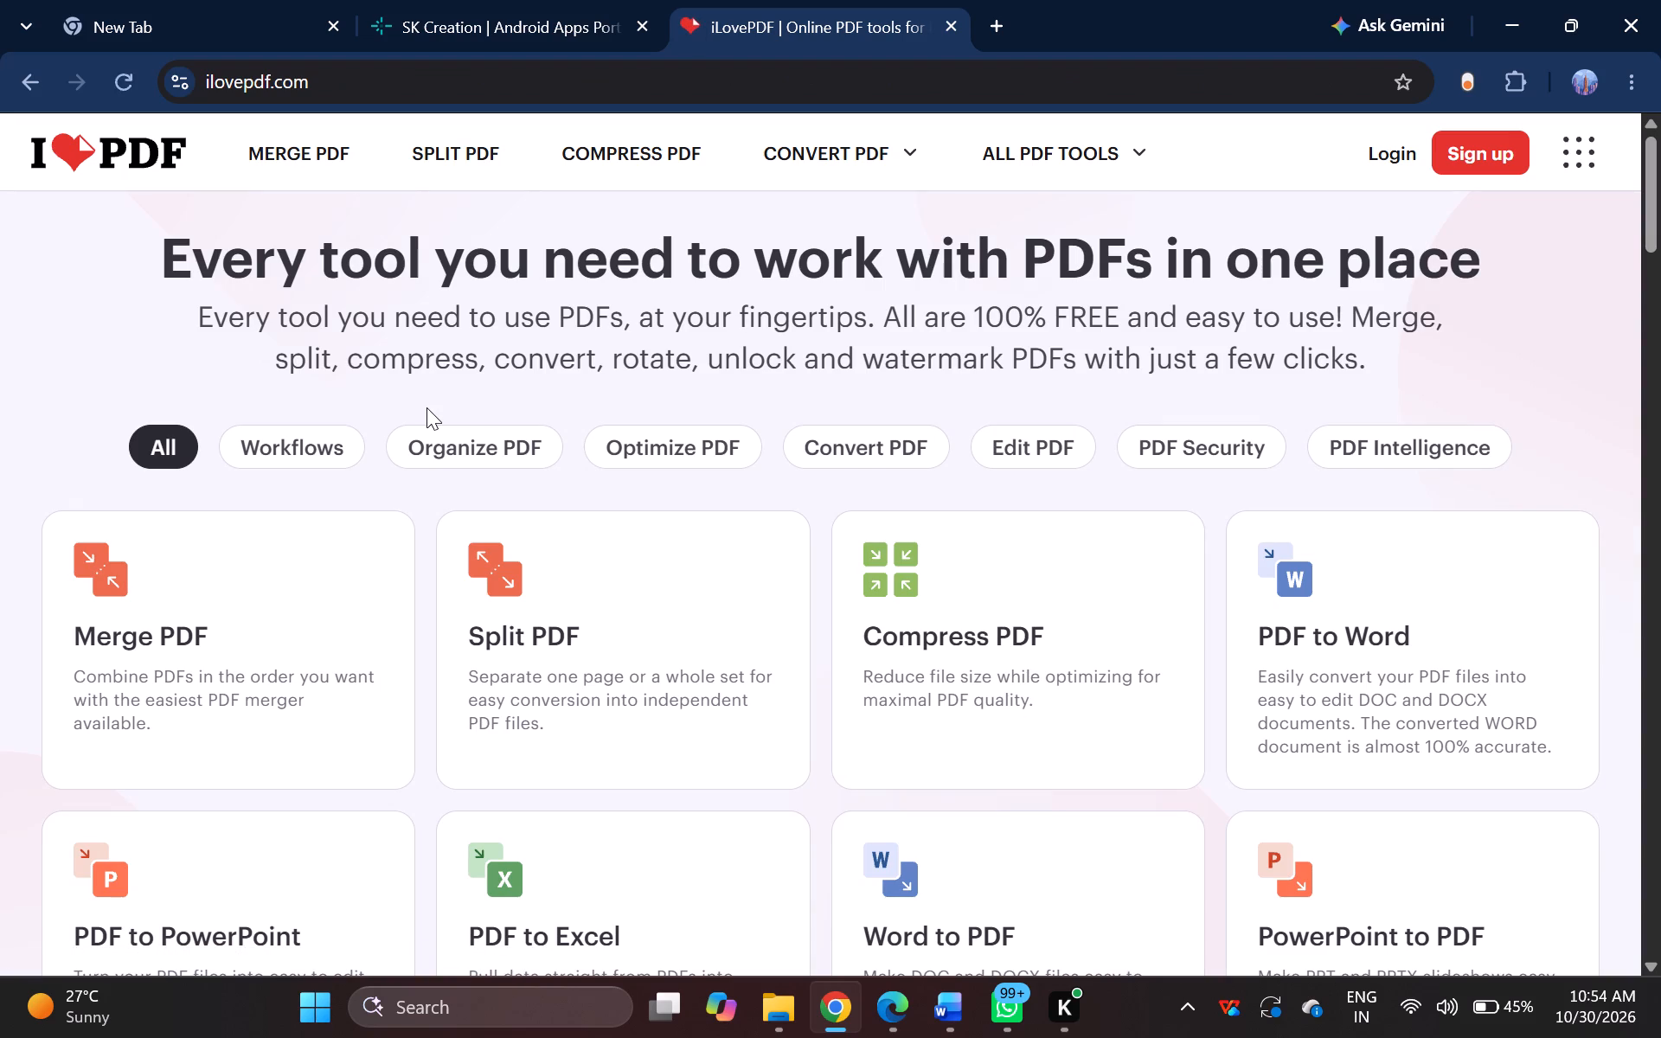
Load the AUDIT COURSE (1) PDF from Downloads into iLovePDF's PDF to Word converter.
scroll(401, 726, "down", 1)
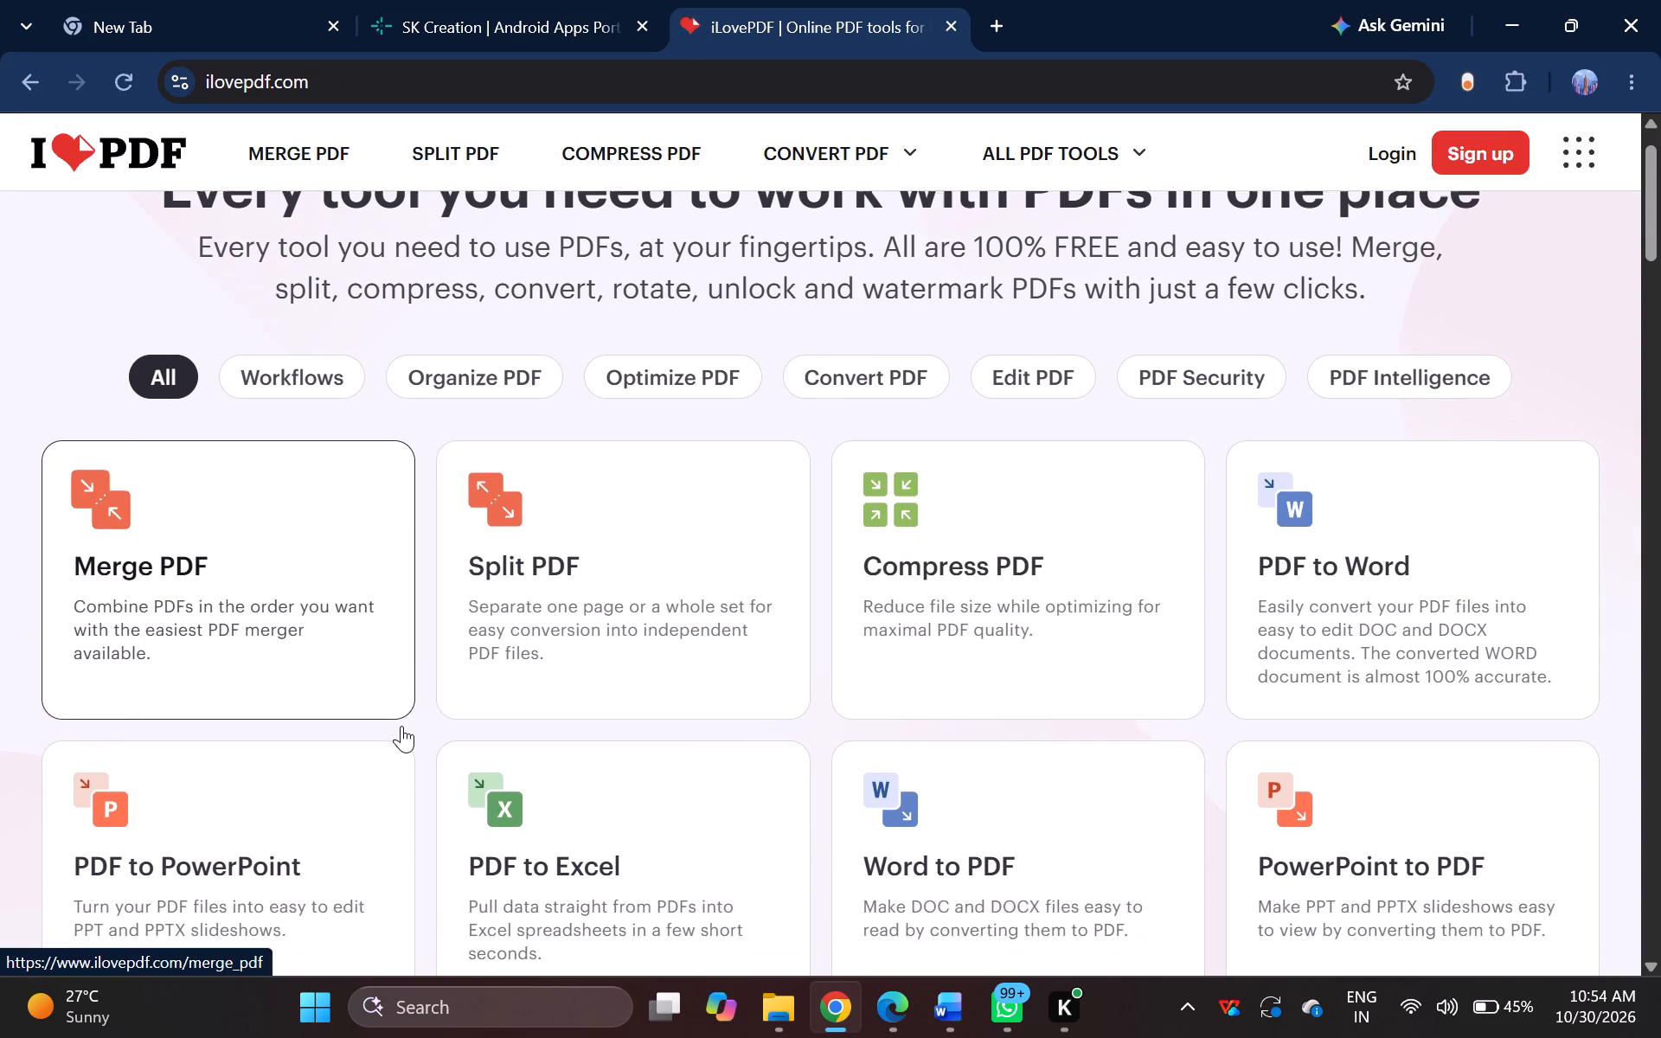
scroll(401, 726, "down", 2)
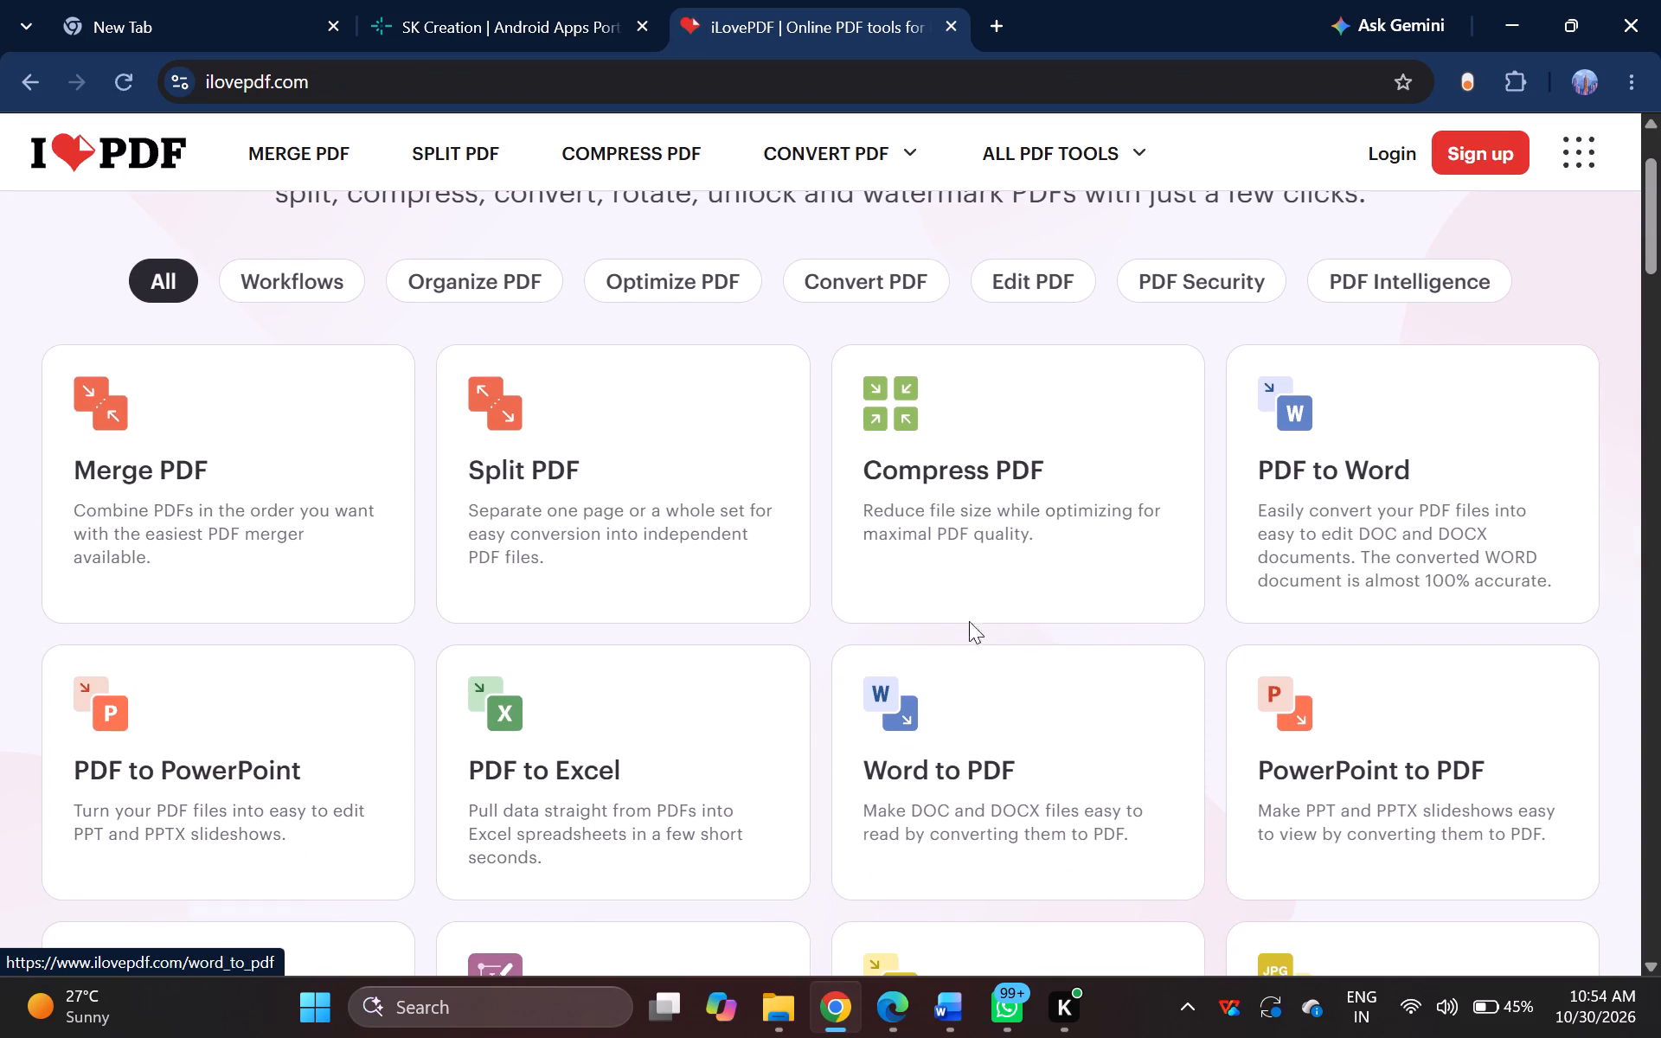
left_click(1326, 450)
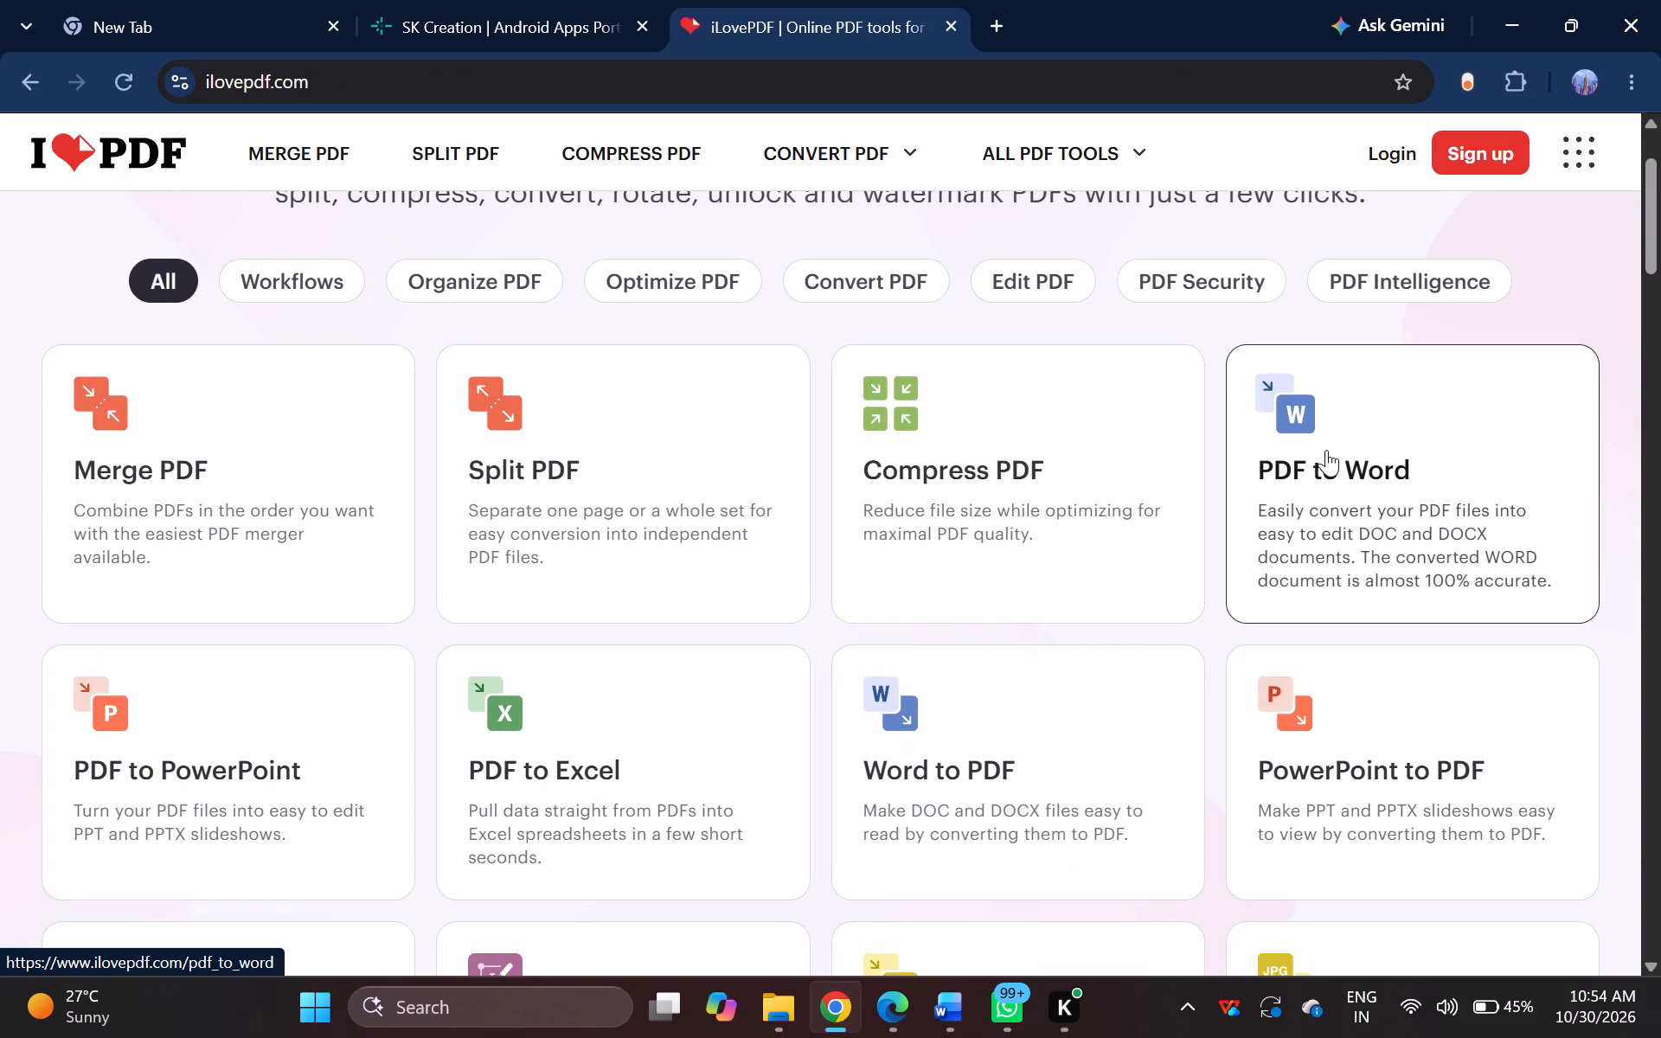
left_click(842, 480)
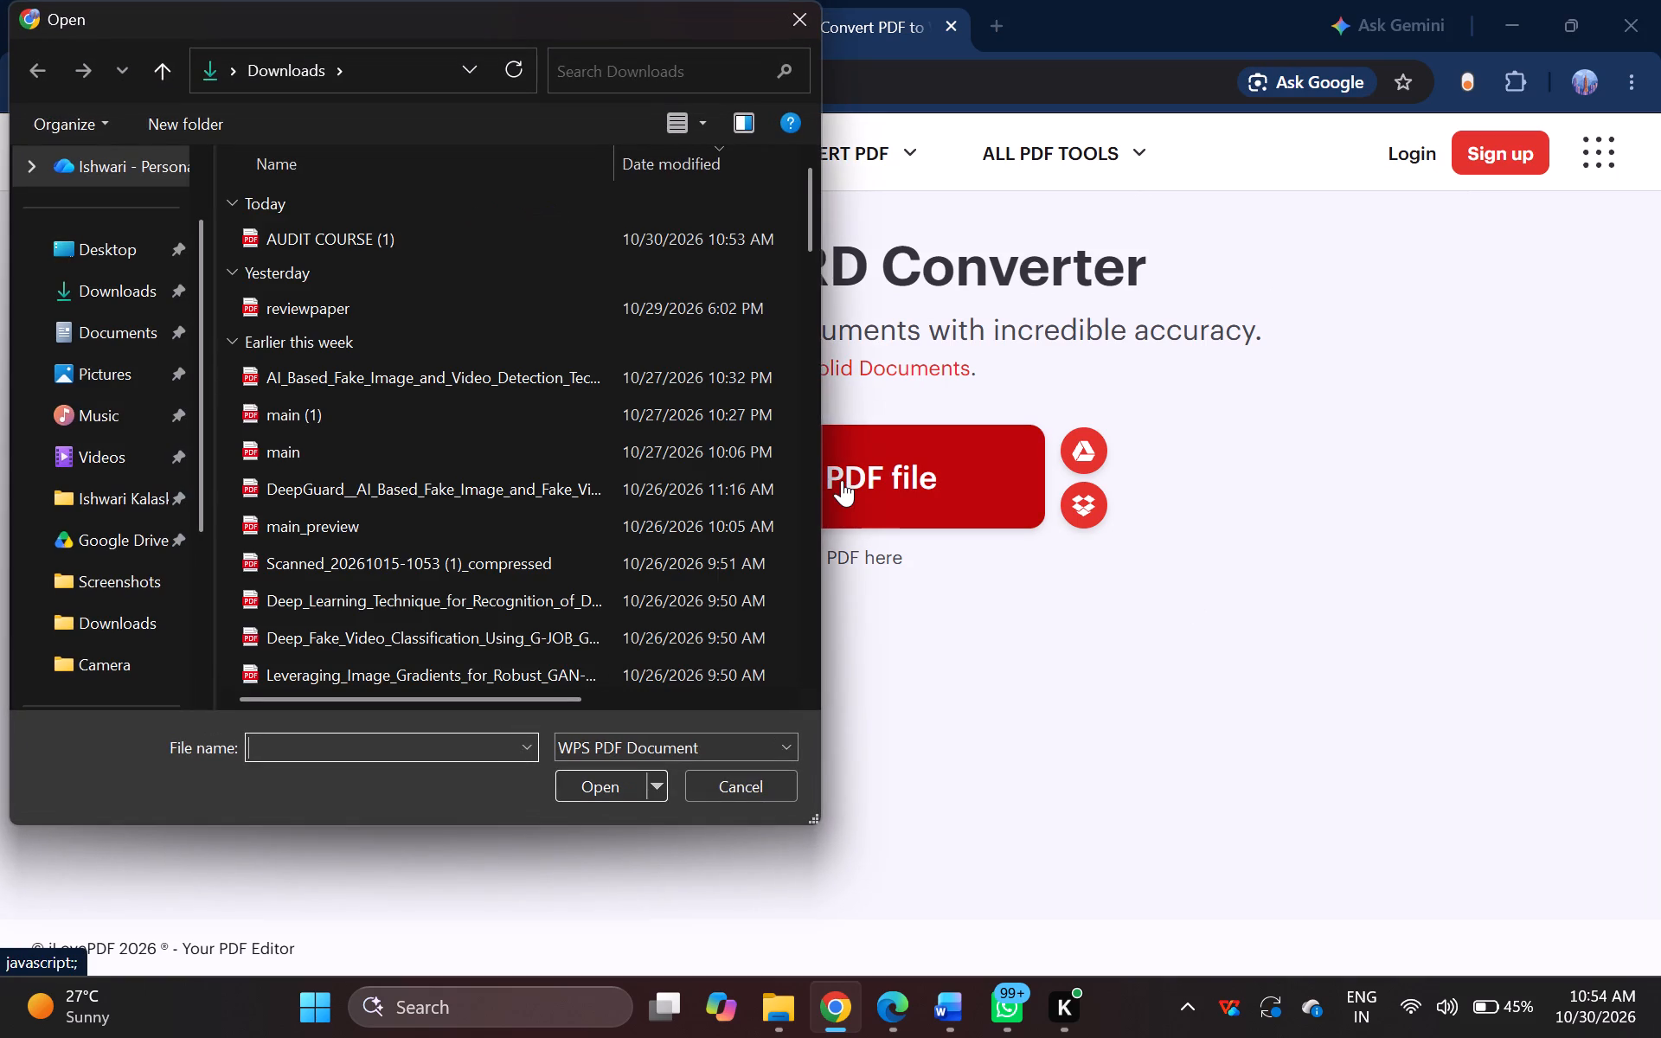
left_click(480, 242)
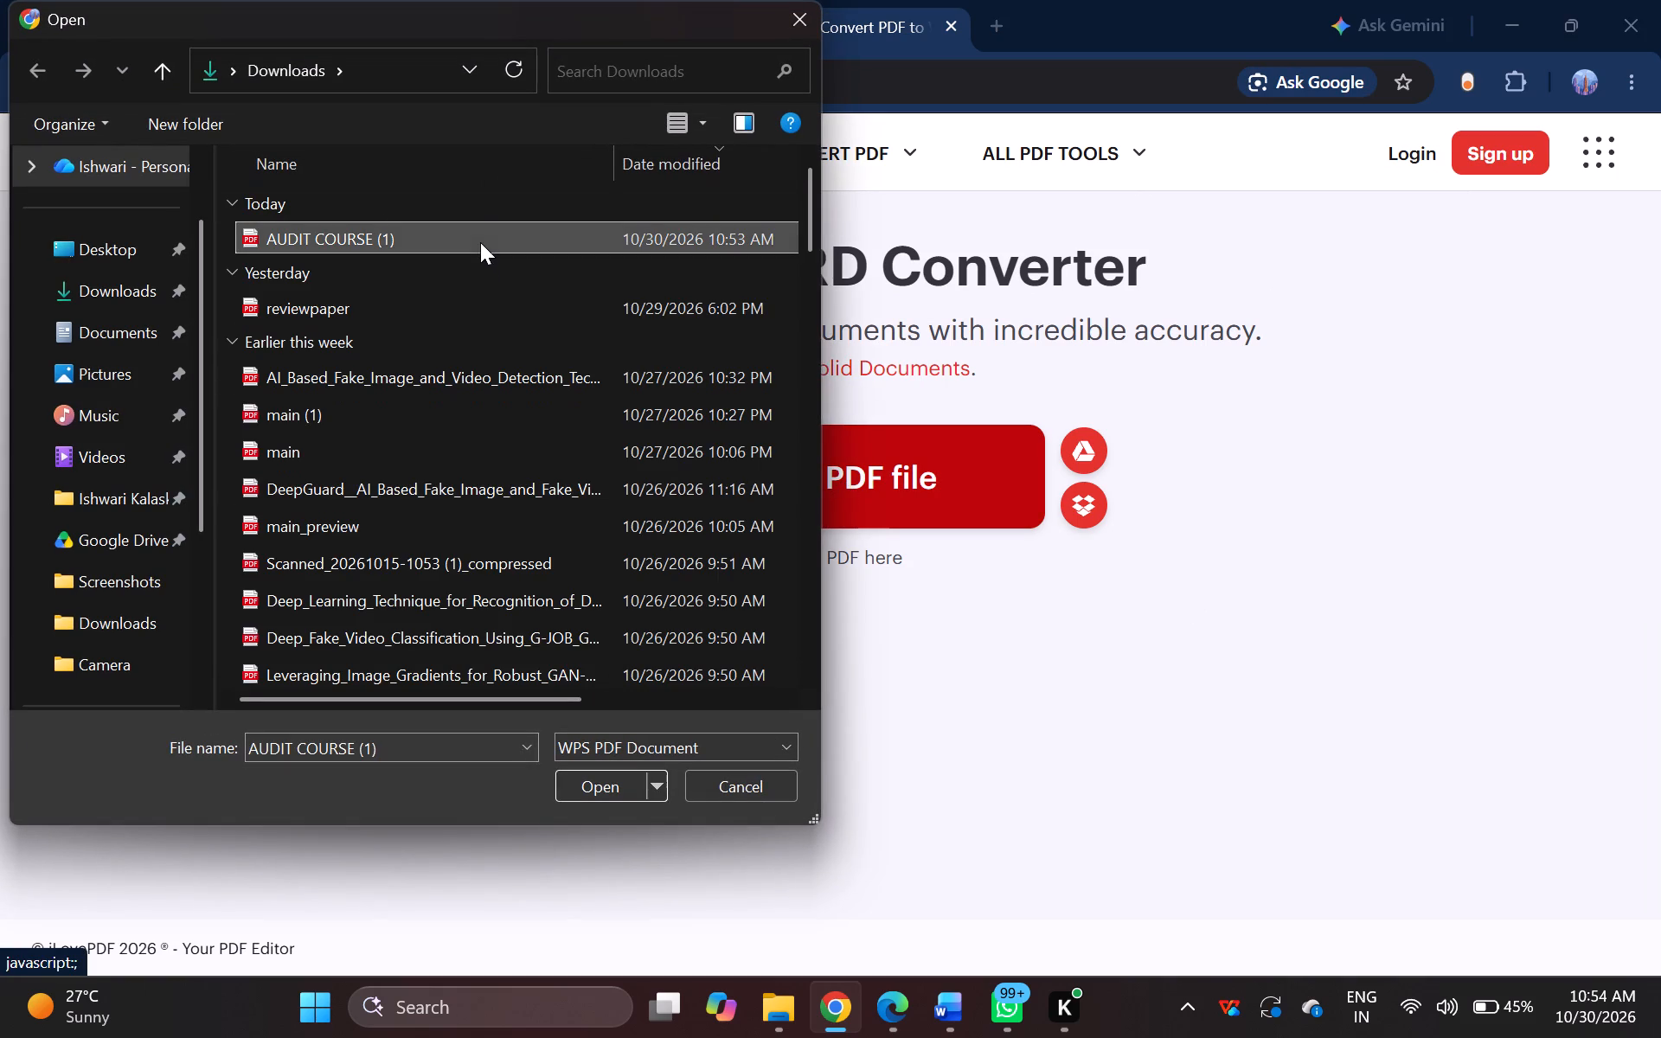
key("Return")
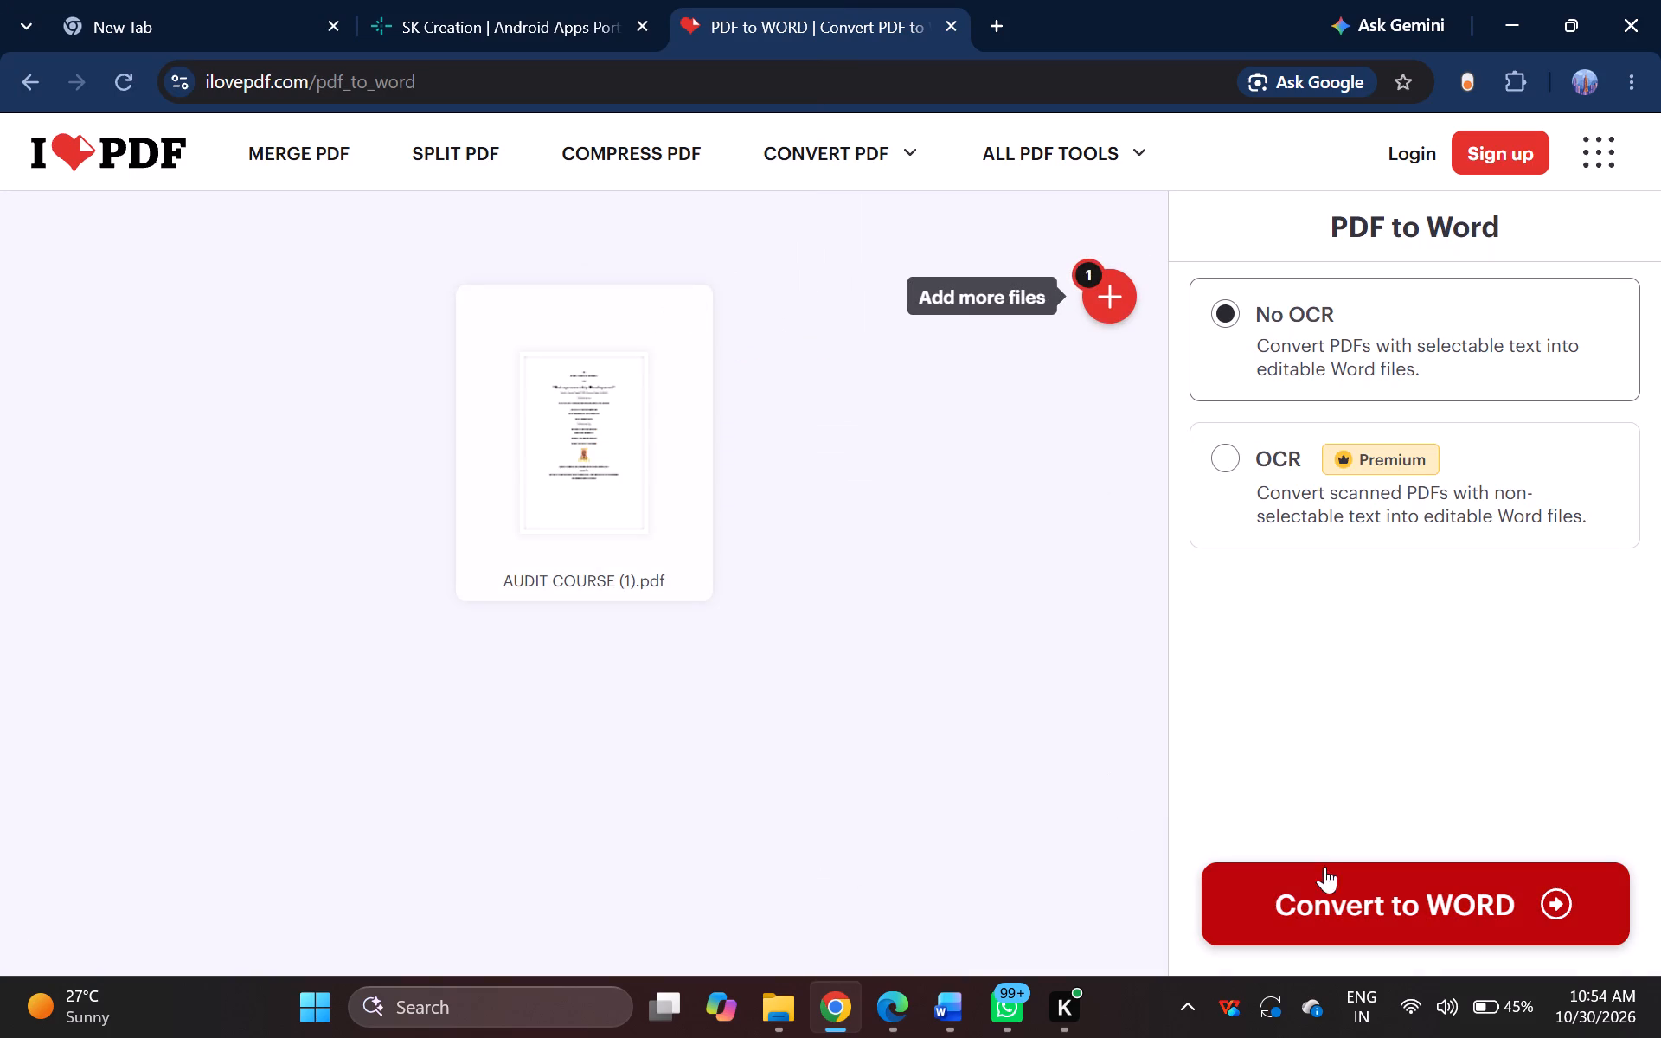
Convert the PDF to a Word document with No OCR and download the converted file.
left_click(1330, 905)
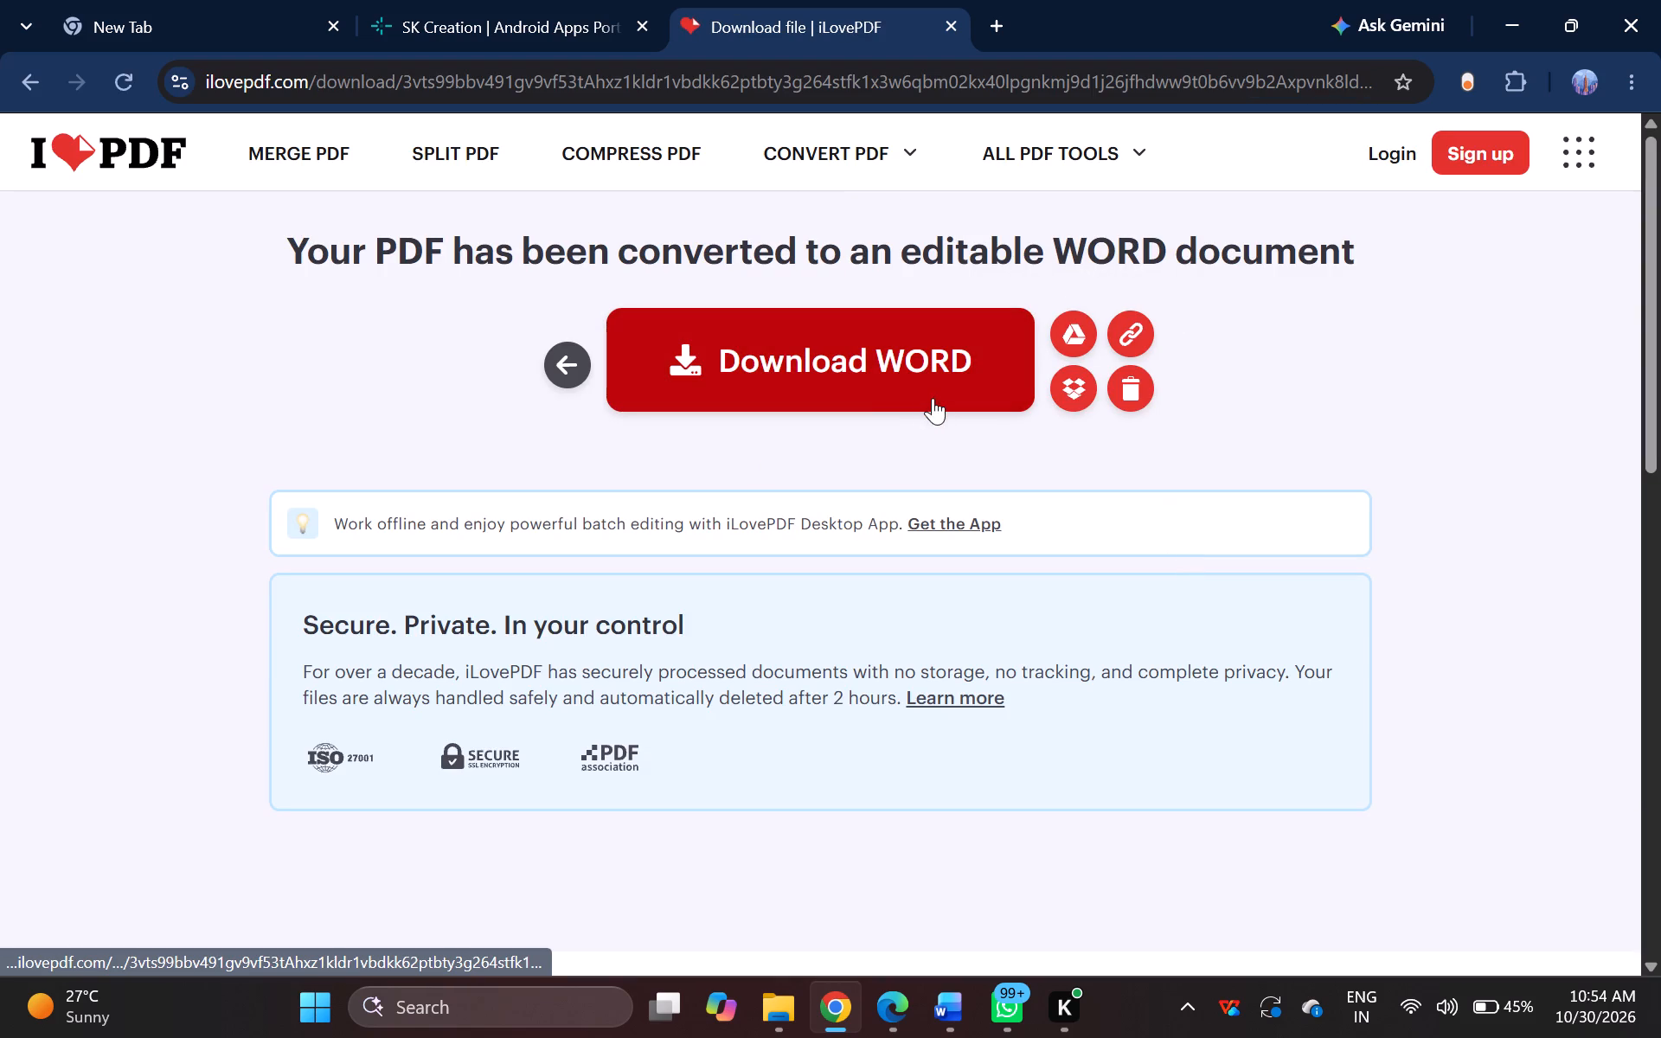
left_click(872, 397)
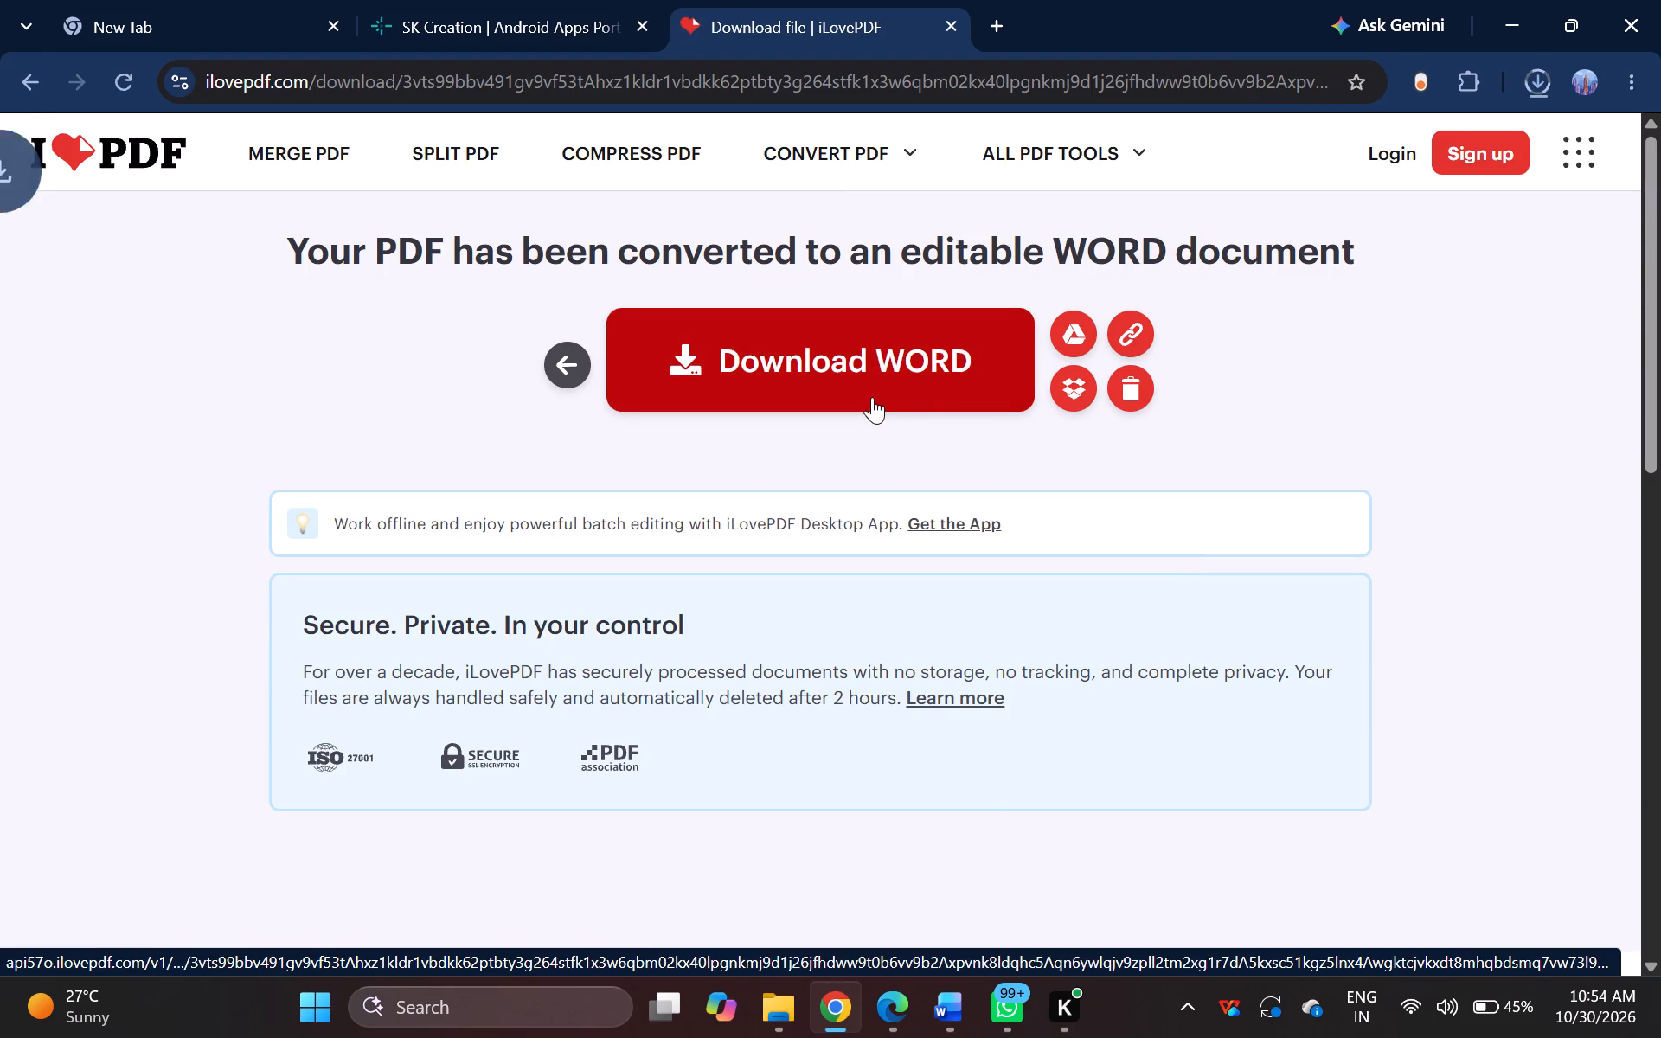
Open the downloaded AUDIT COURSE (1) document in Word and enable editing.
left_click(1533, 74)
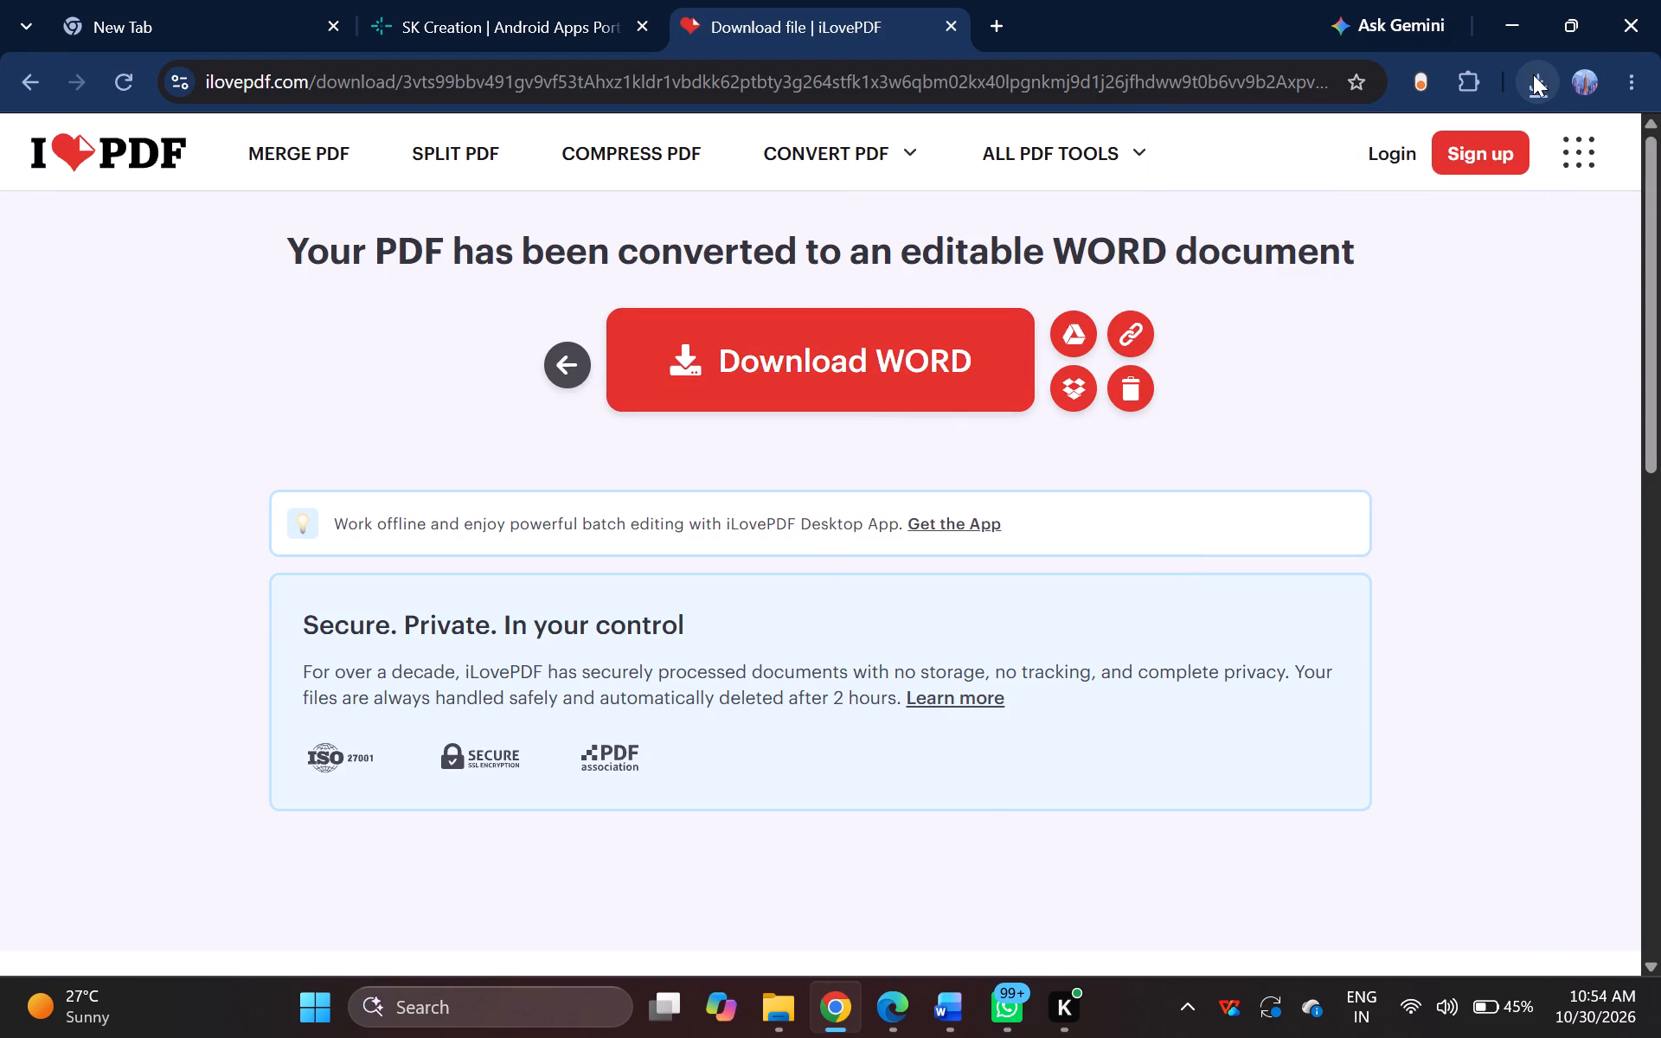
left_click(1533, 74)
left_click(1390, 188)
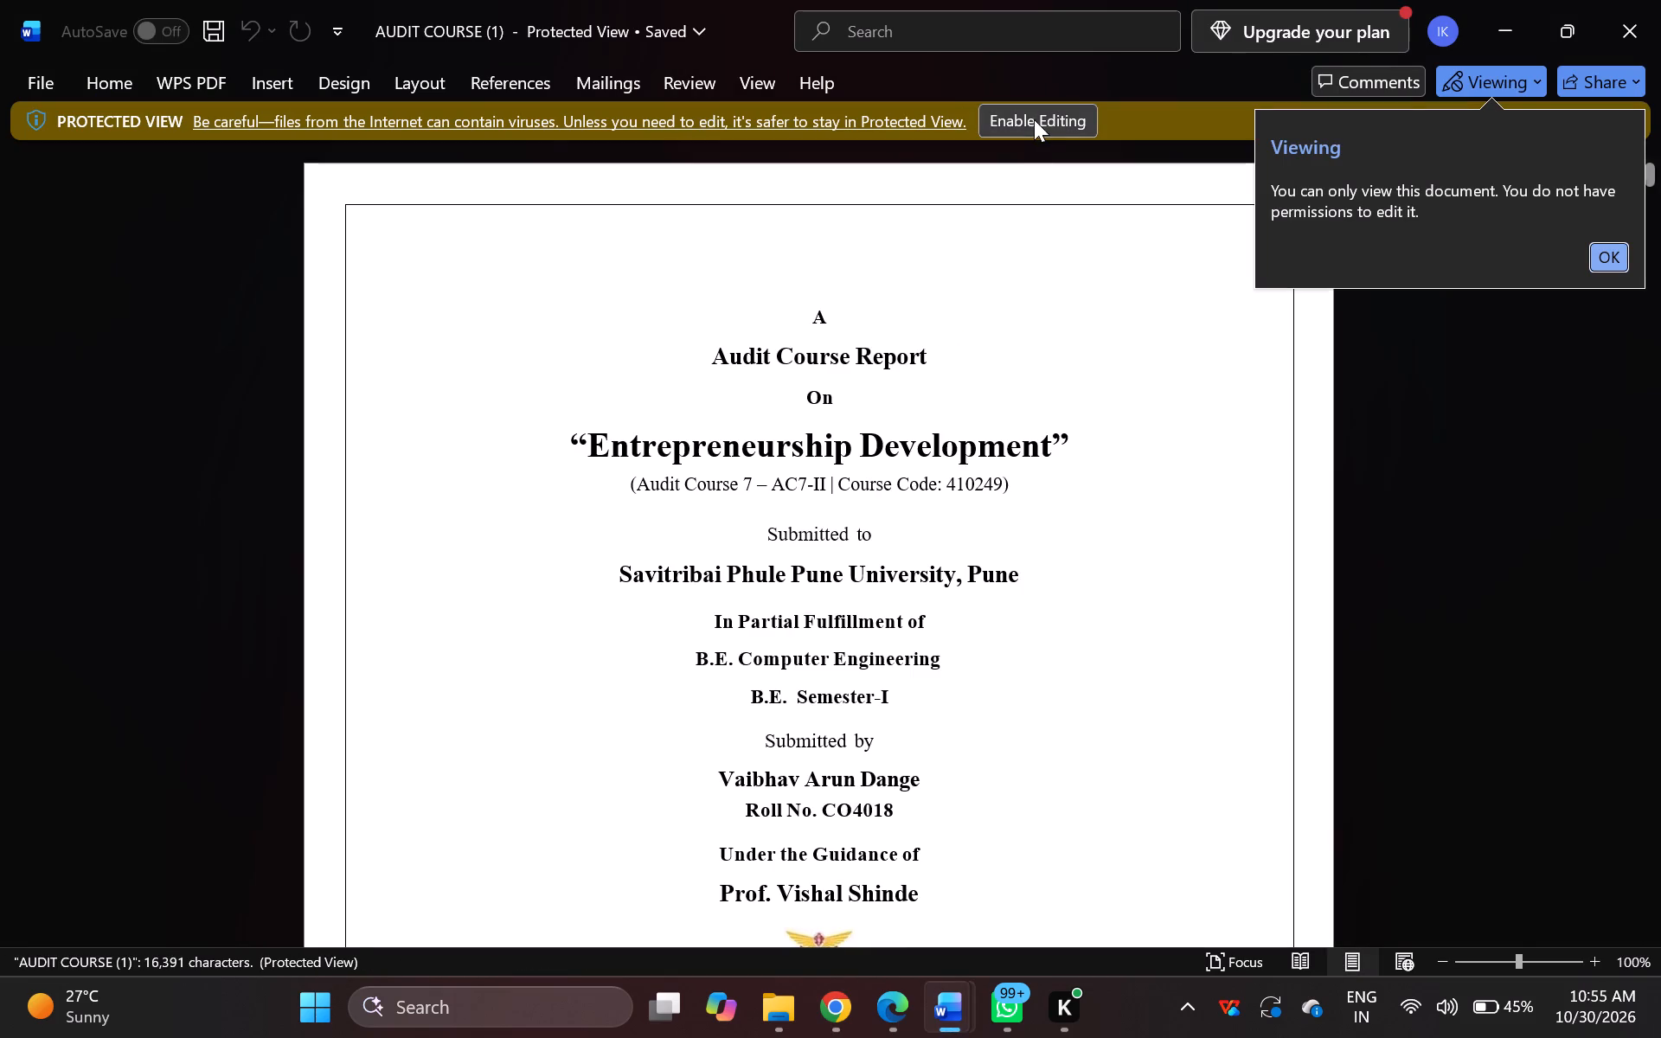
left_click(1027, 119)
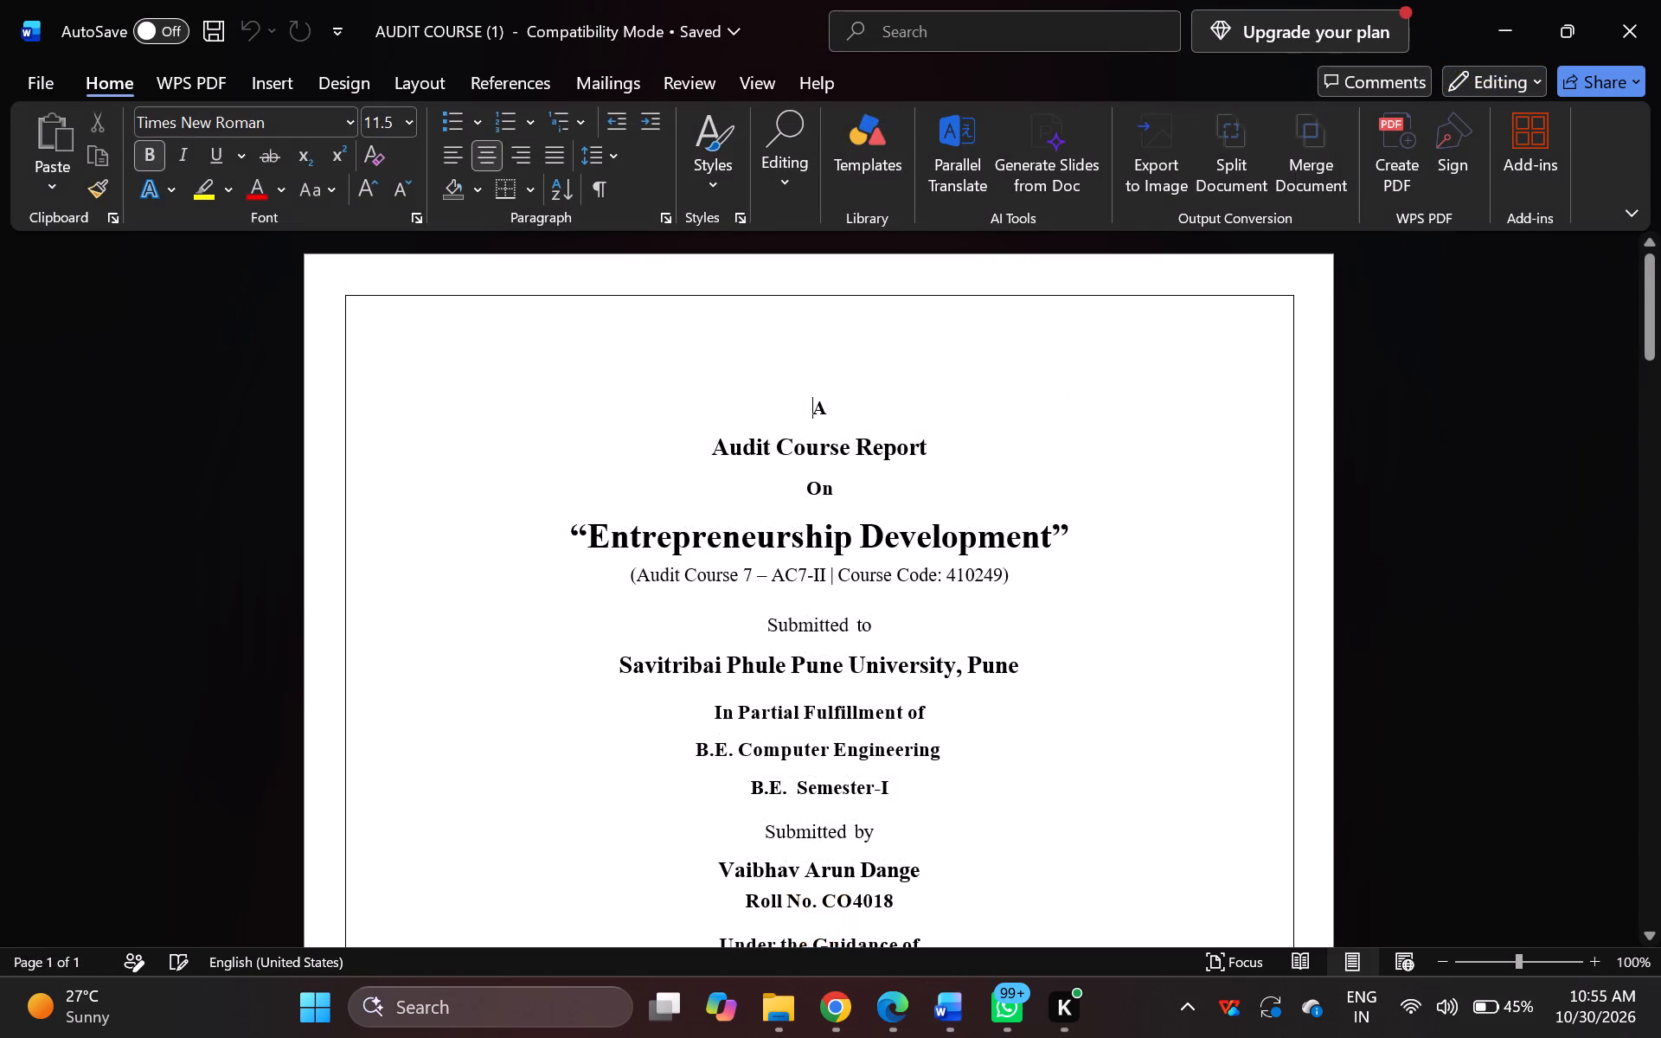
Replace the student's name under "Submitted by" on the cover page with the first new student's name.
scroll(900, 440, "down", 2)
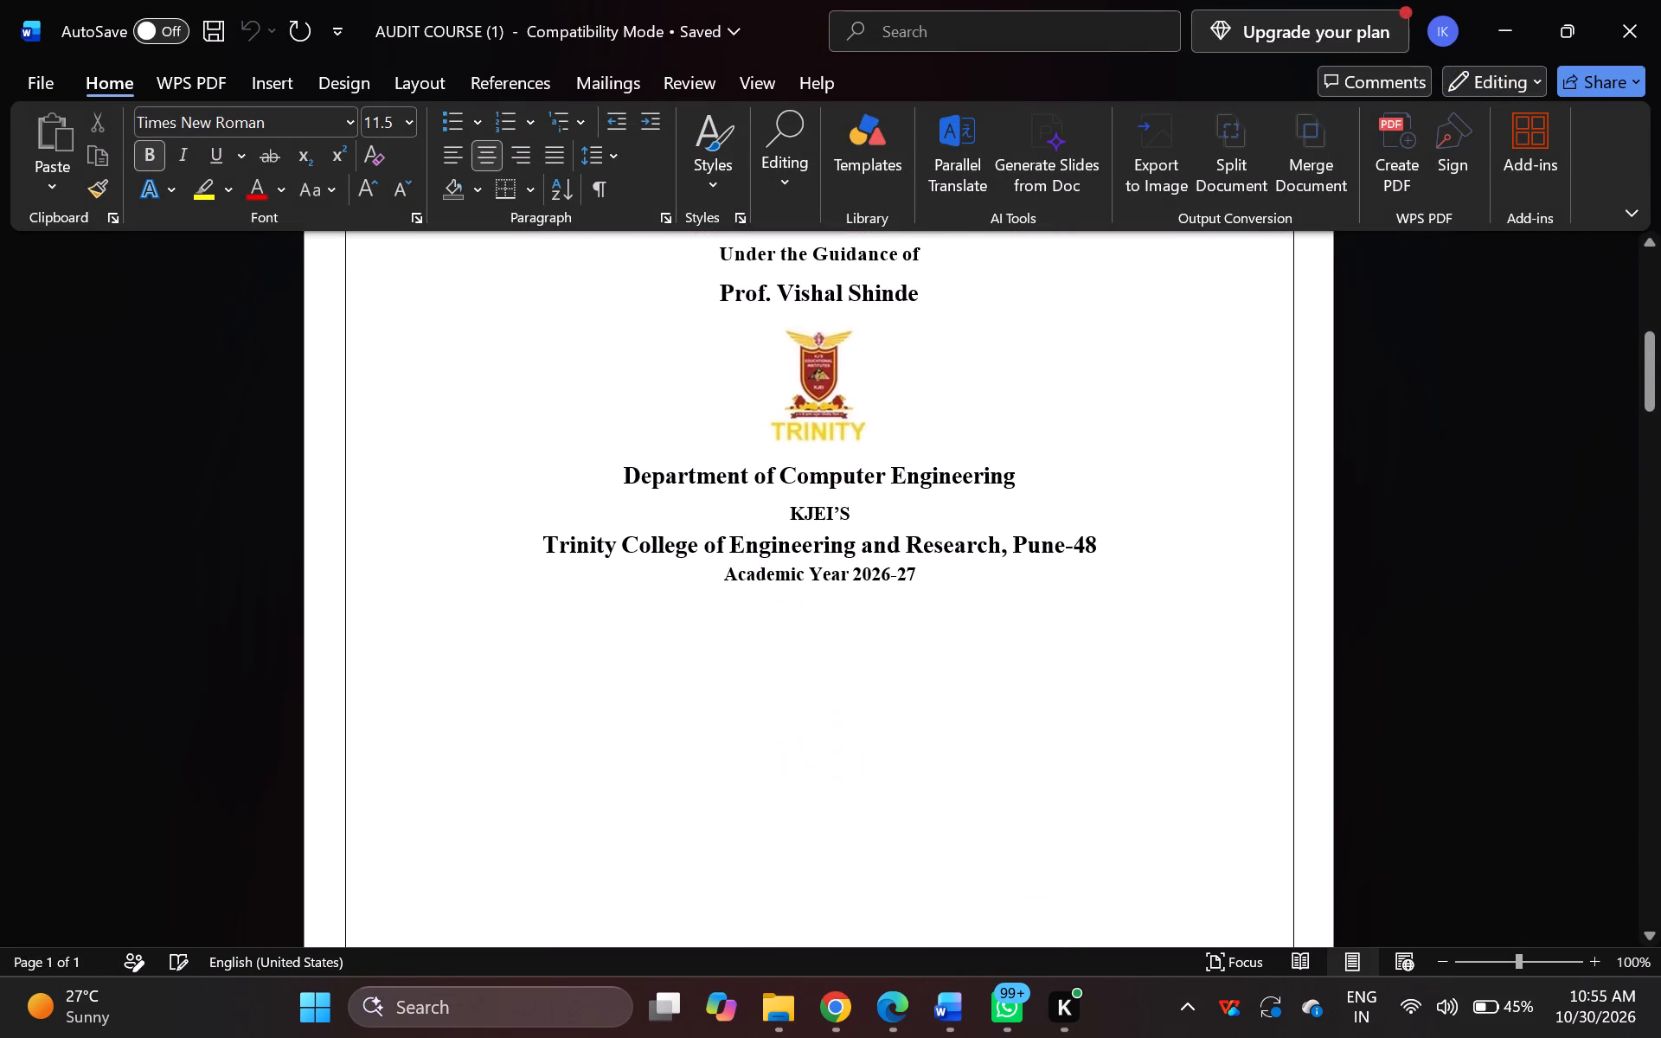
scroll(827, 326, "up", 2)
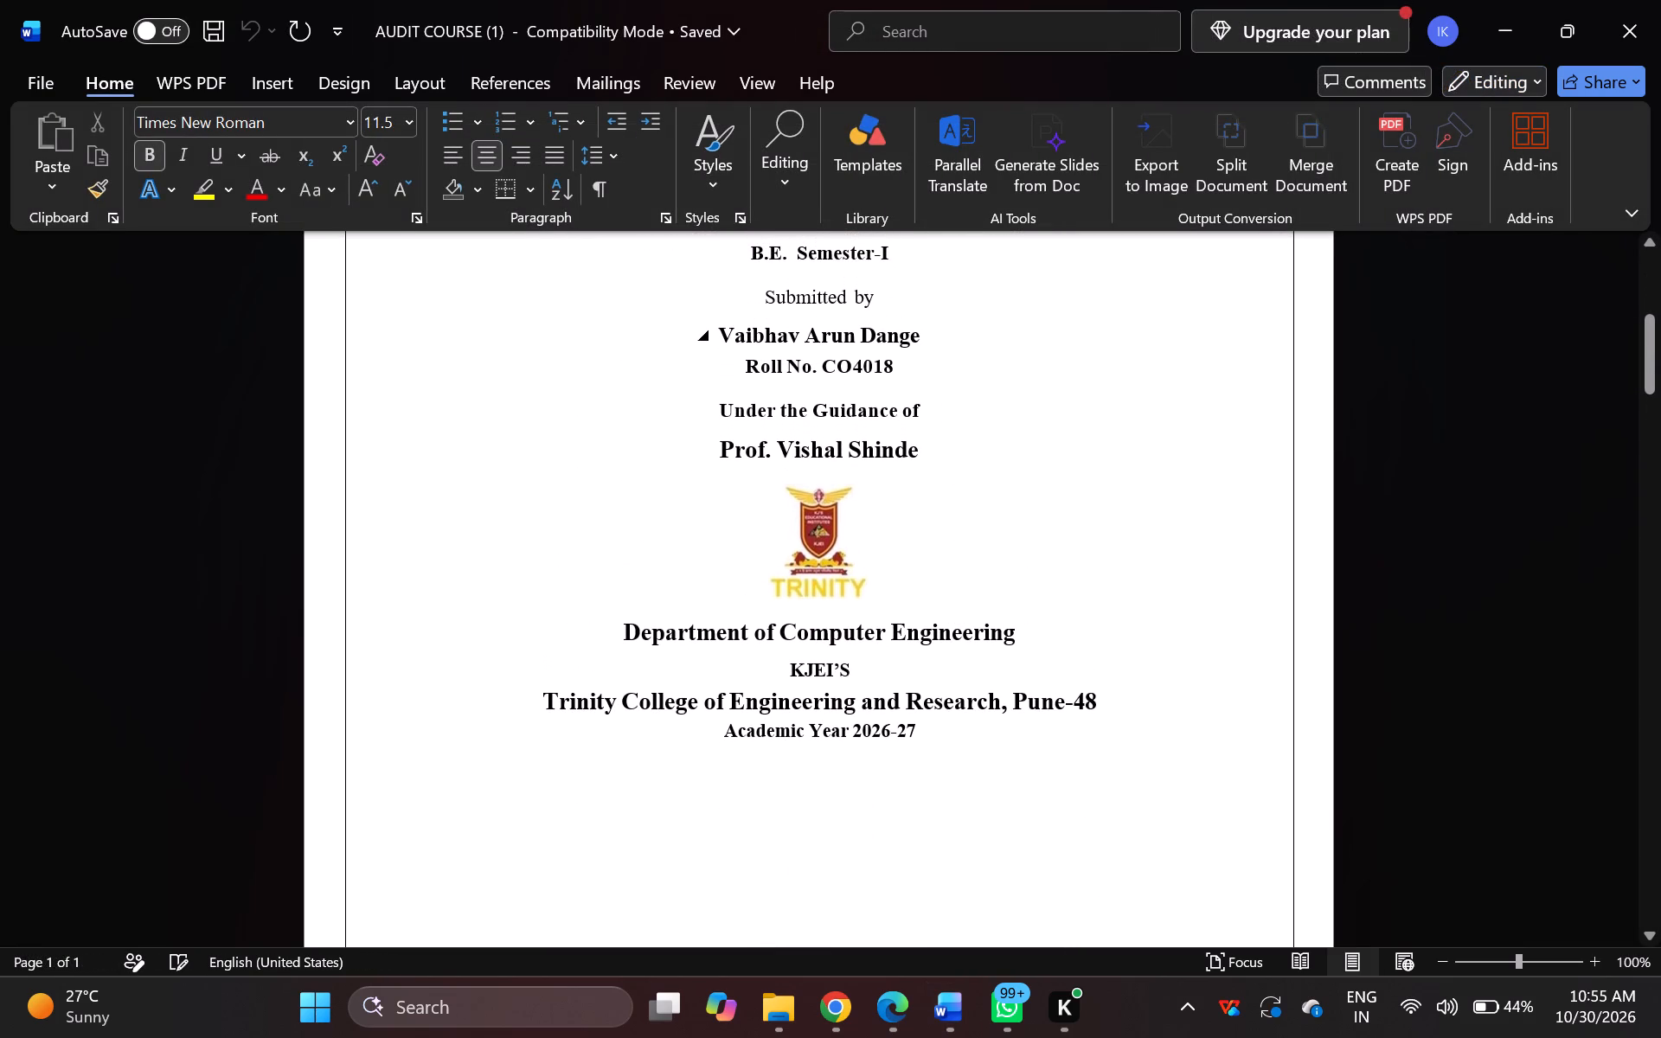
left_click(920, 336)
key("BackSpace")
key("BackSpace")
key("BackSpace")
key("BackSpace")
key("BackSpace")
key("BackSpace")
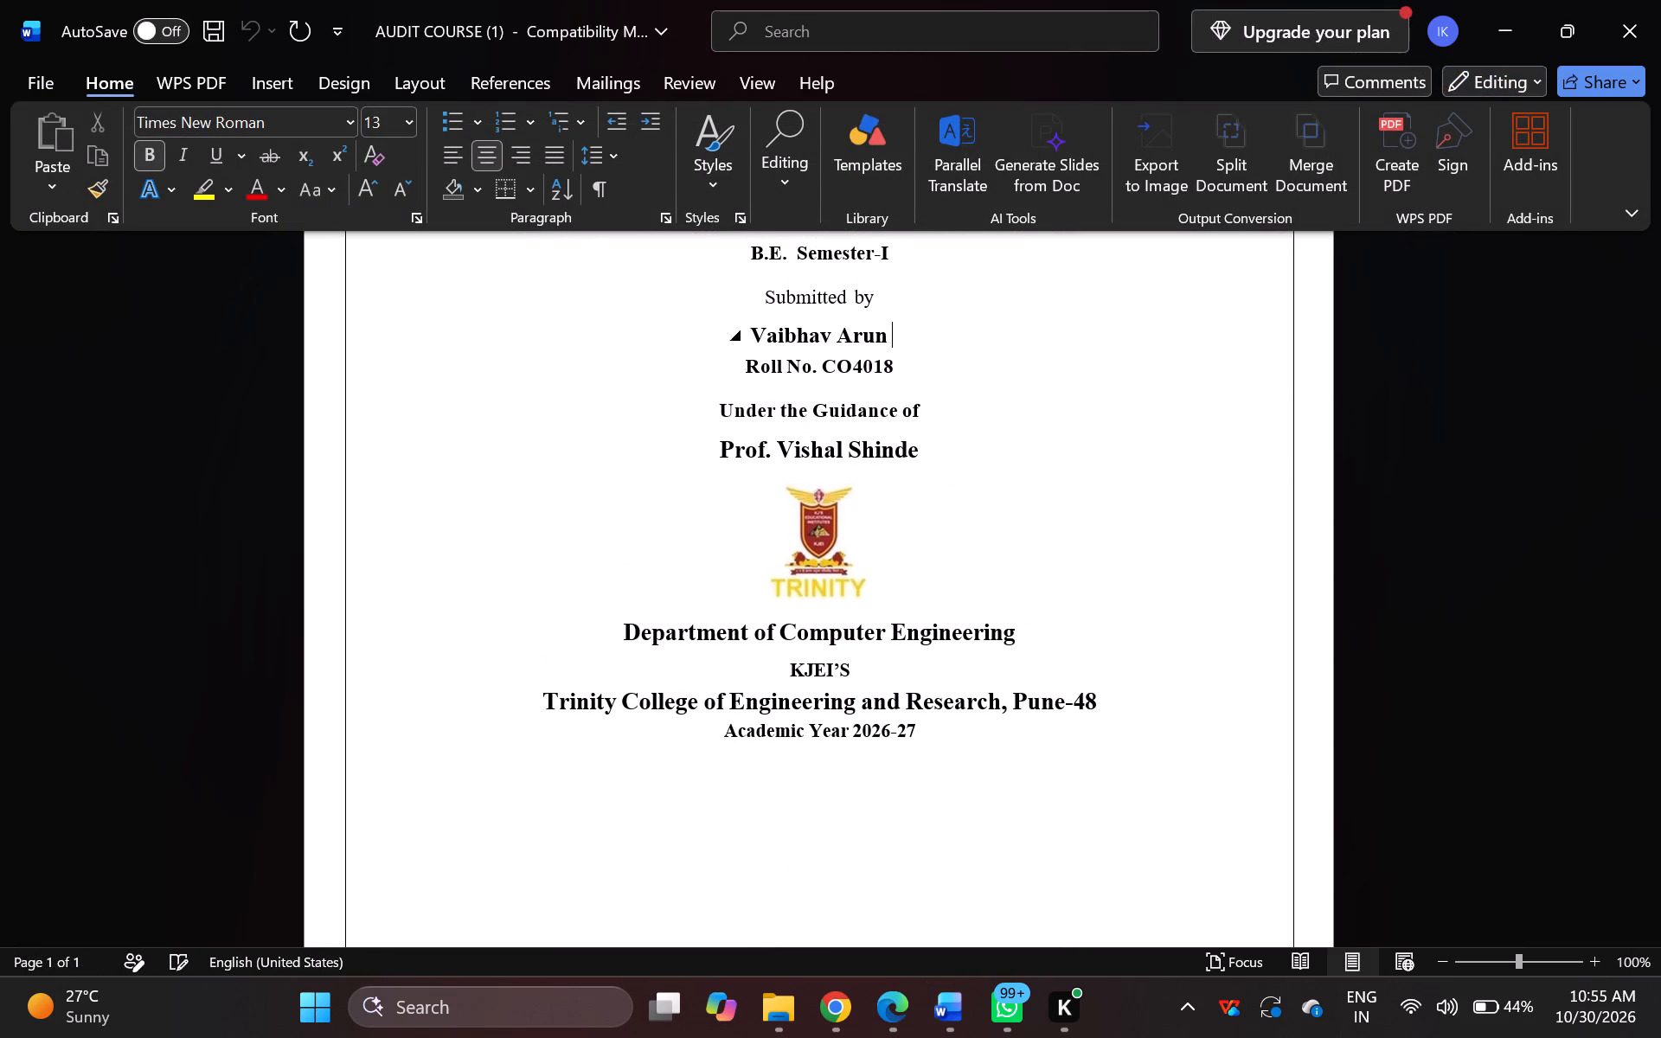
key("BackSpace")
key("BackSpace")
key("BackSpace")
key("BackSpace")
key("BackSpace")
key("BackSpace")
key("BackSpace")
key("BackSpace")
key("BackSpace")
key("BackSpace")
key("BackSpace")
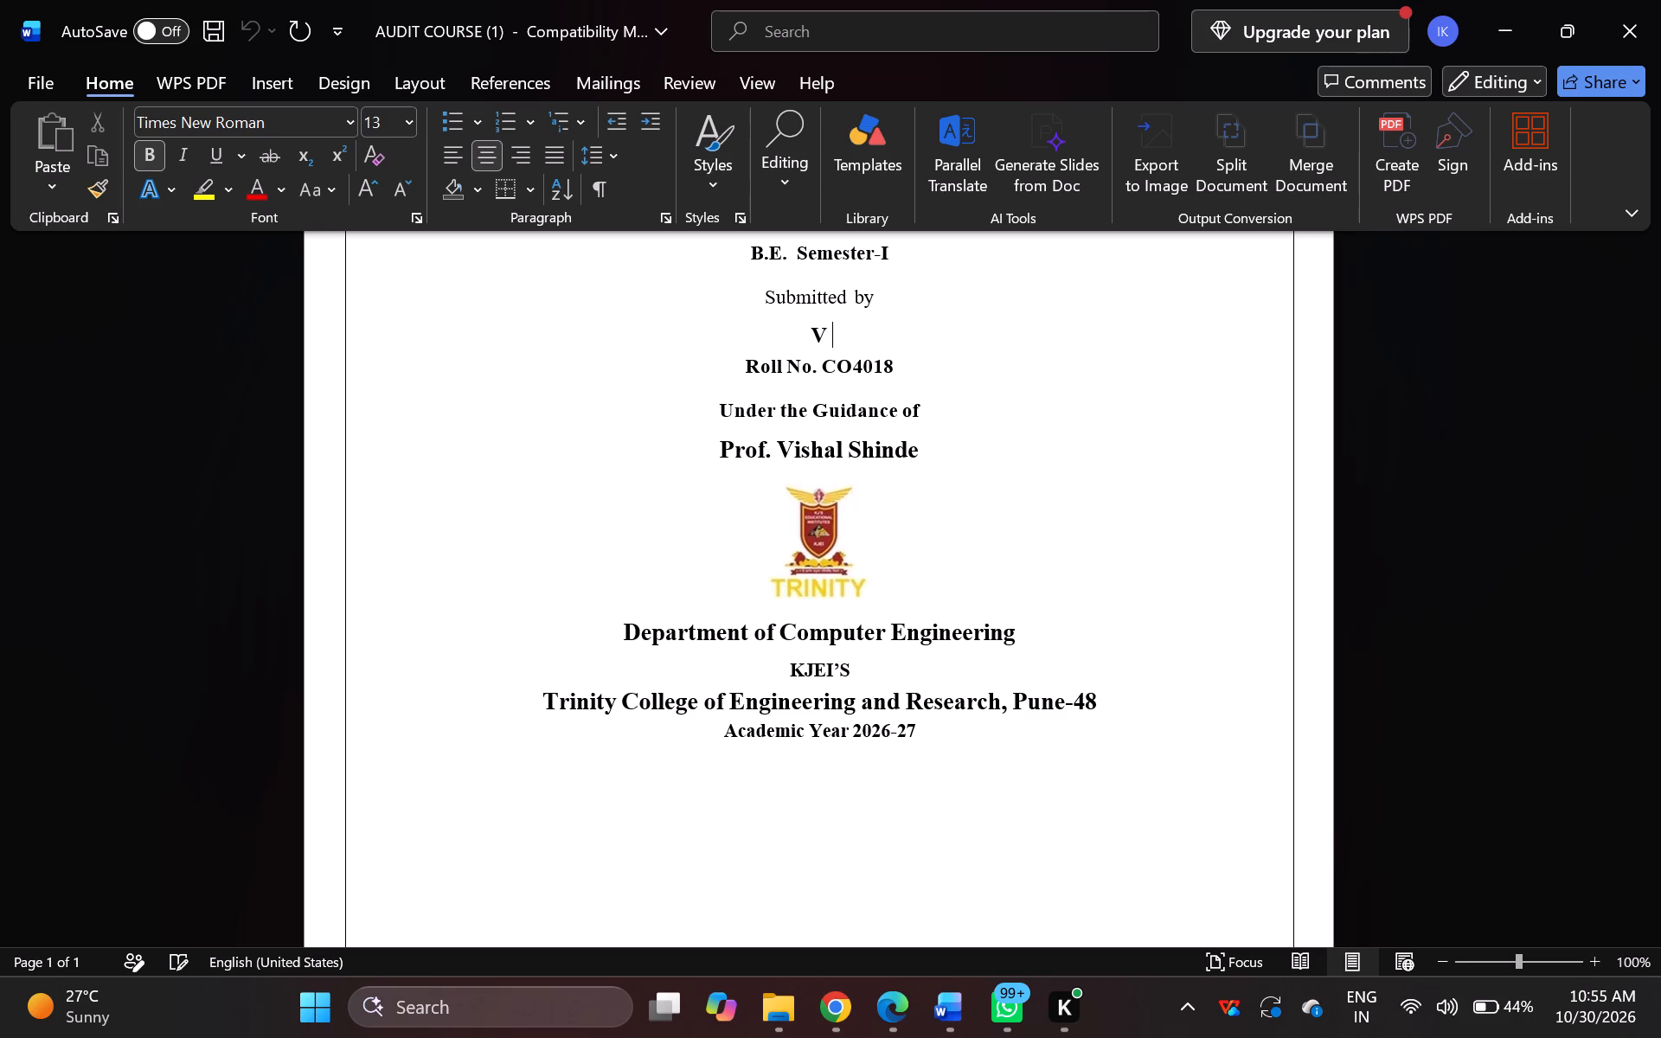
key("BackSpace")
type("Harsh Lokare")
Change the roll number below the name to the first student's, keeping "Under the Guidance of" on its own line.
left_click(891, 356)
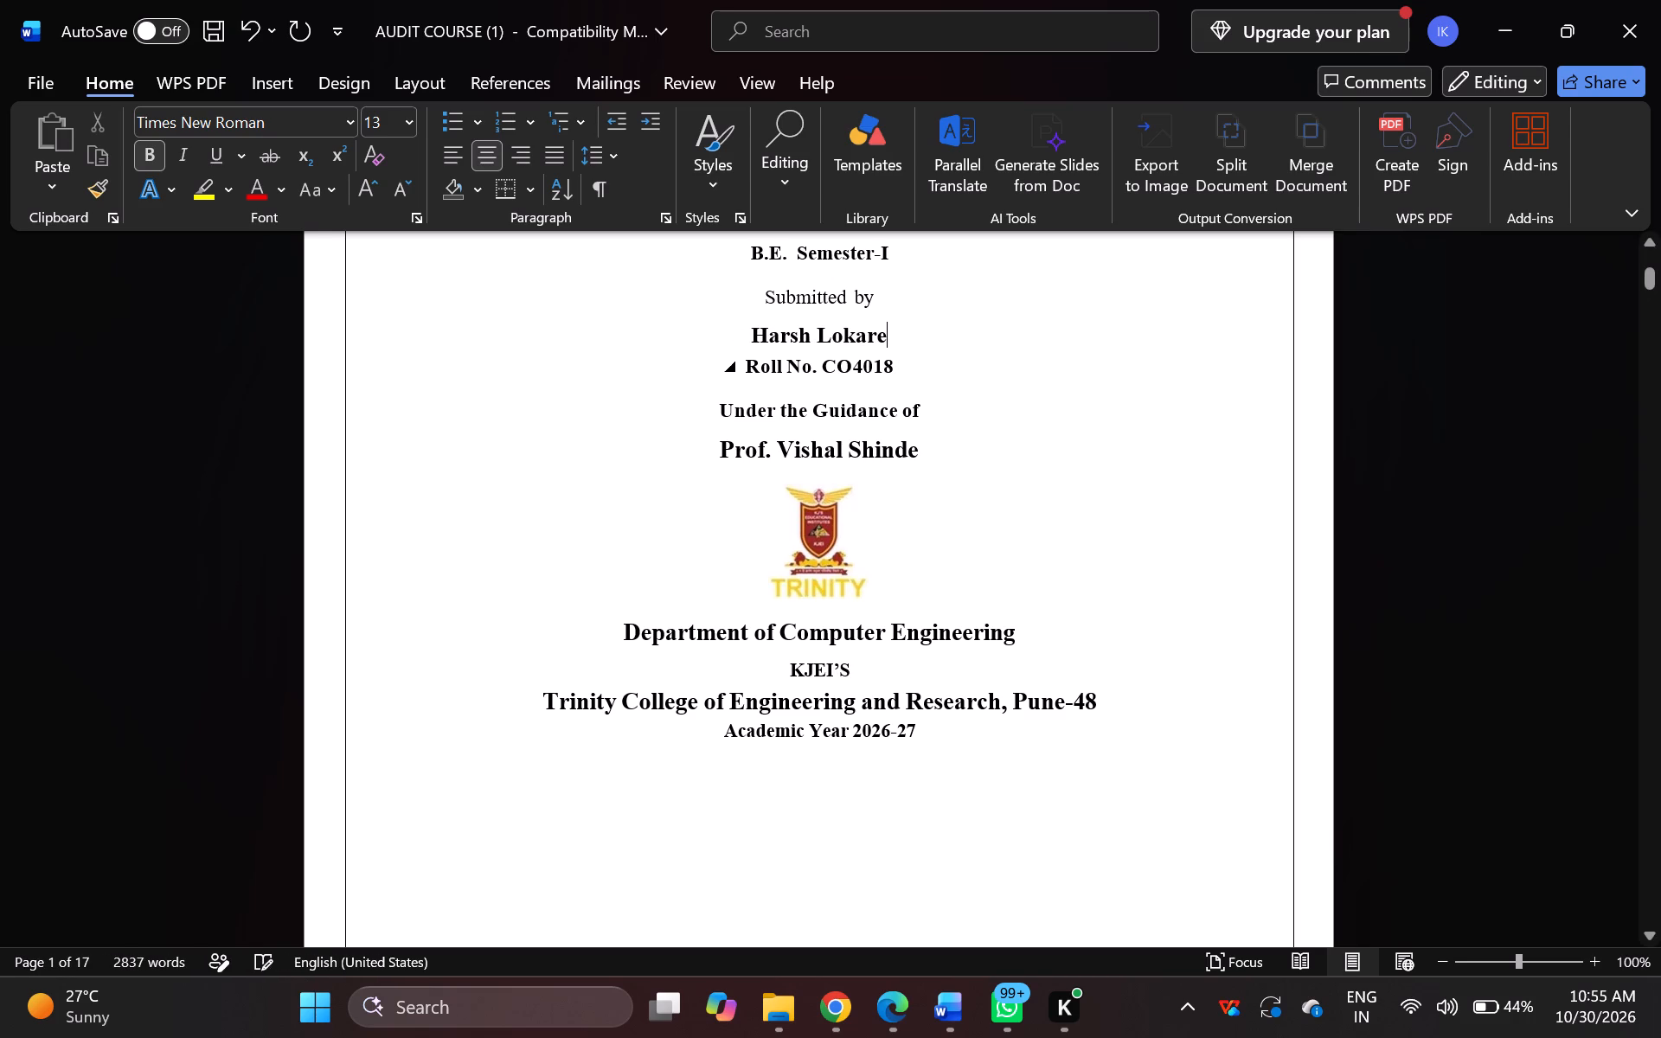
key("Delete")
key("Left")
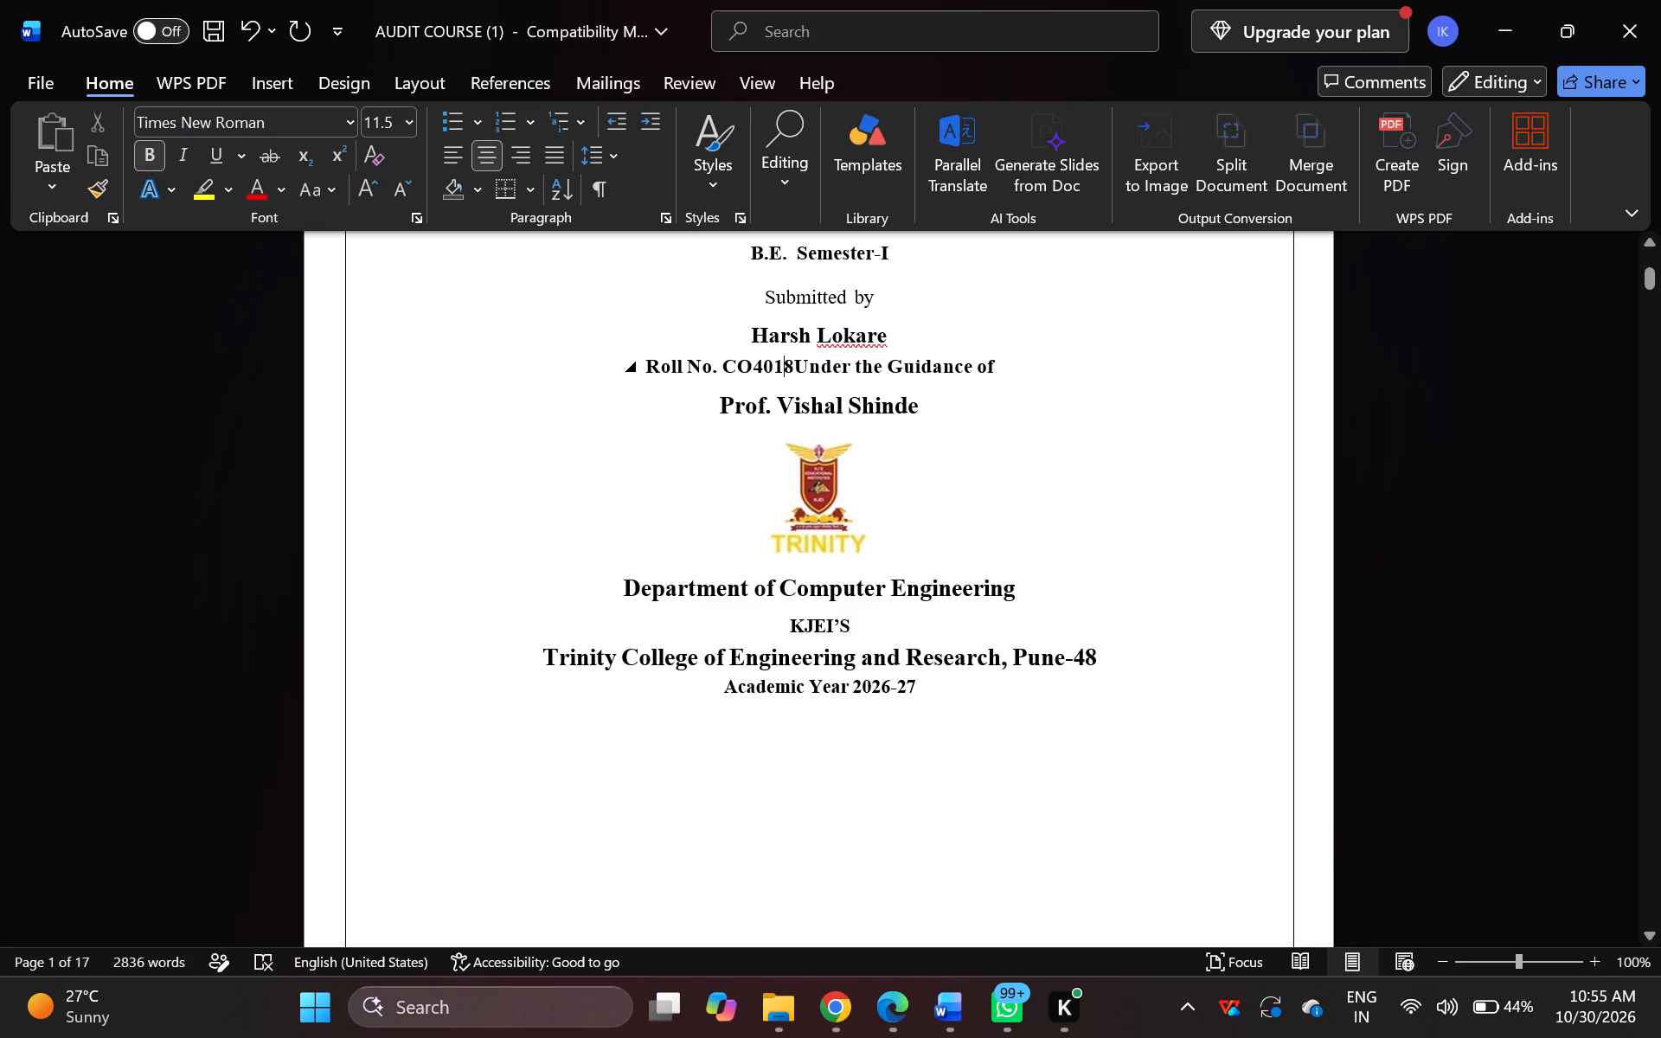
key("Right")
key("BackSpace")
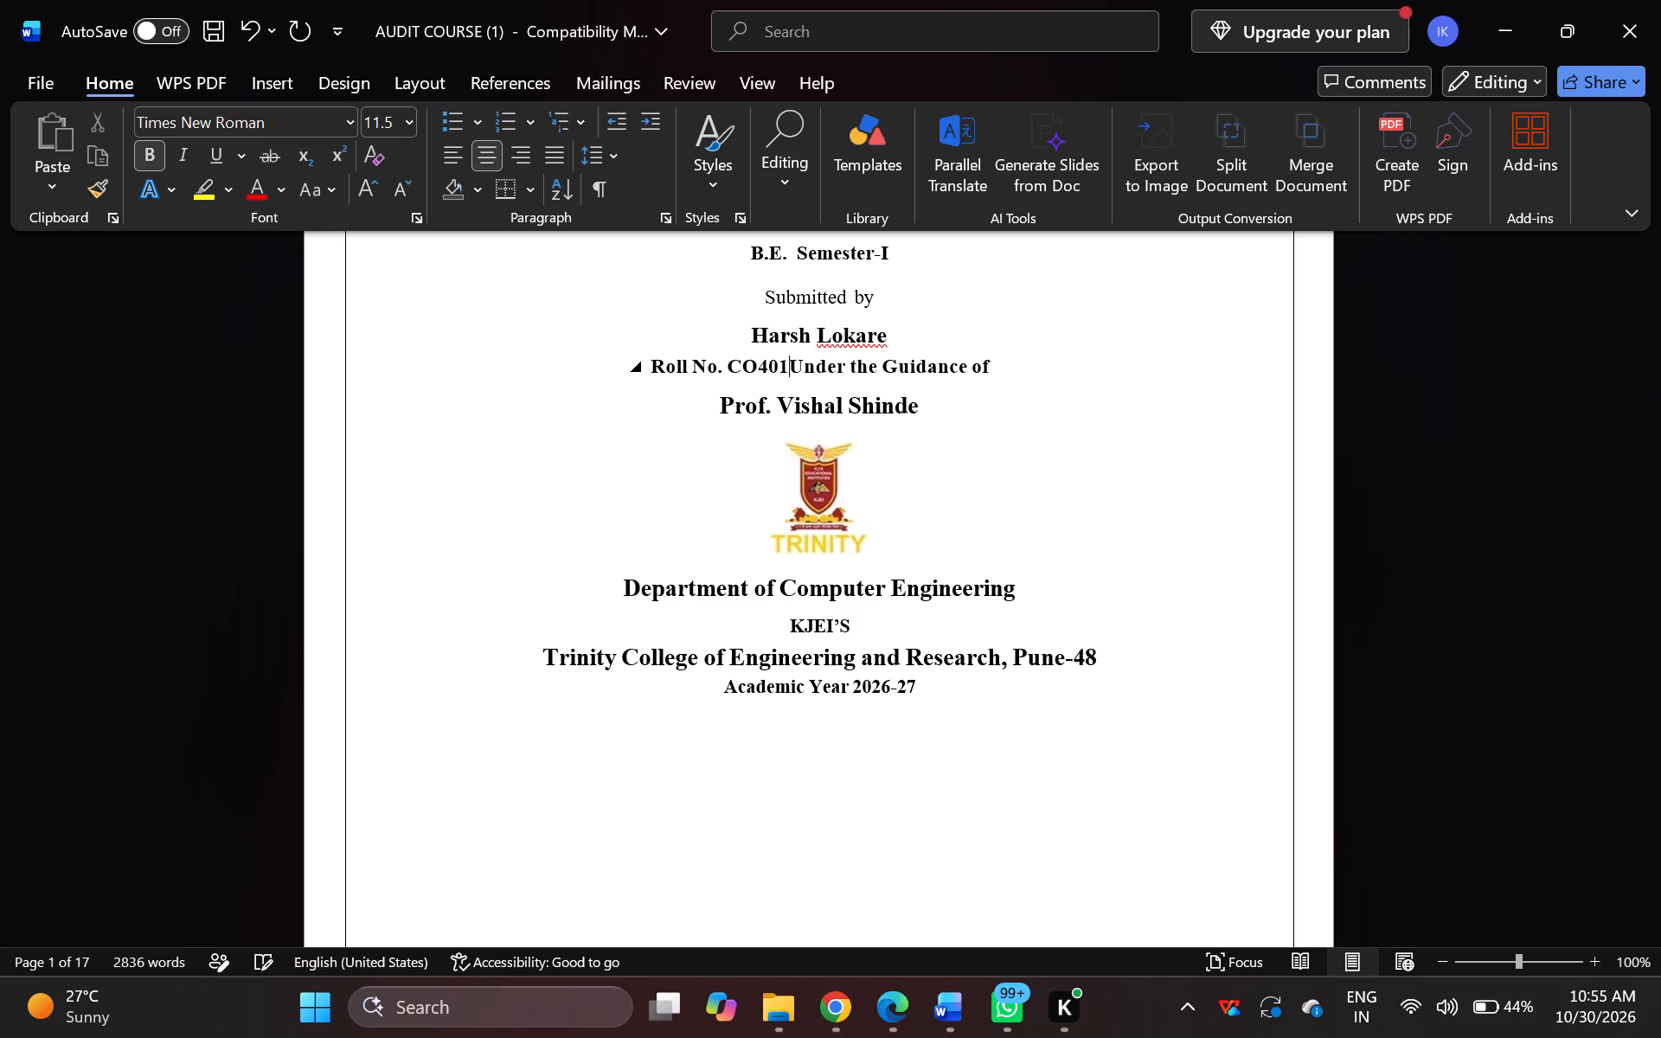
key("BackSpace")
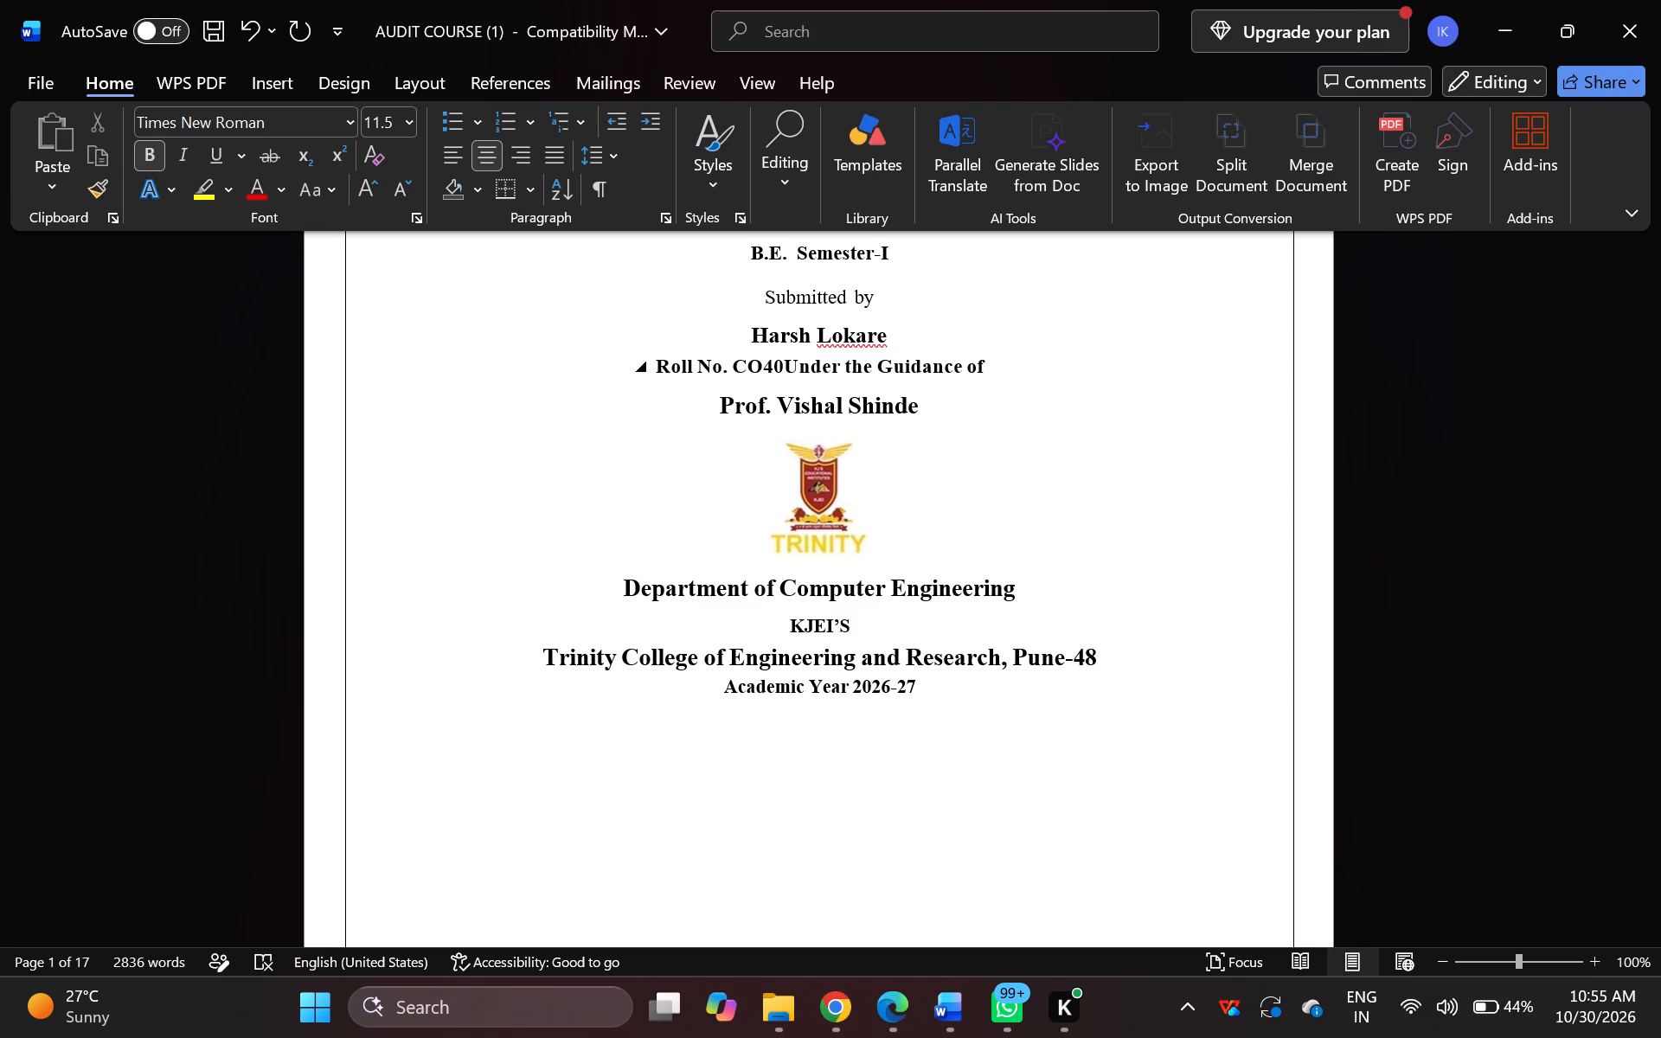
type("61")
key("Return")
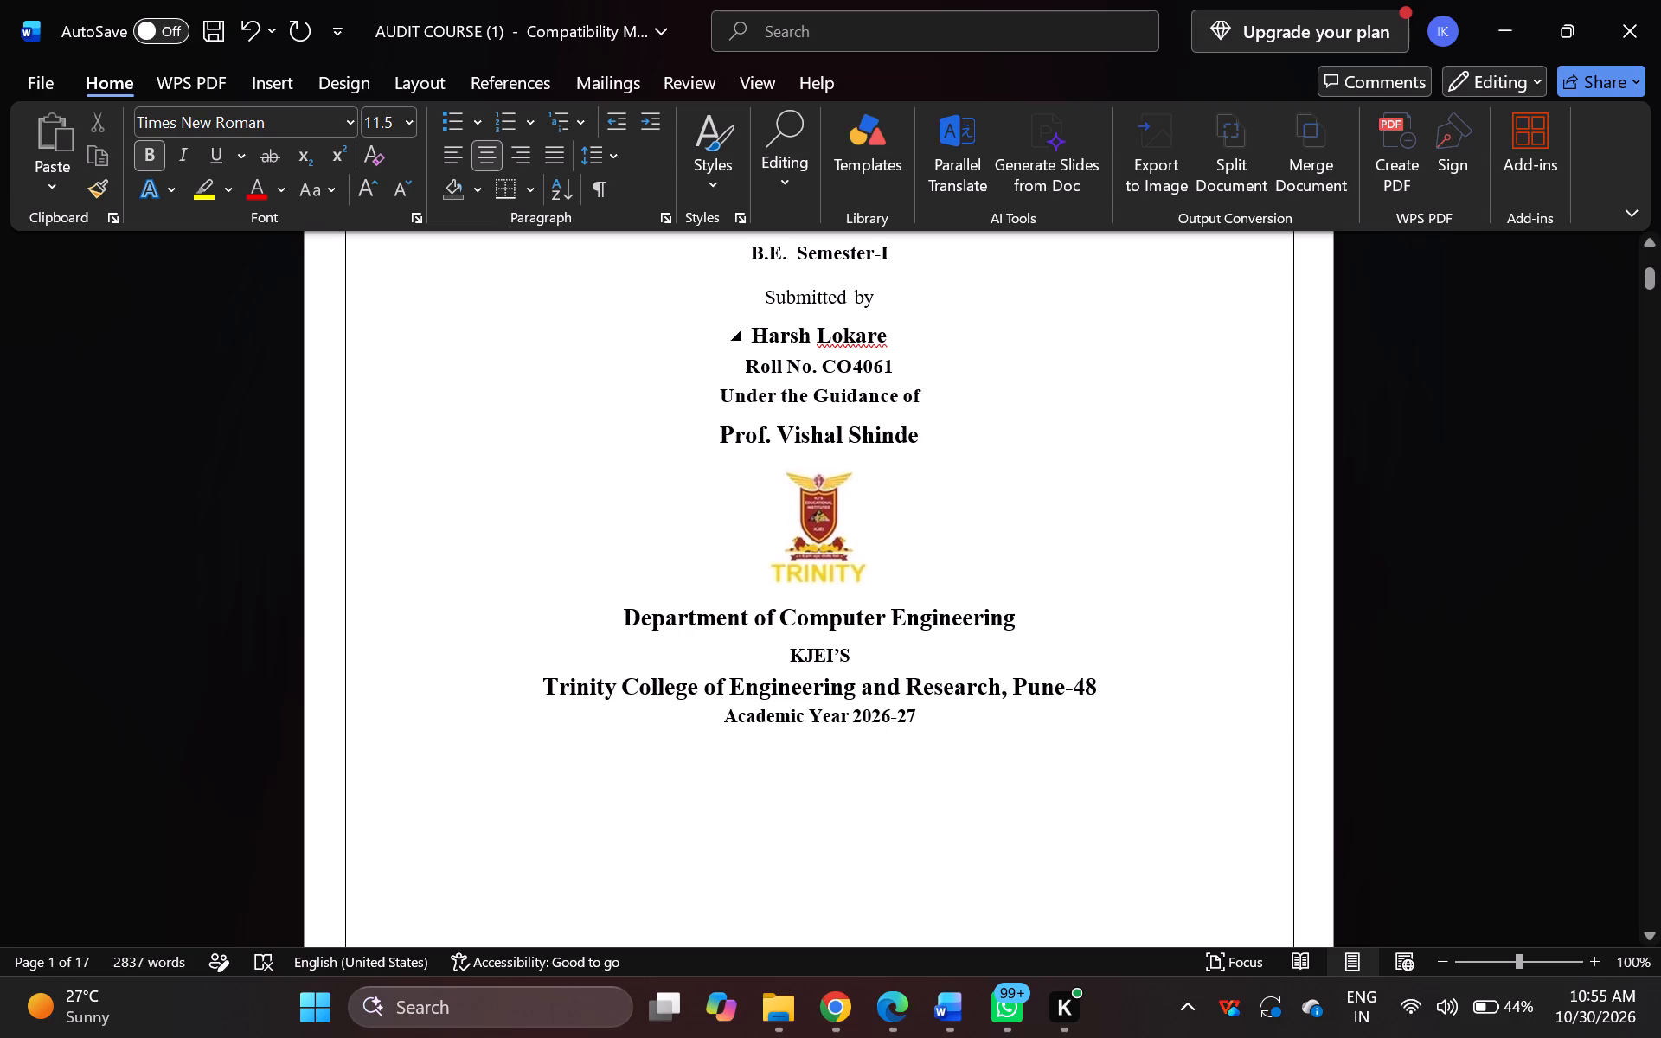
Add the second student's name on a new line below the first student's roll number.
left_click(895, 362)
key("Return")
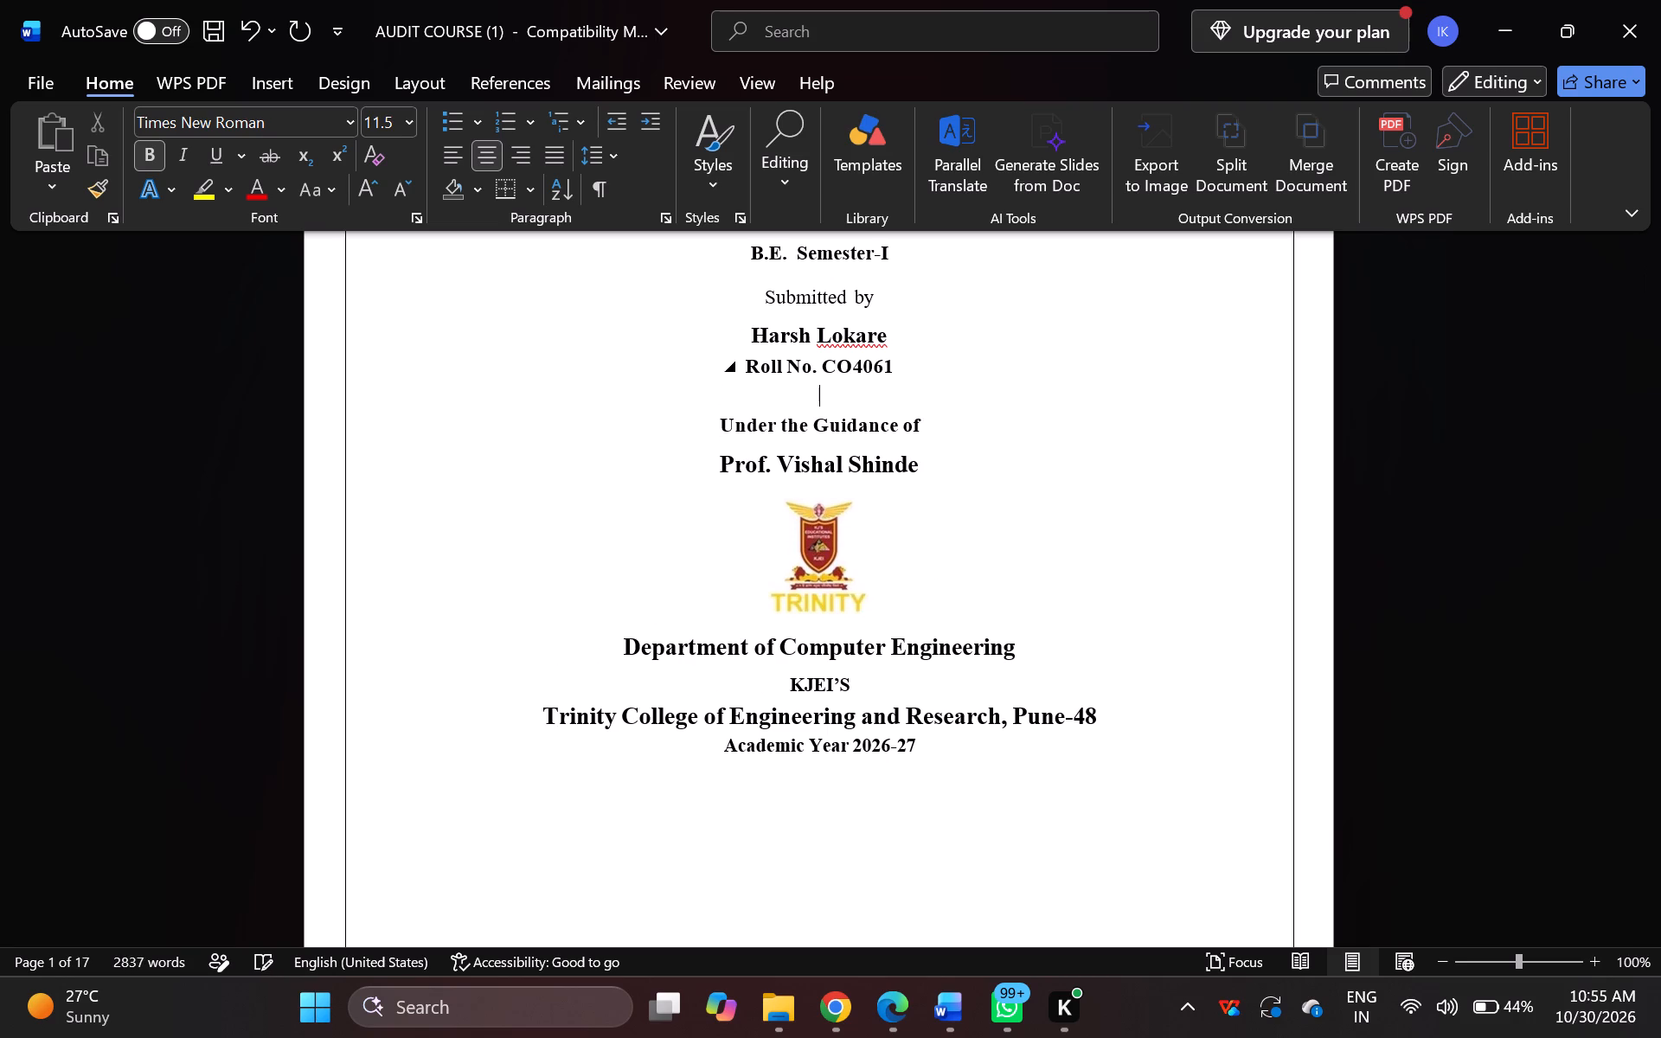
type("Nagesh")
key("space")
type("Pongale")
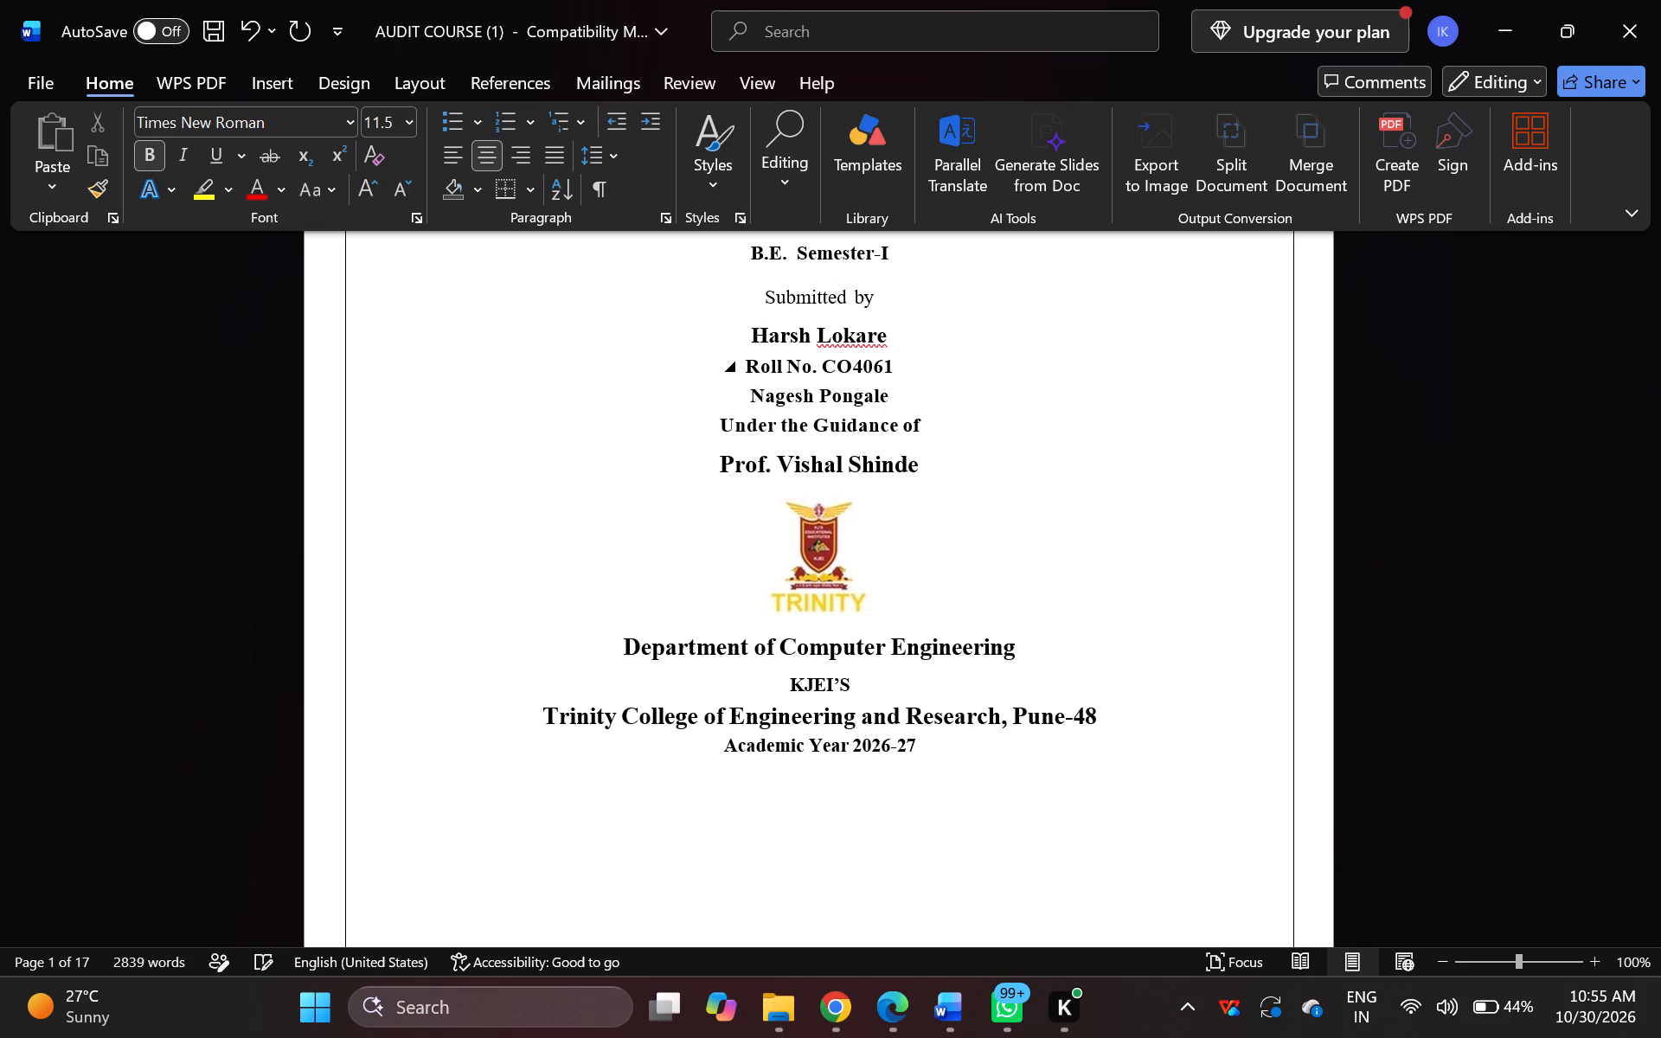
left_click(826, 398)
key("BackSpace")
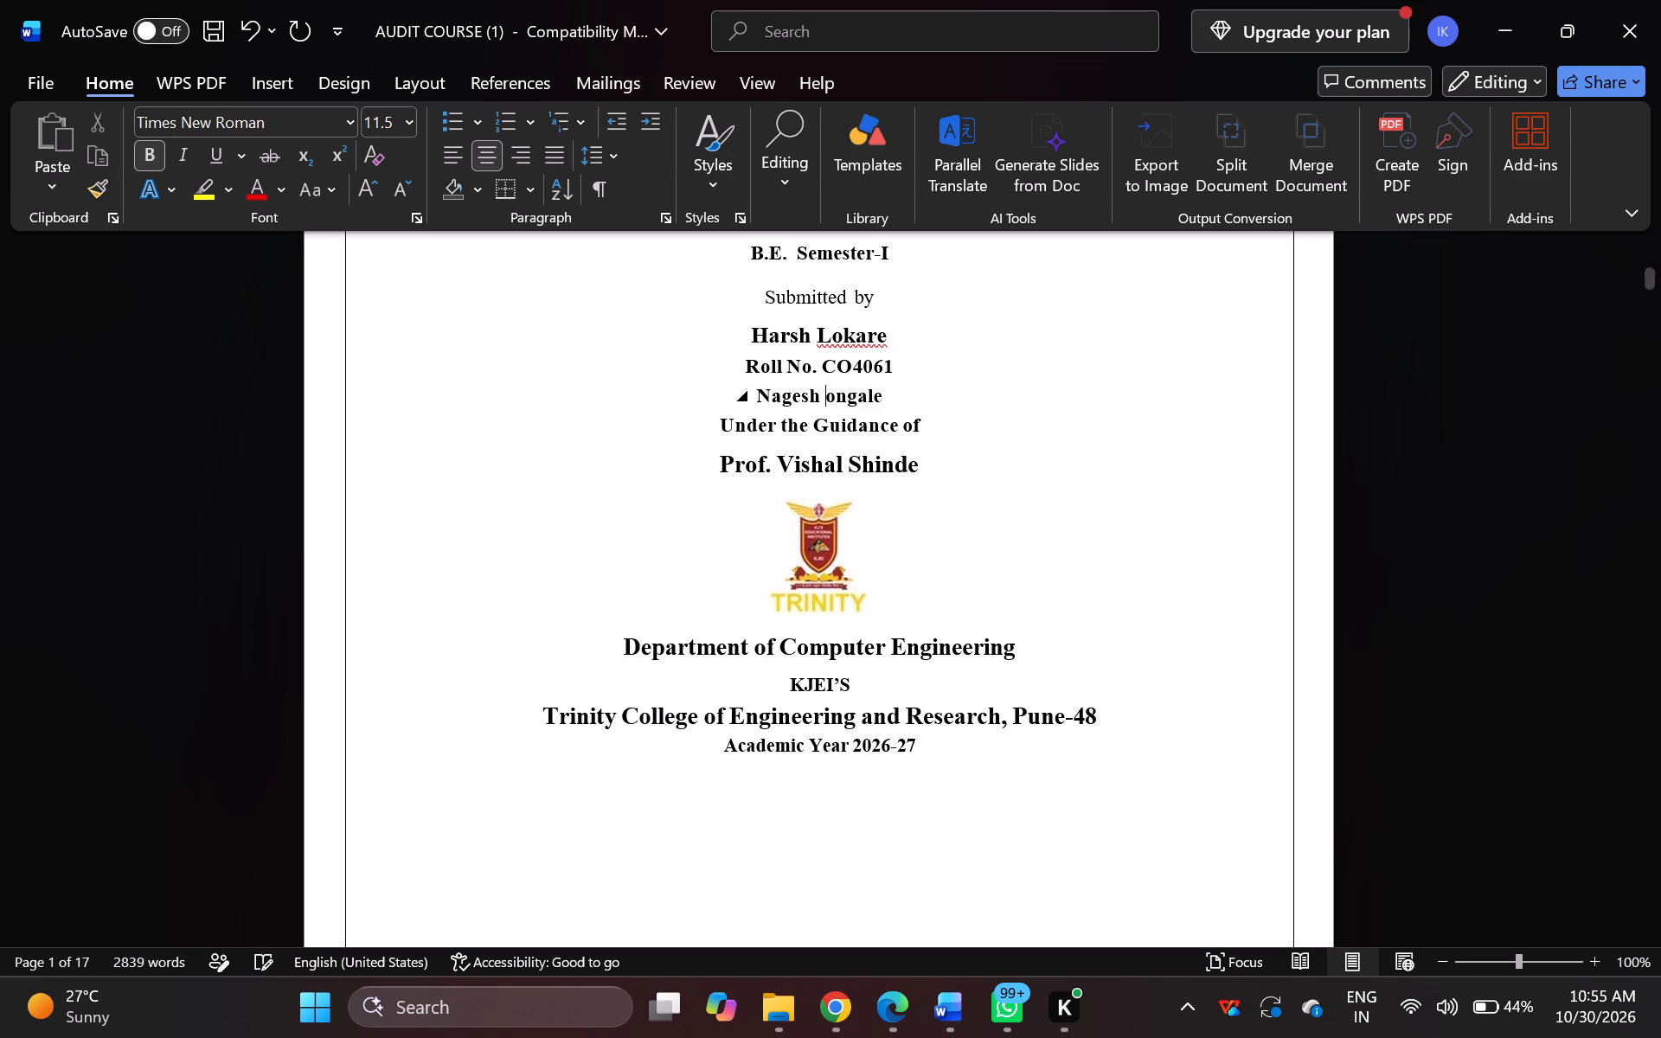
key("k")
key("BackSpace")
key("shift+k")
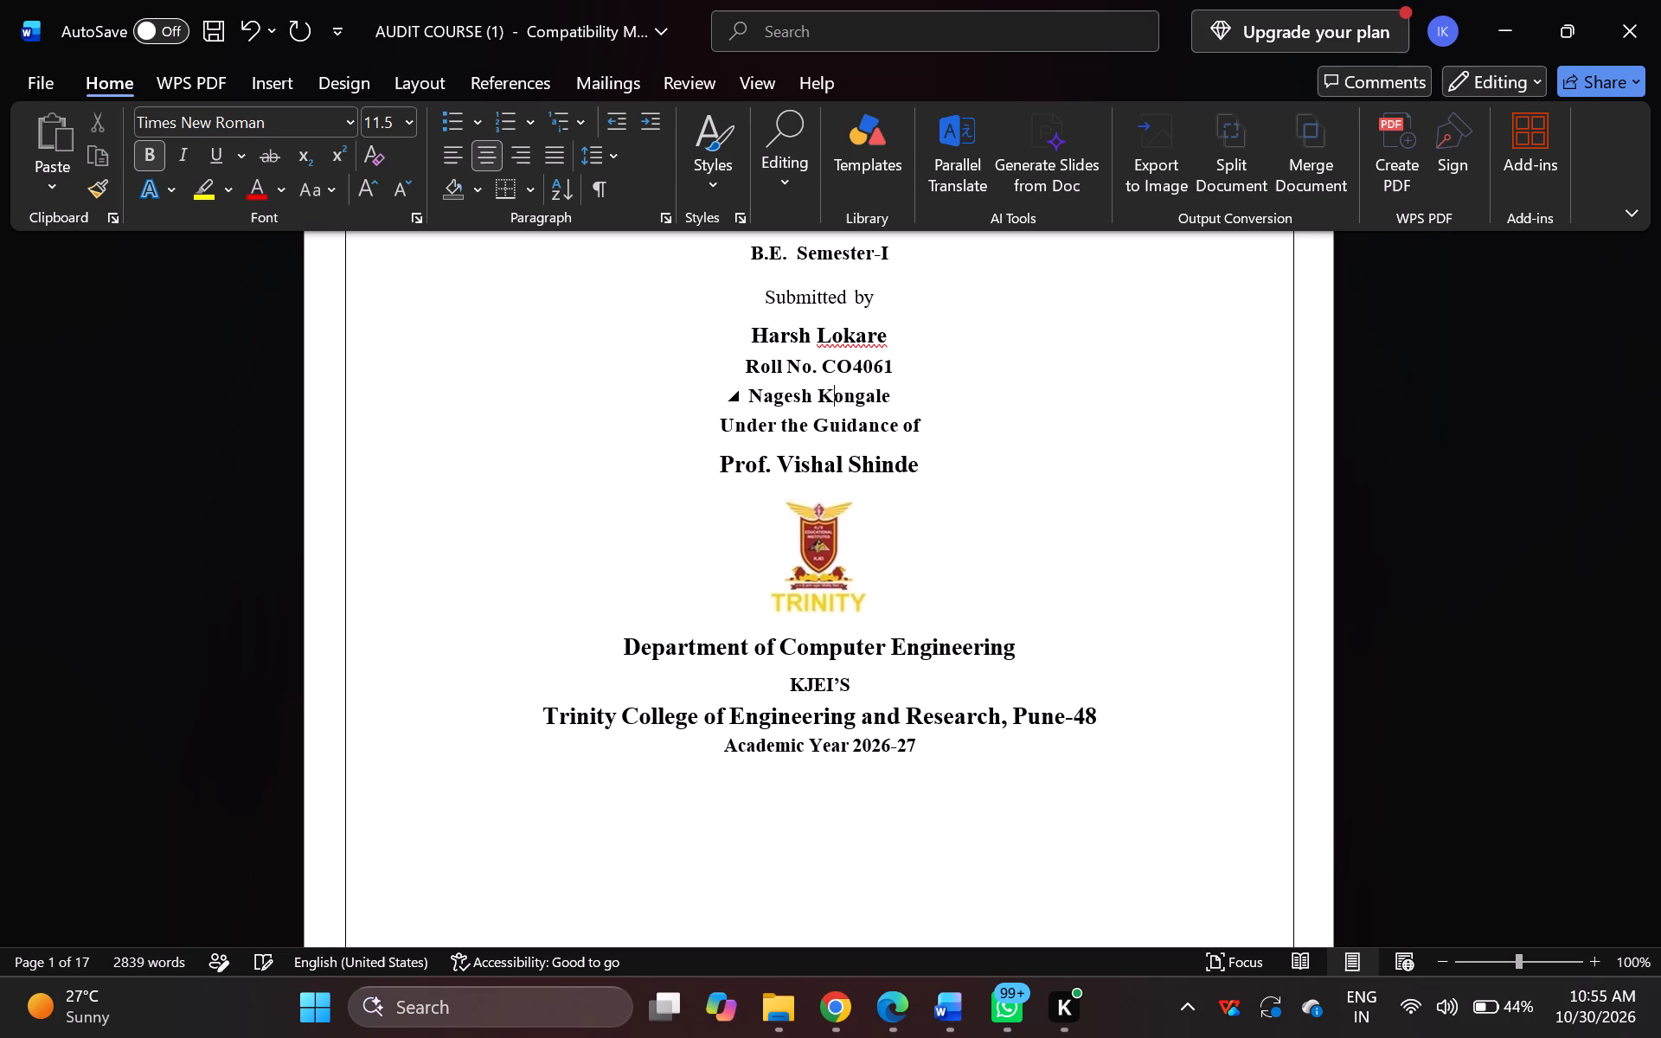
Add the second student's roll number on a new line below their name on the cover page.
left_click(891, 394)
key("Return")
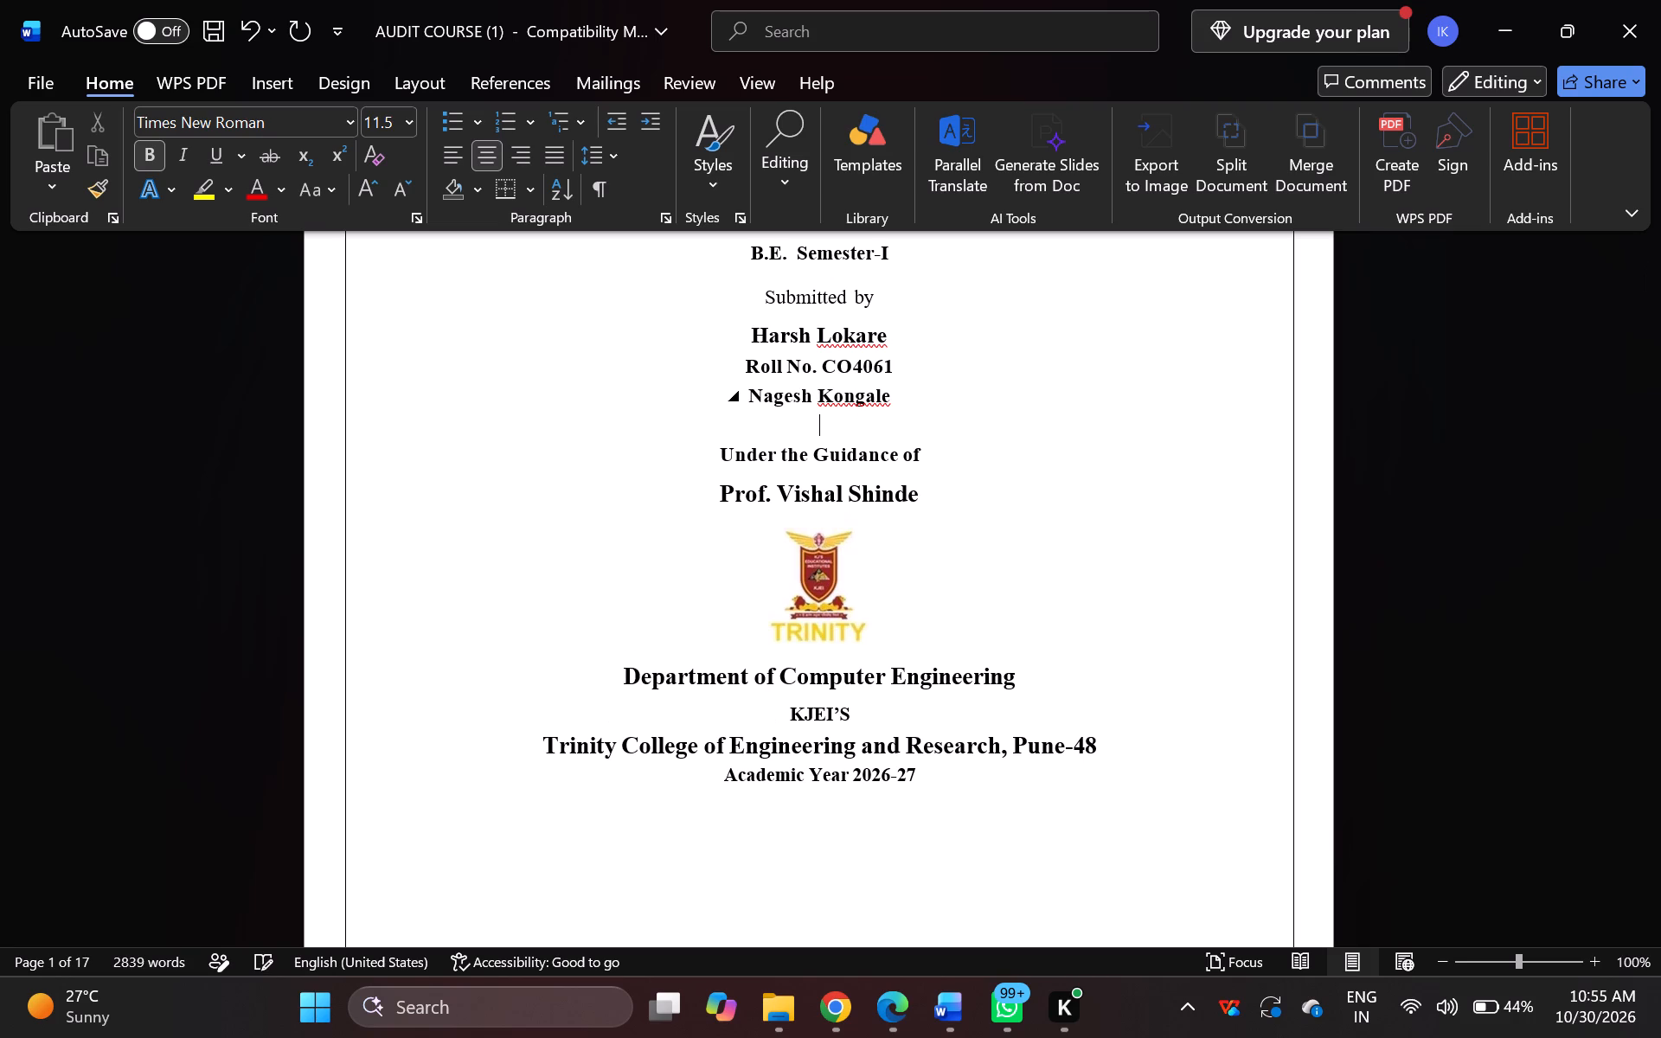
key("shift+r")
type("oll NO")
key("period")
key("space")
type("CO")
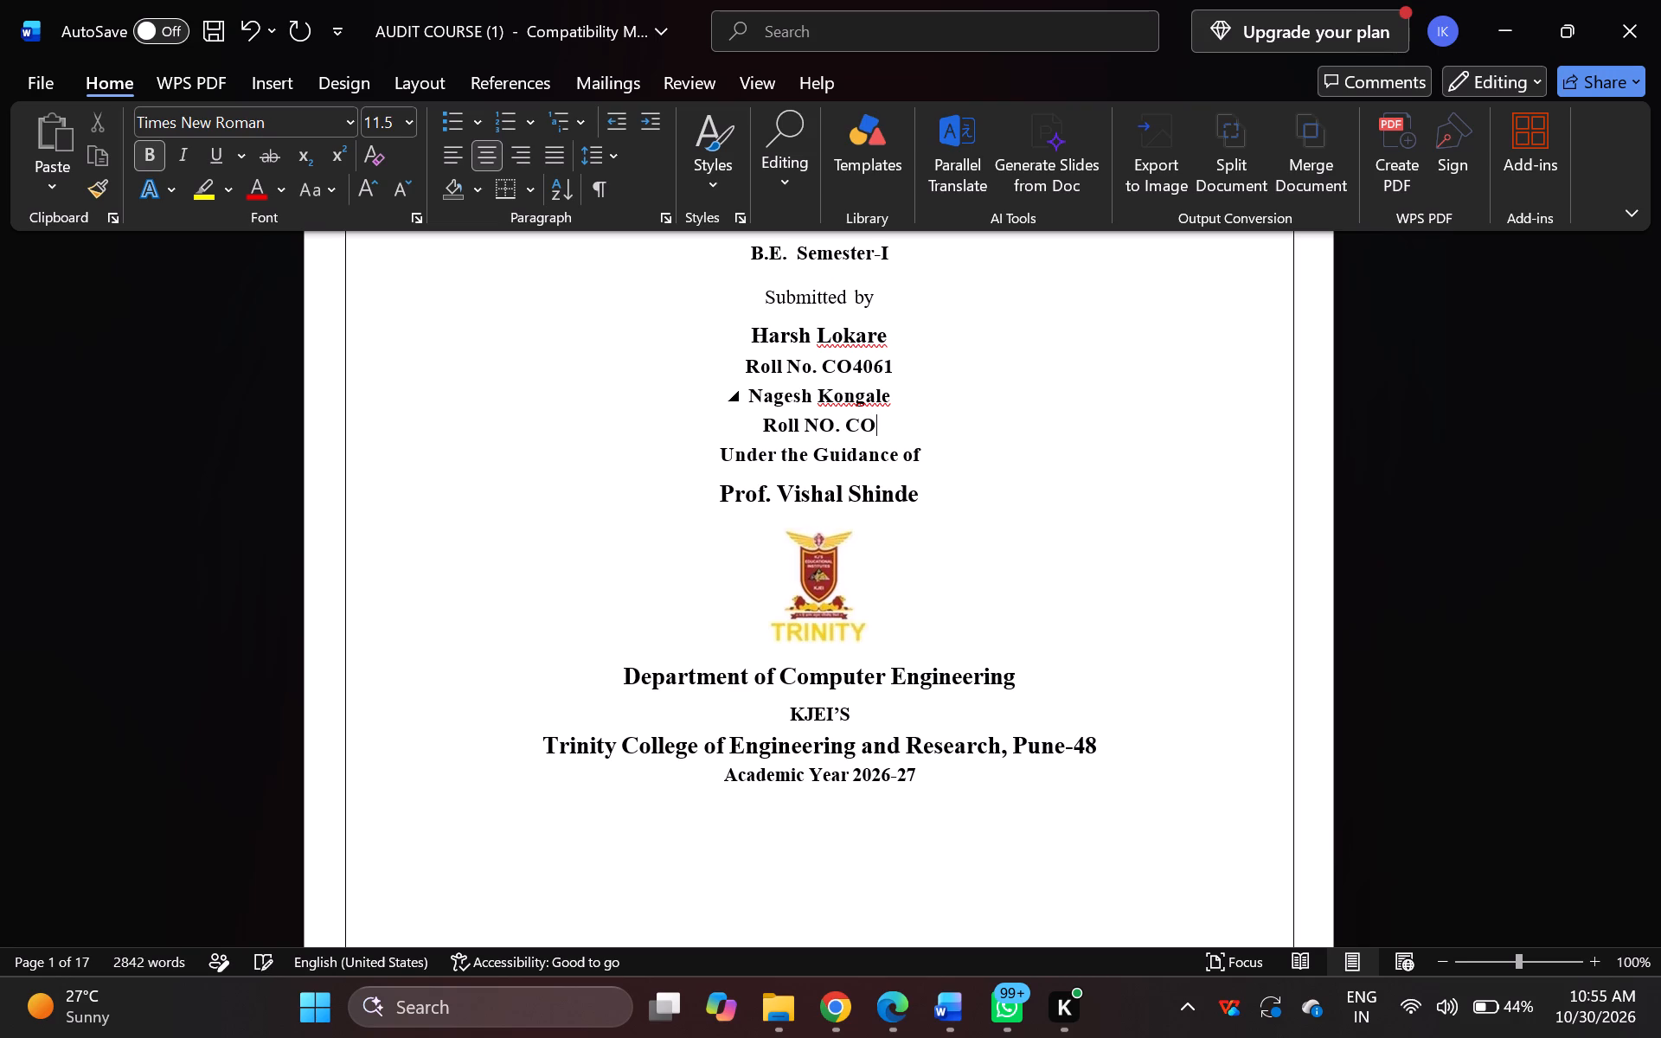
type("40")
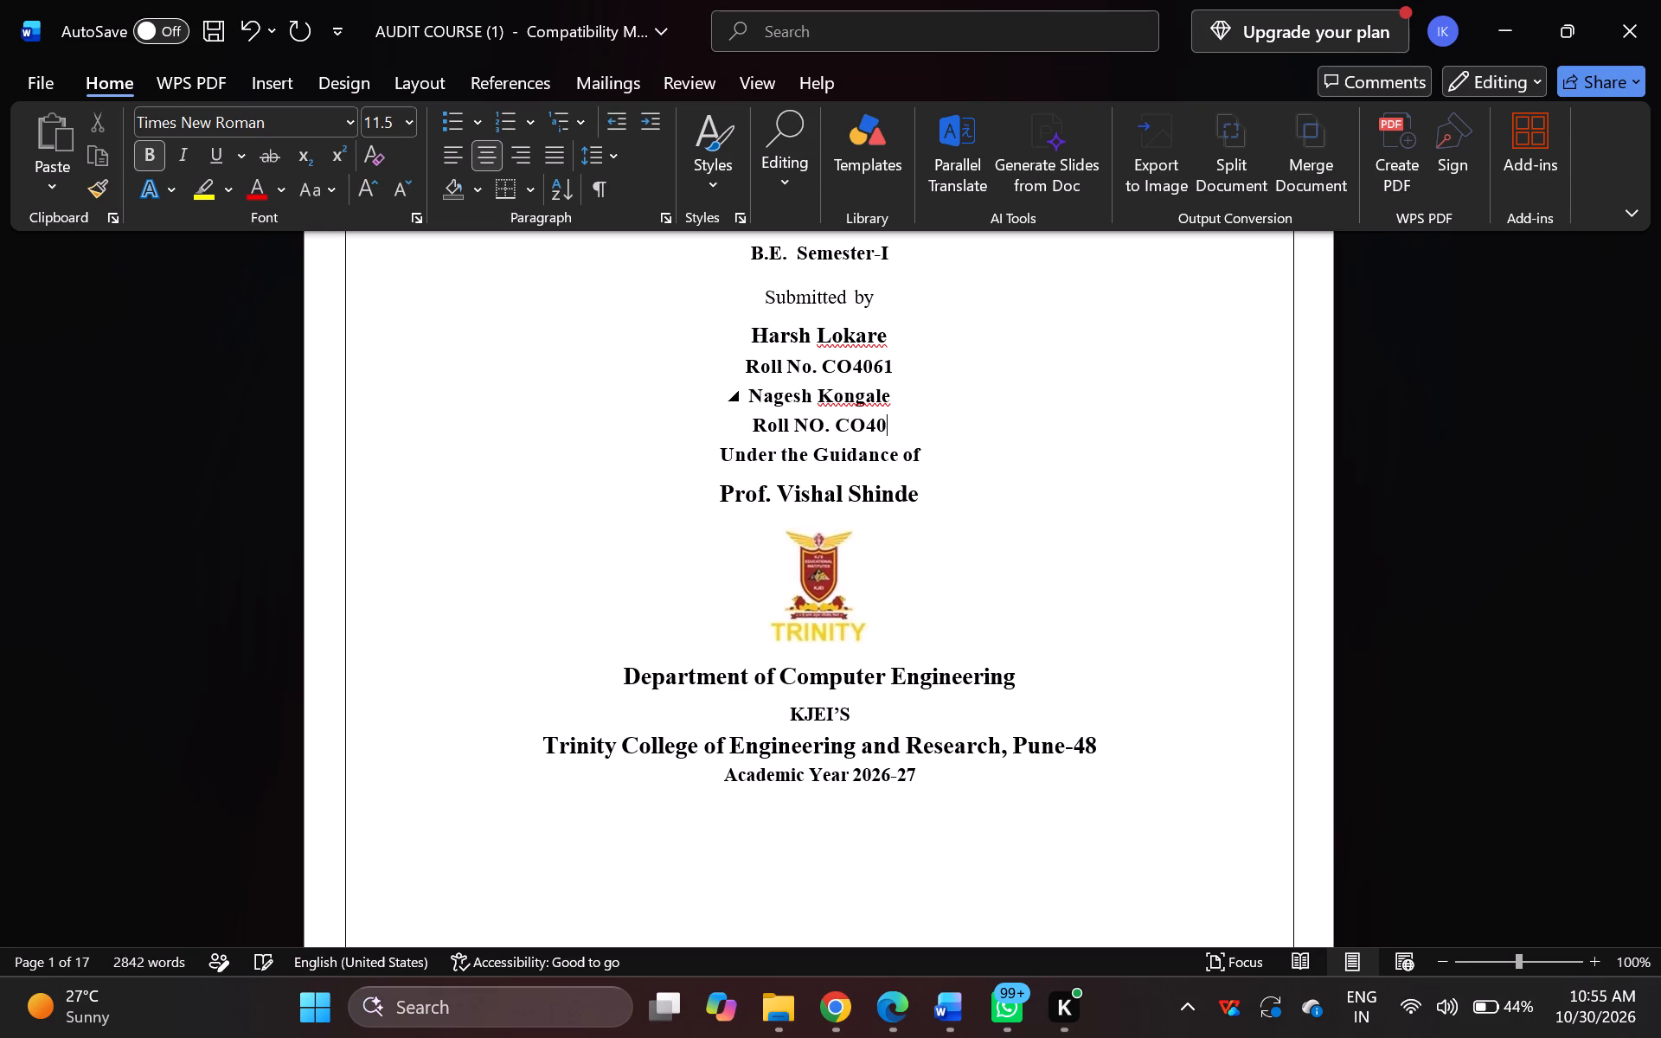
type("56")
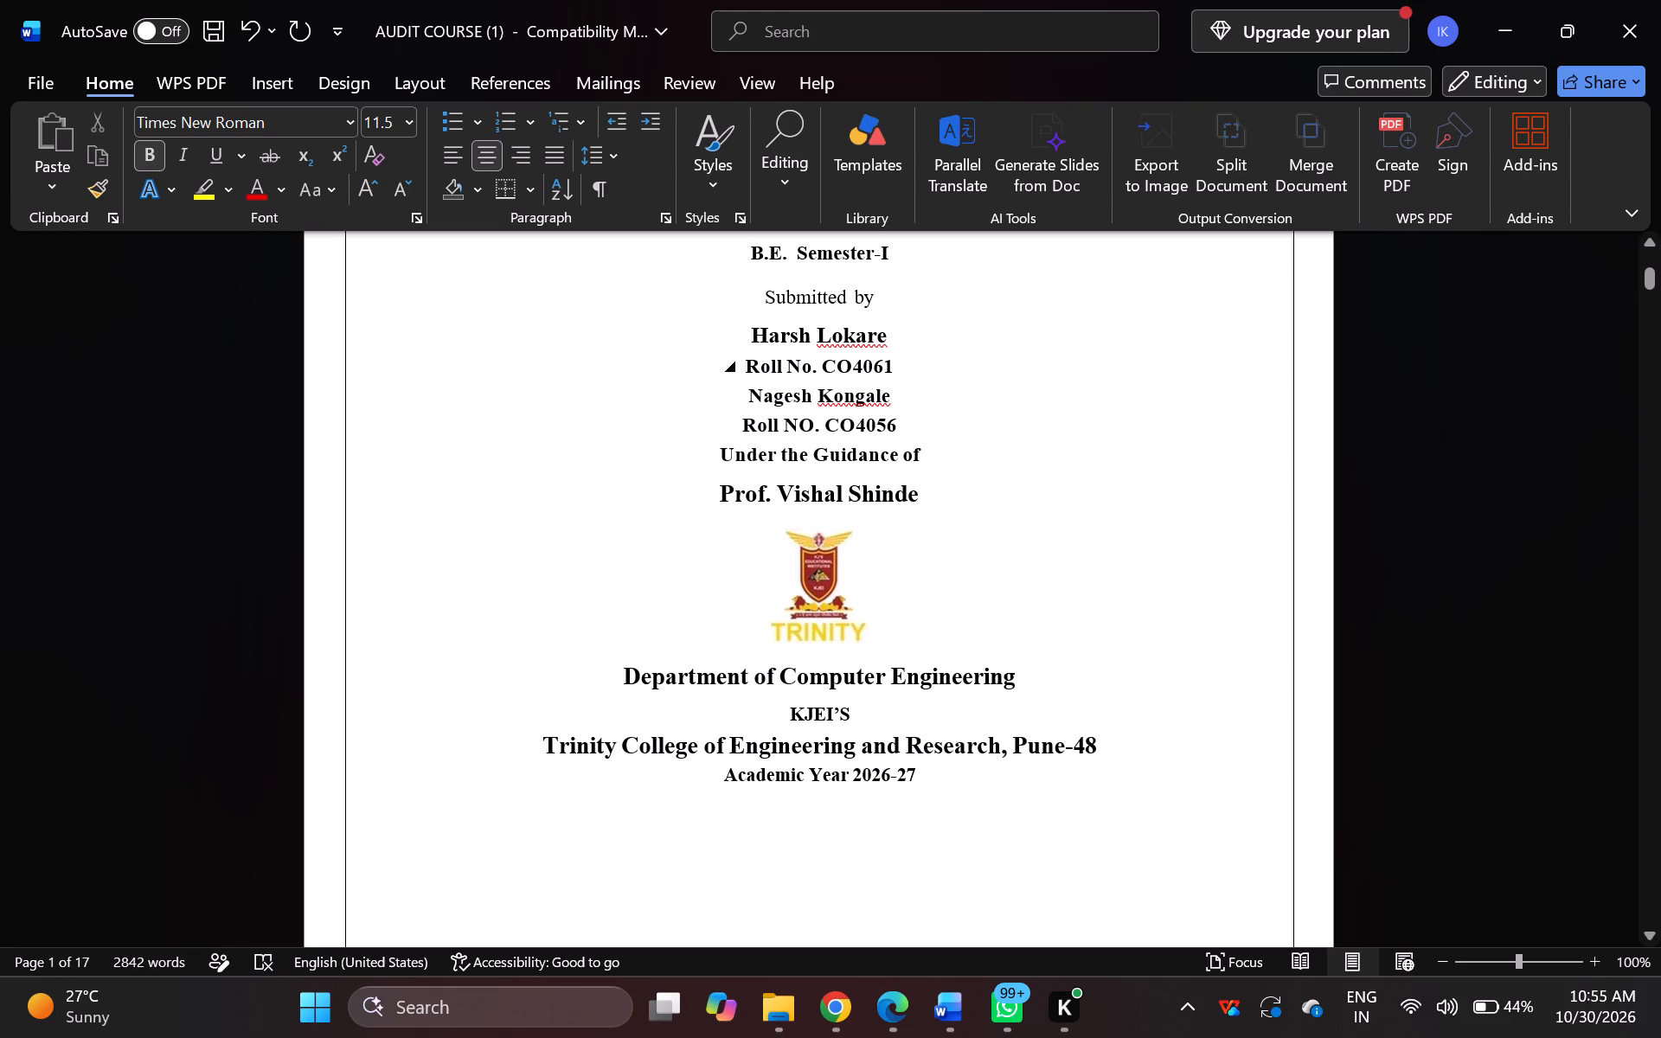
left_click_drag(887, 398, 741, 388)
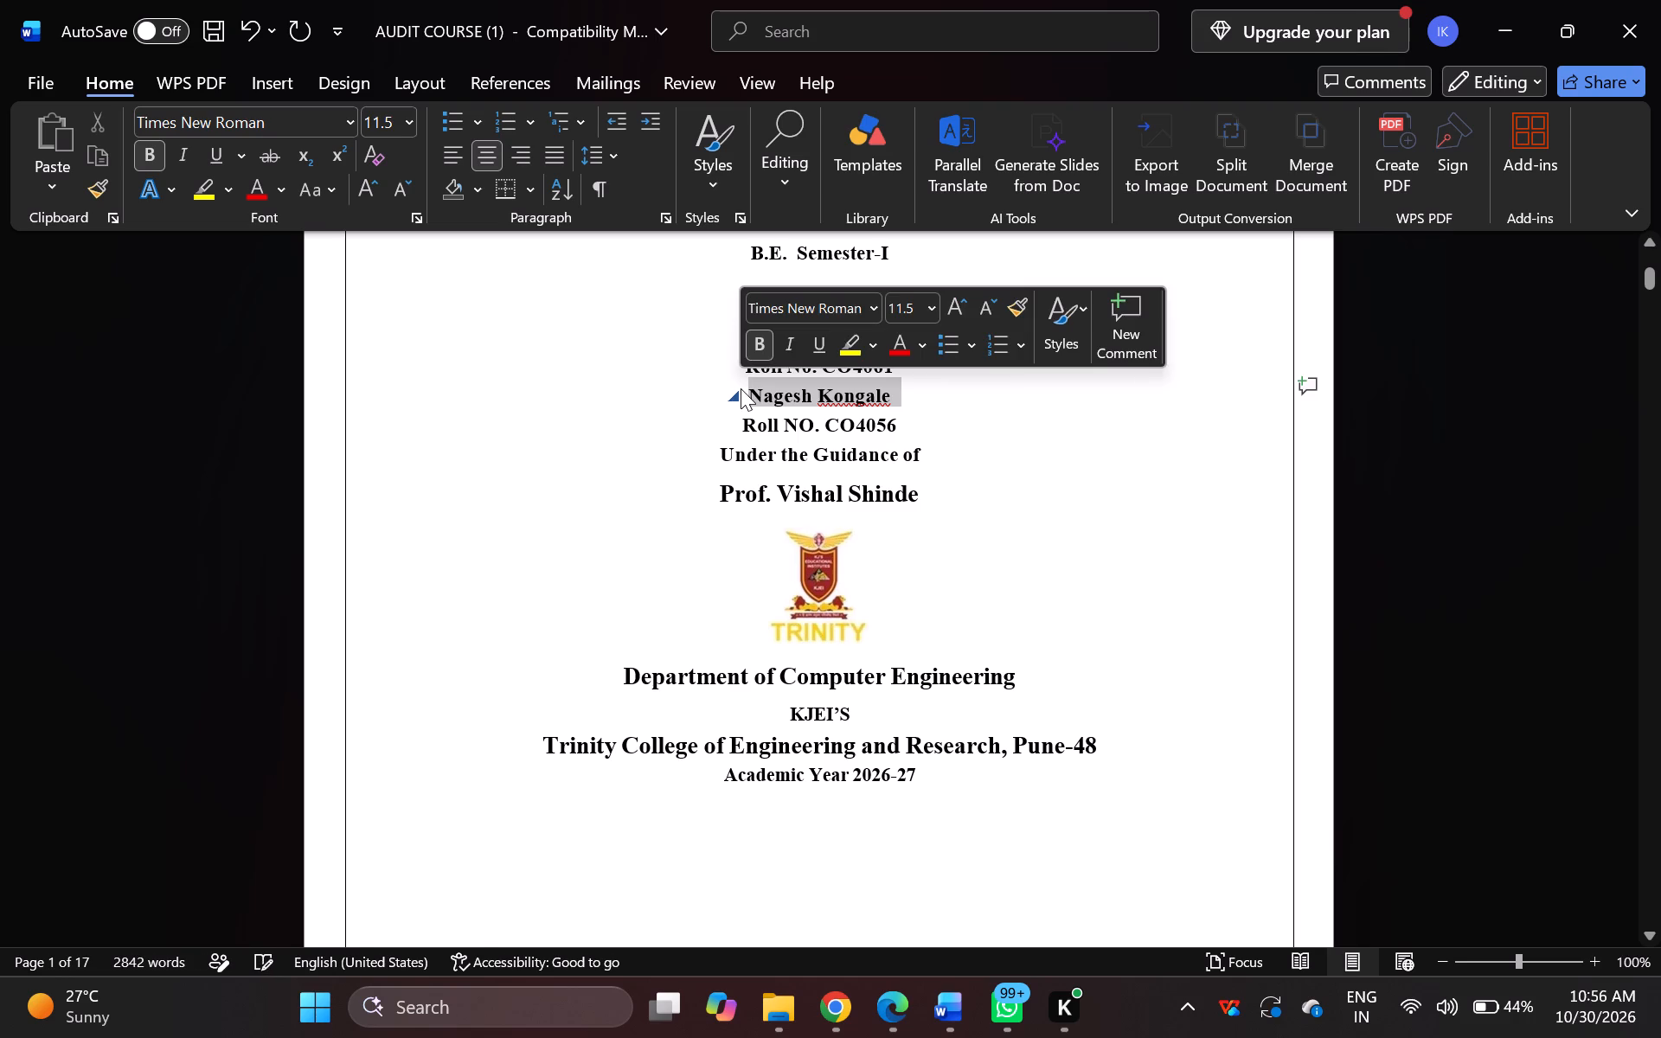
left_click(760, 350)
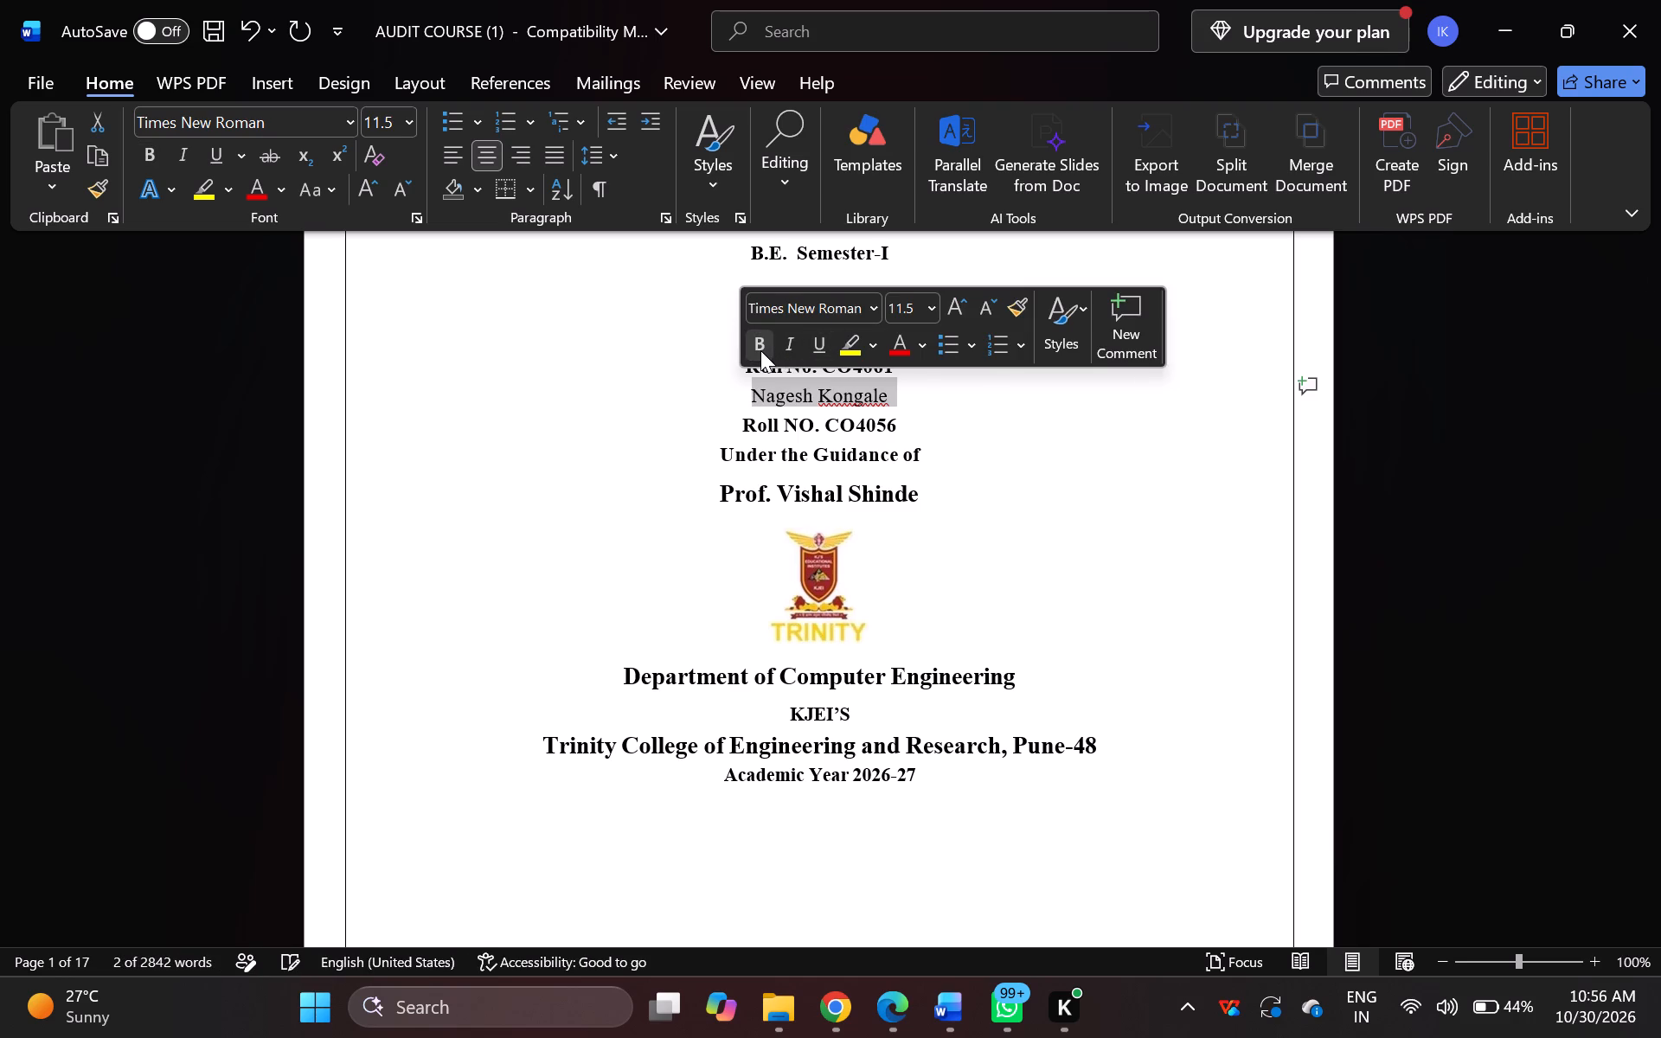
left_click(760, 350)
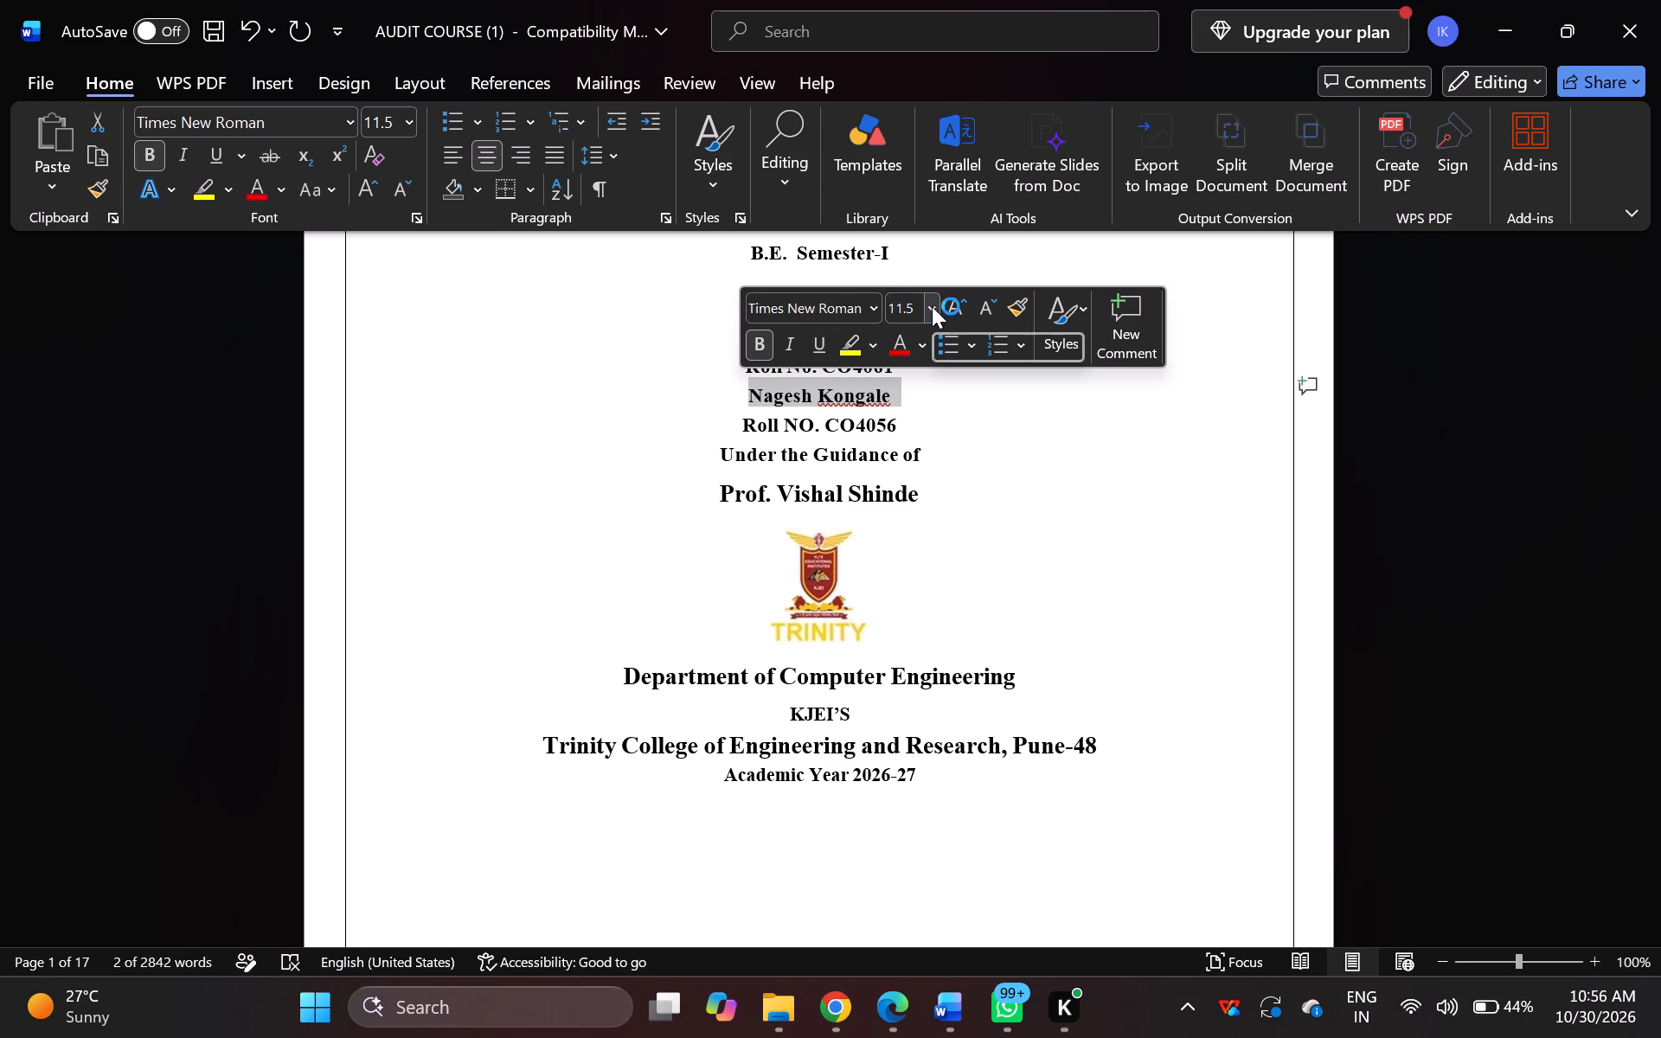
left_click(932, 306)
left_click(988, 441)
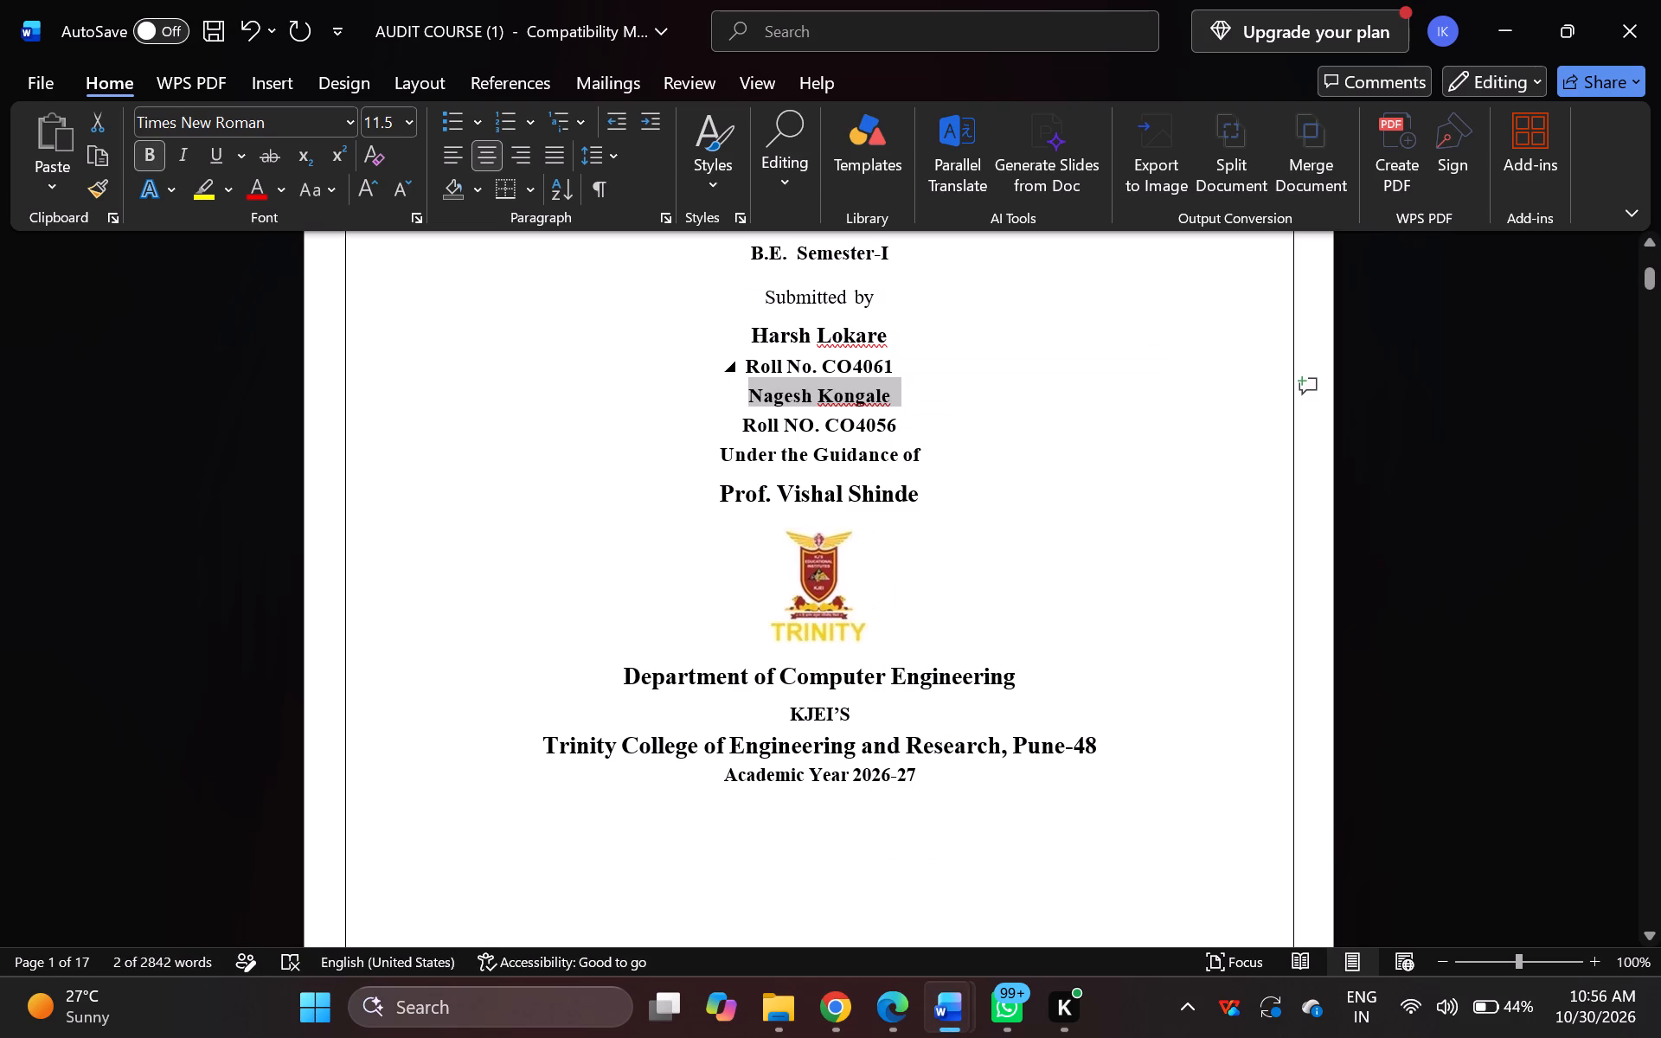
Set the second student's name on the cover page to font size 13, matching the first student's name.
left_click_drag(888, 333, 751, 333)
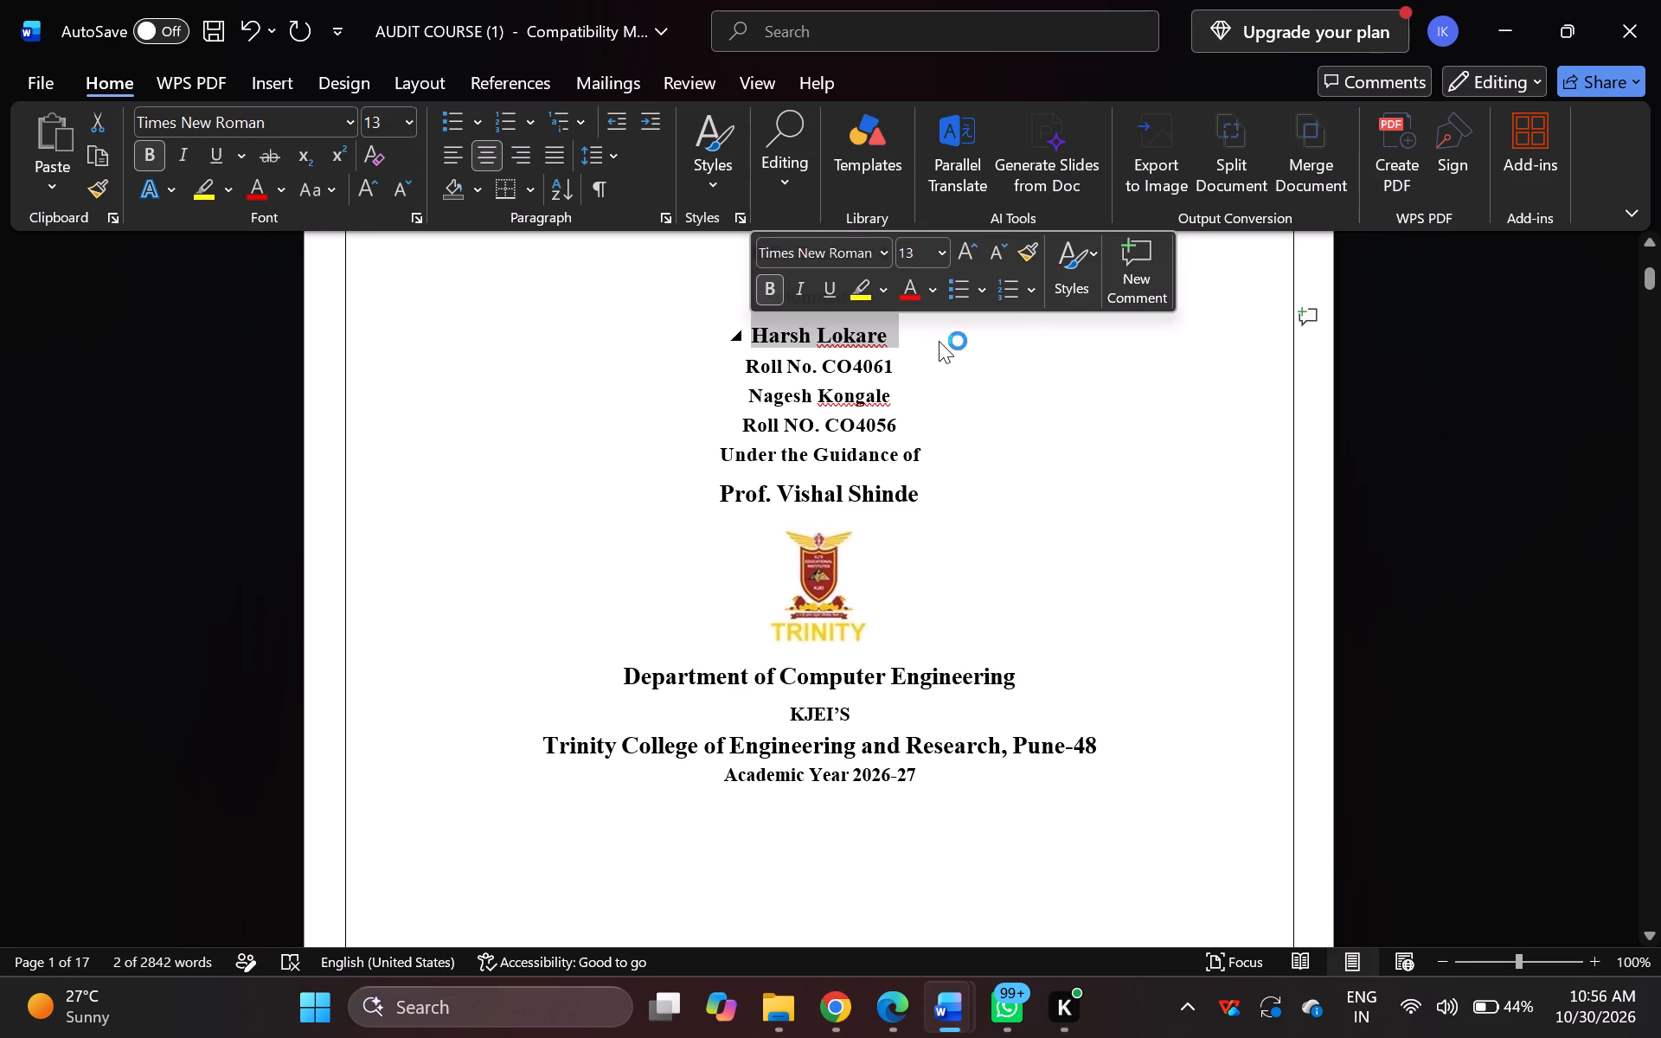
left_click(939, 341)
left_click_drag(889, 398, 754, 394)
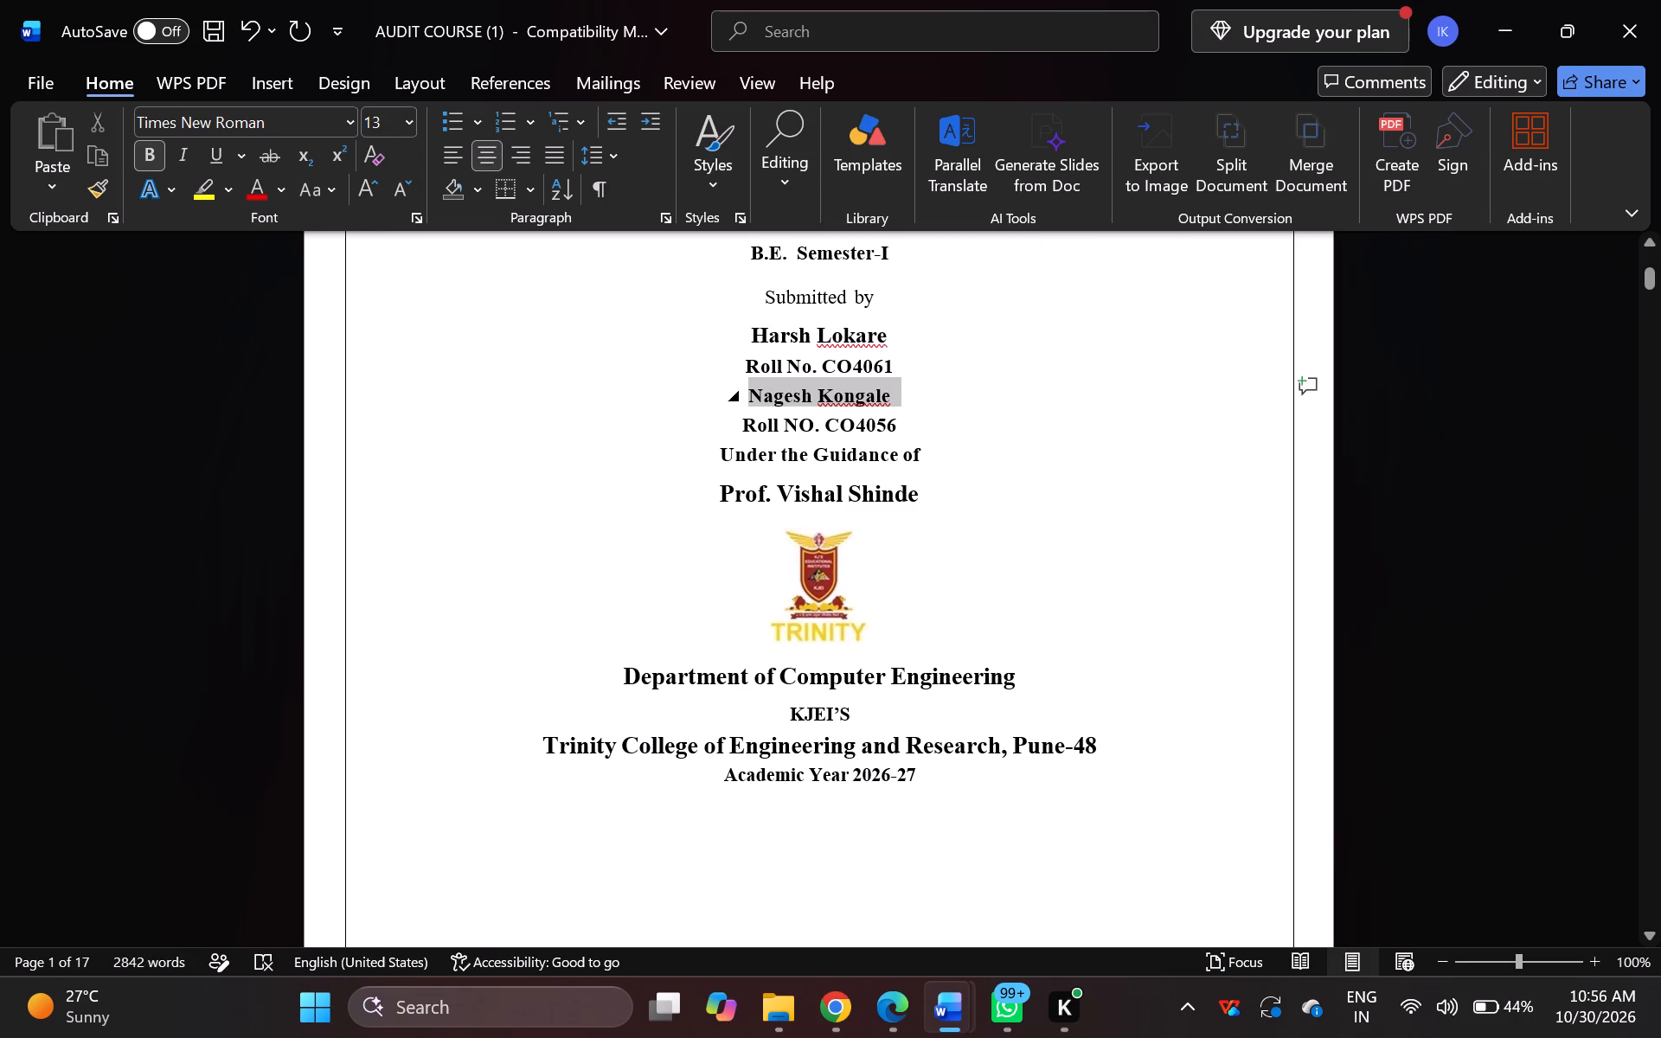
left_click_drag(754, 394, 754, 394)
left_click(943, 317)
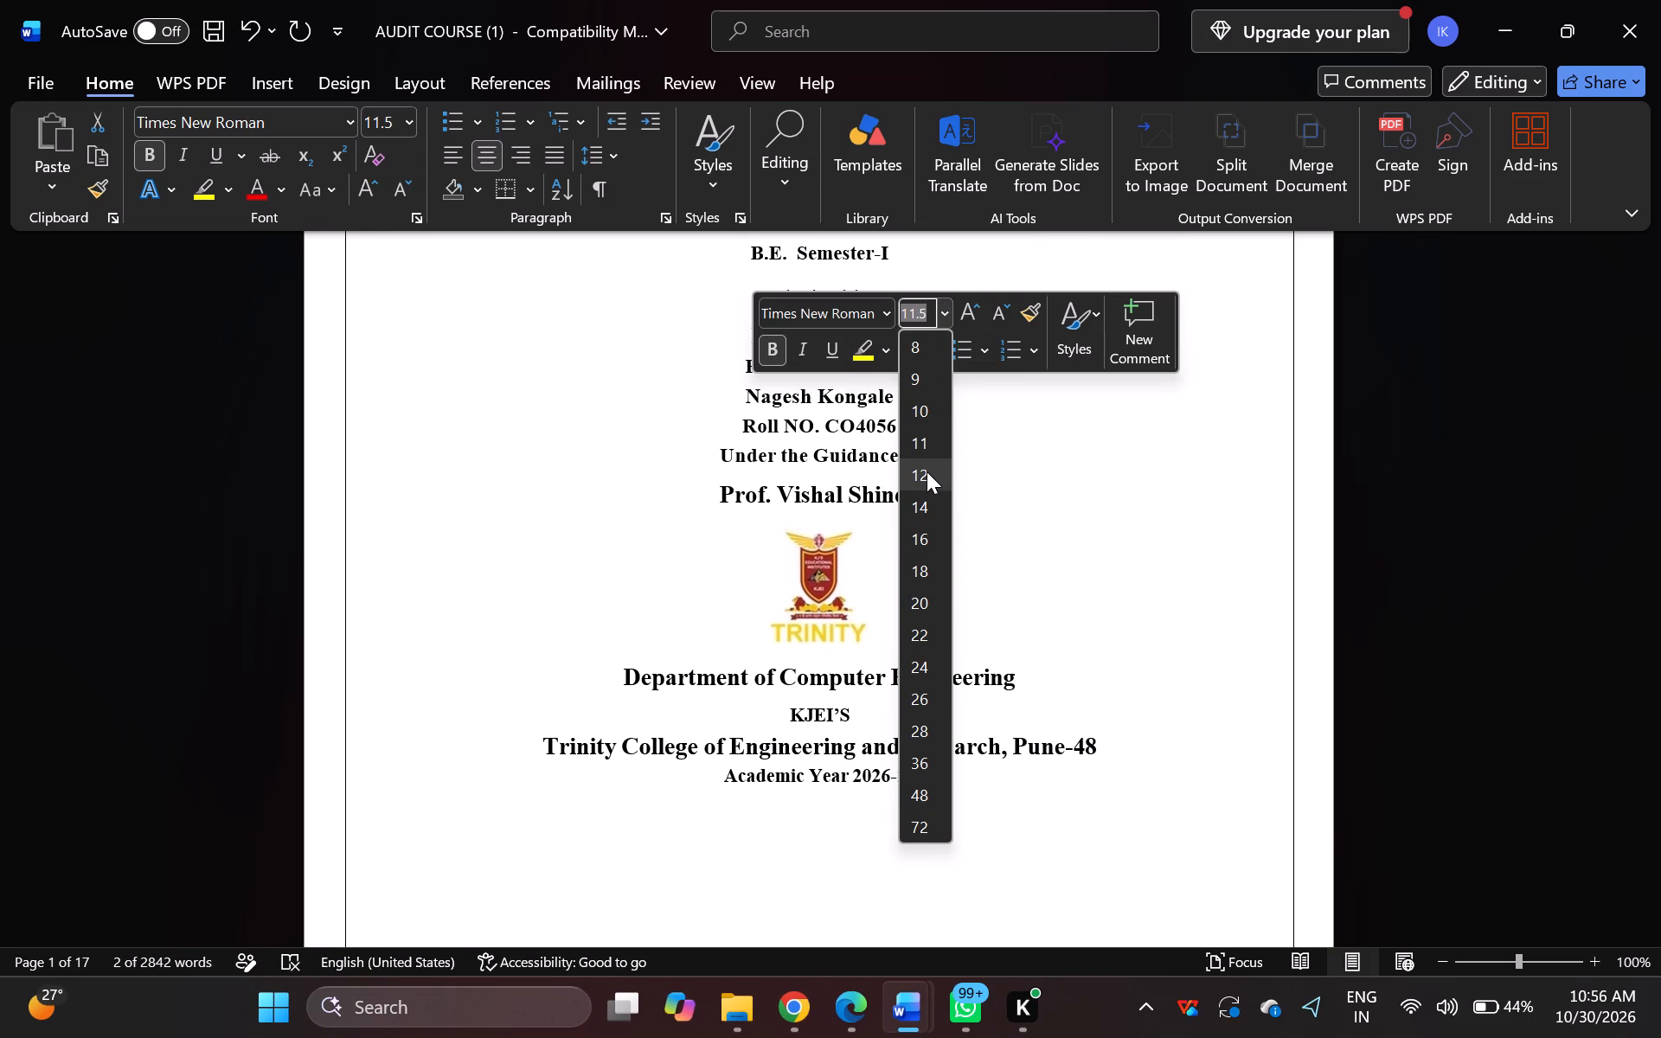
left_click(914, 311)
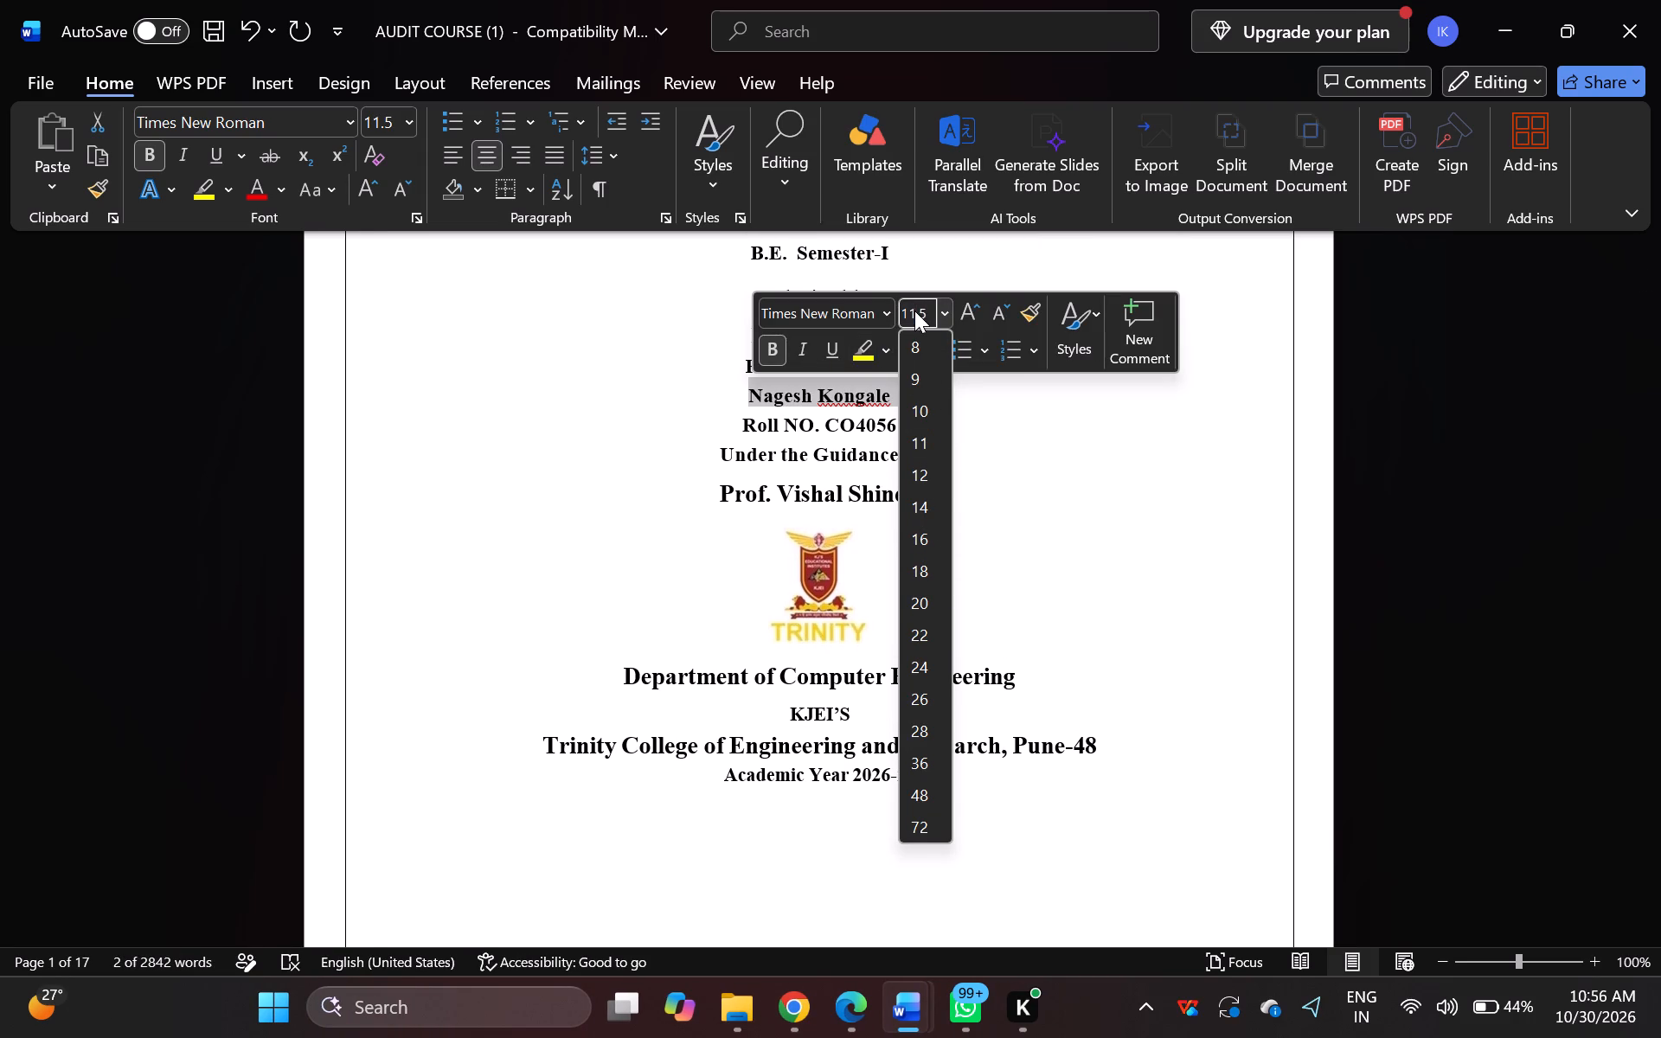
key("Right")
key("Right")
key("BackSpace")
key("BackSpace")
key("BackSpace")
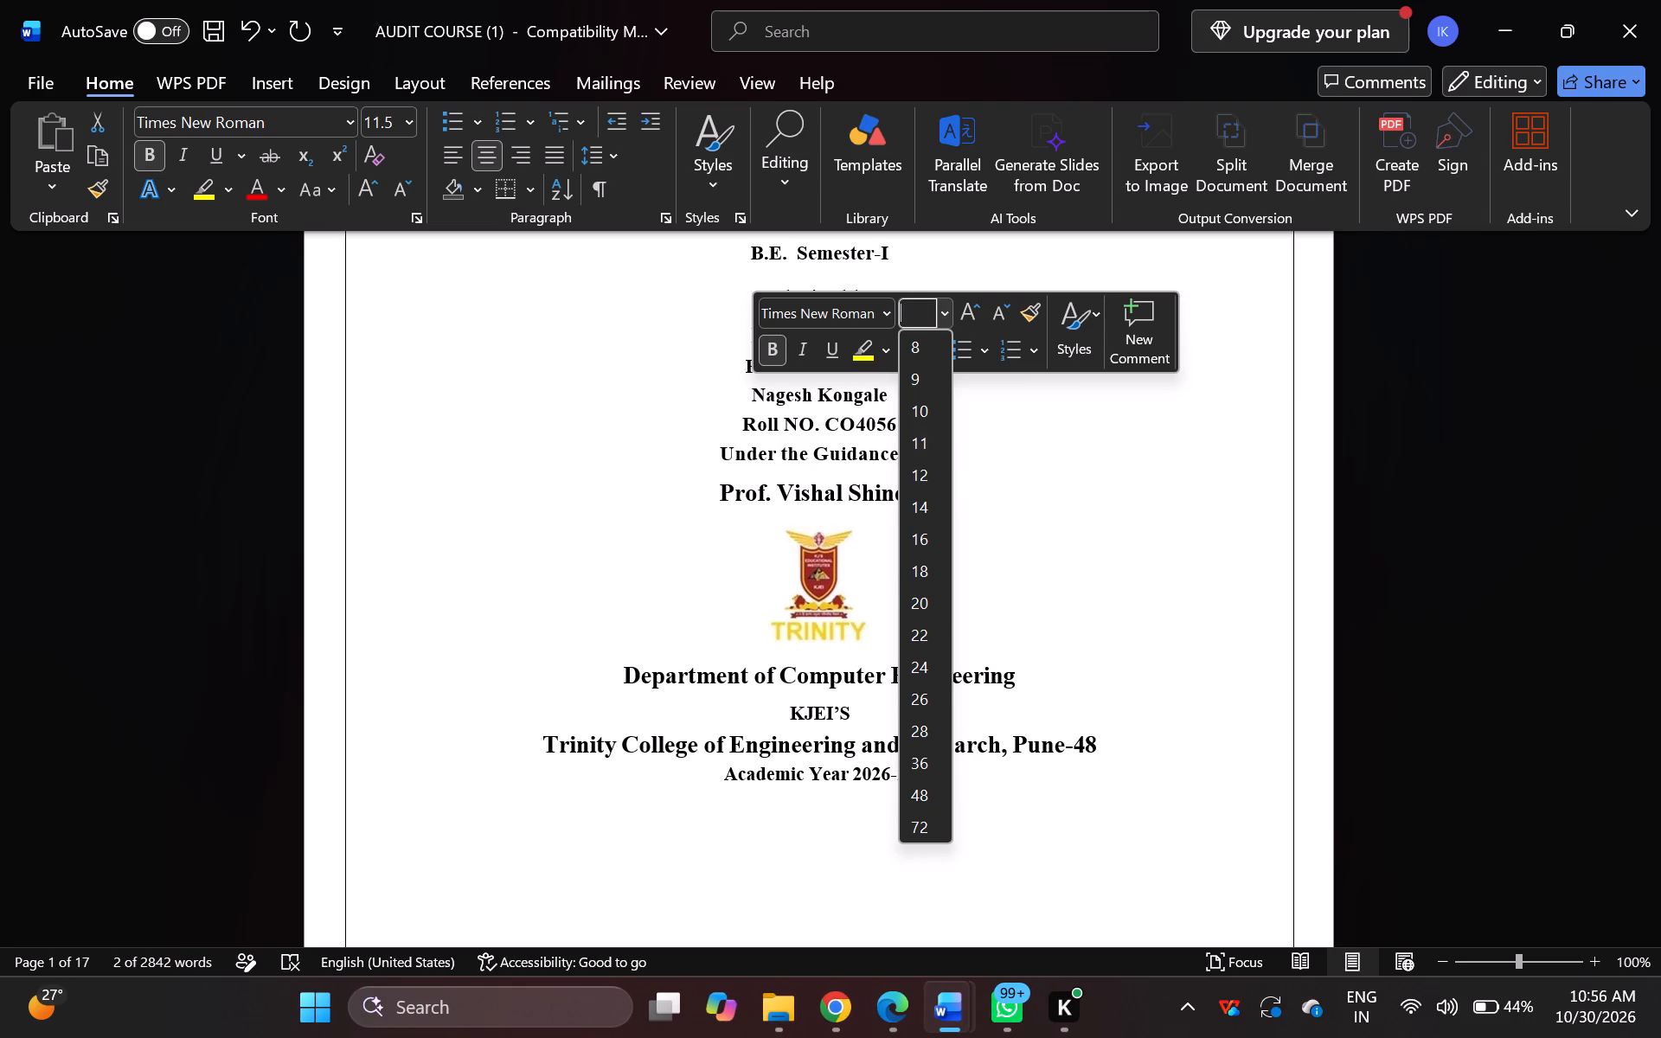
key("BackSpace")
key("BackSpace")
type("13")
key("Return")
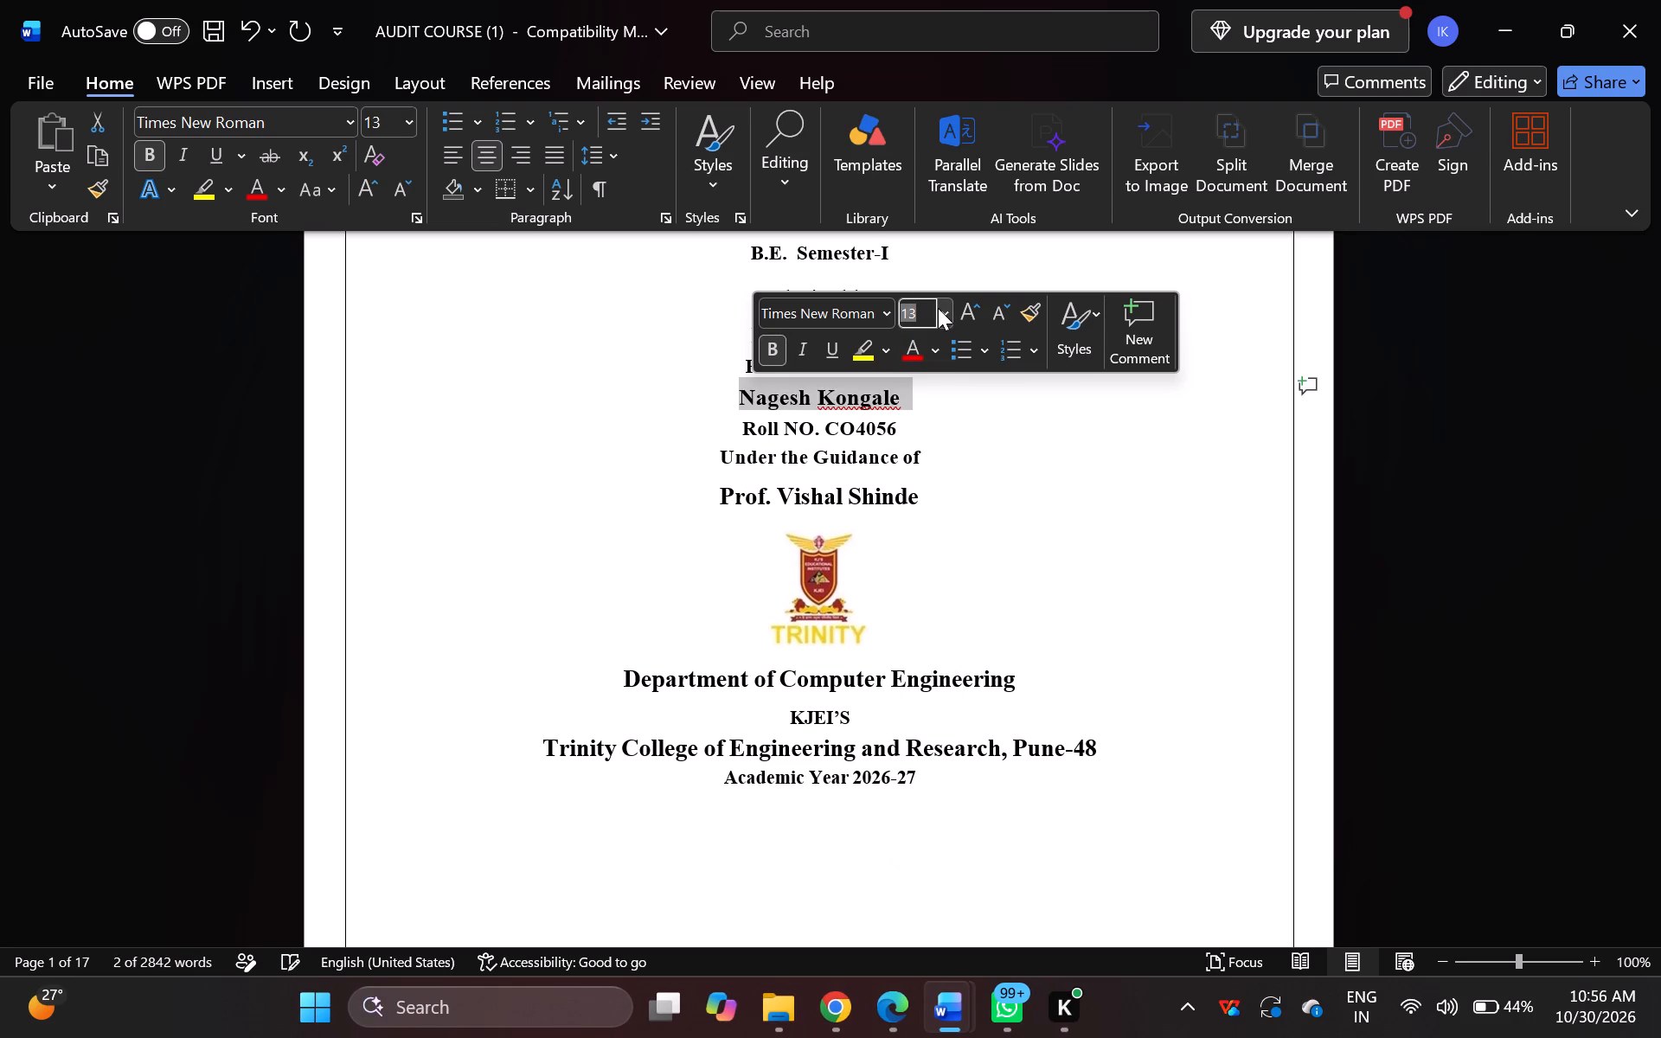
left_click(946, 426)
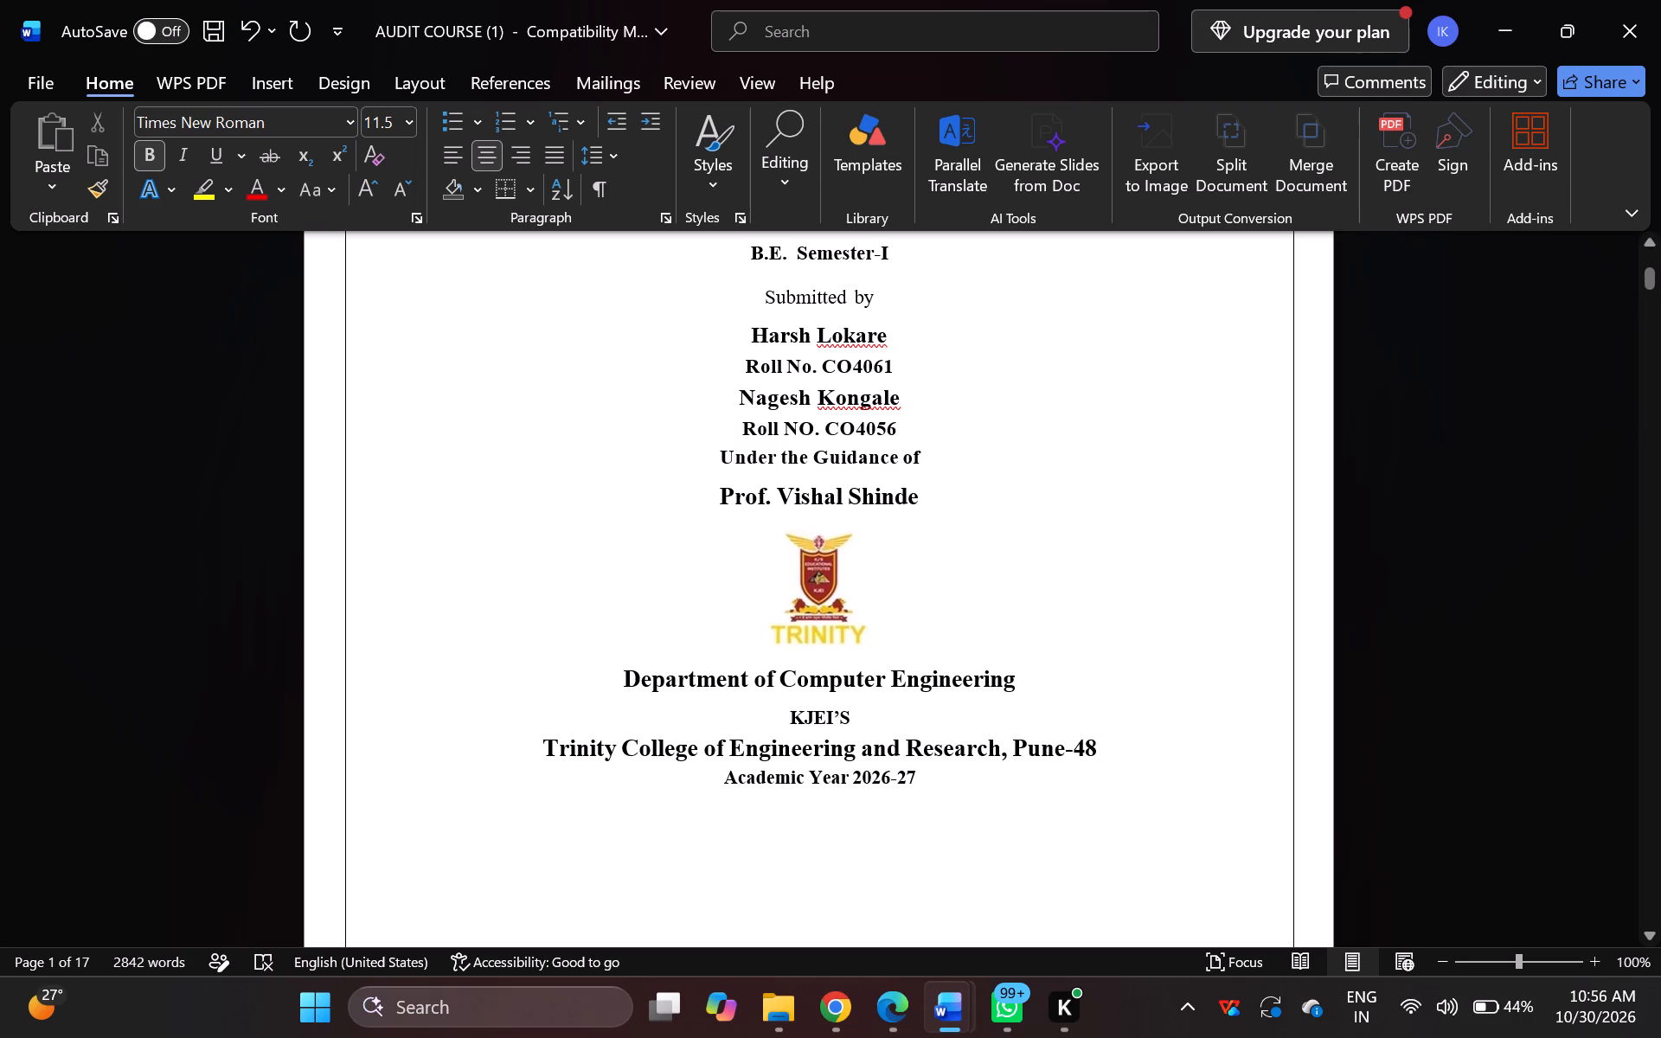
Examine the certificate page for the submitter details that differ from the cover page.
scroll(923, 625, "down", 5)
scroll(923, 625, "up", 6)
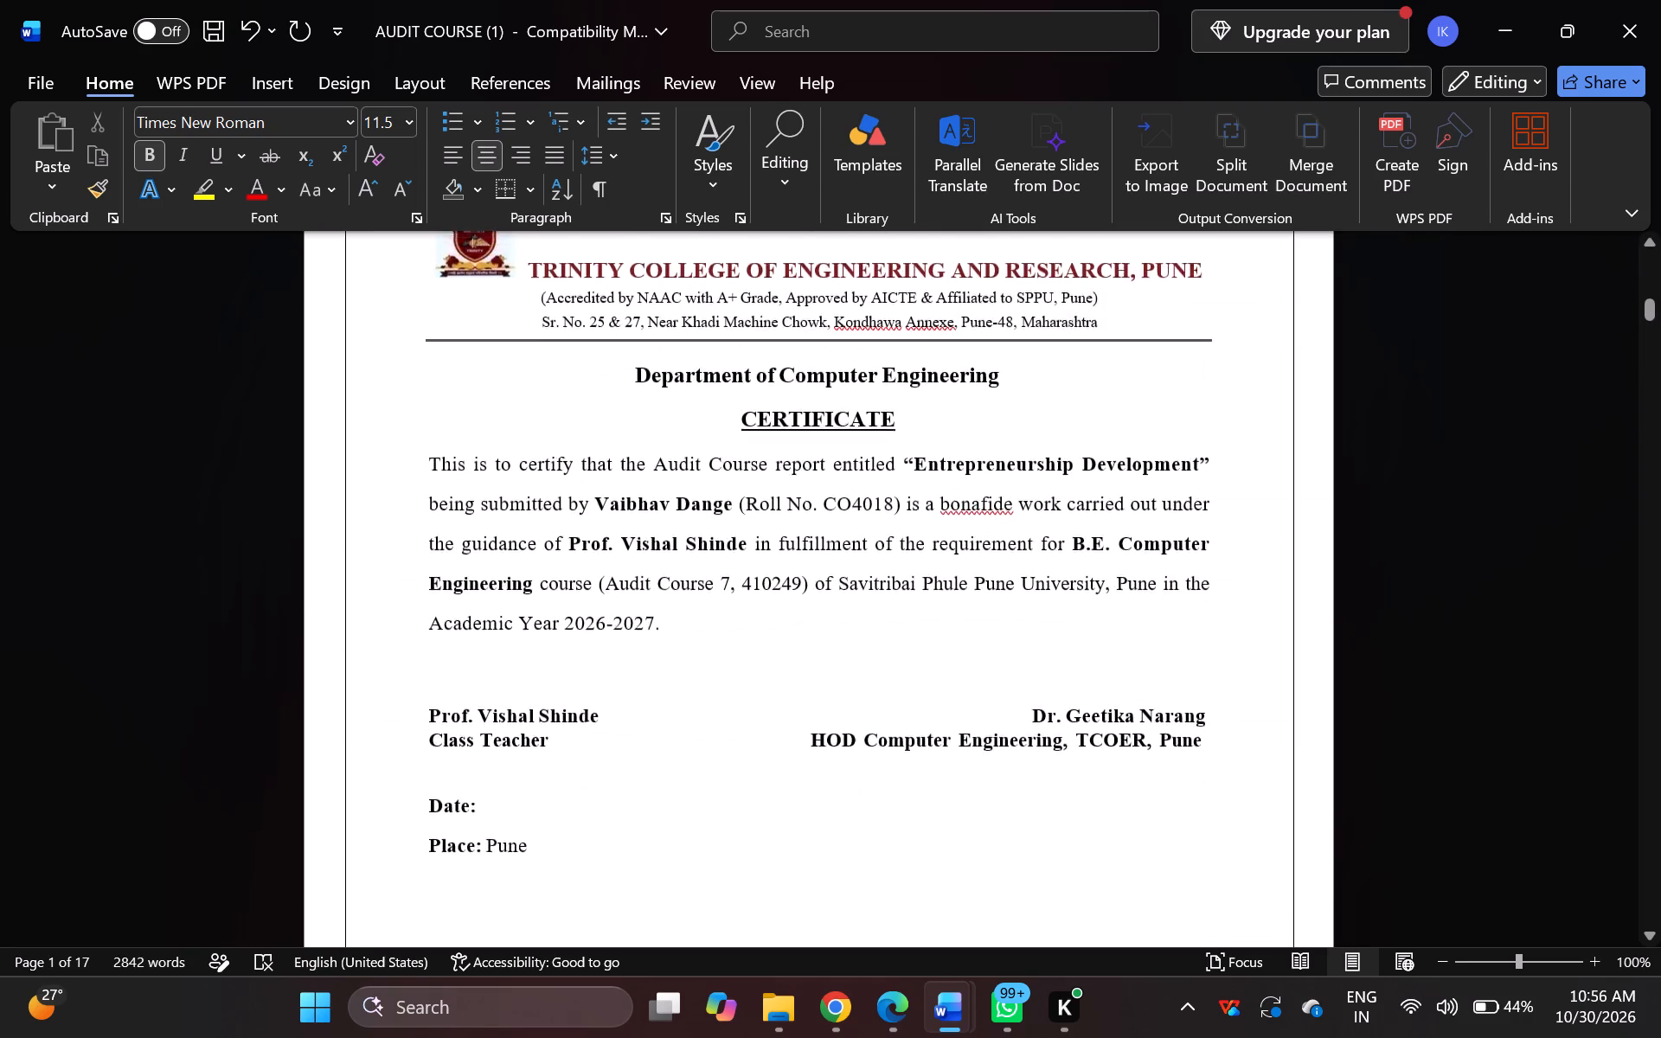
scroll(923, 625, "up", 1)
scroll(923, 625, "down", 2)
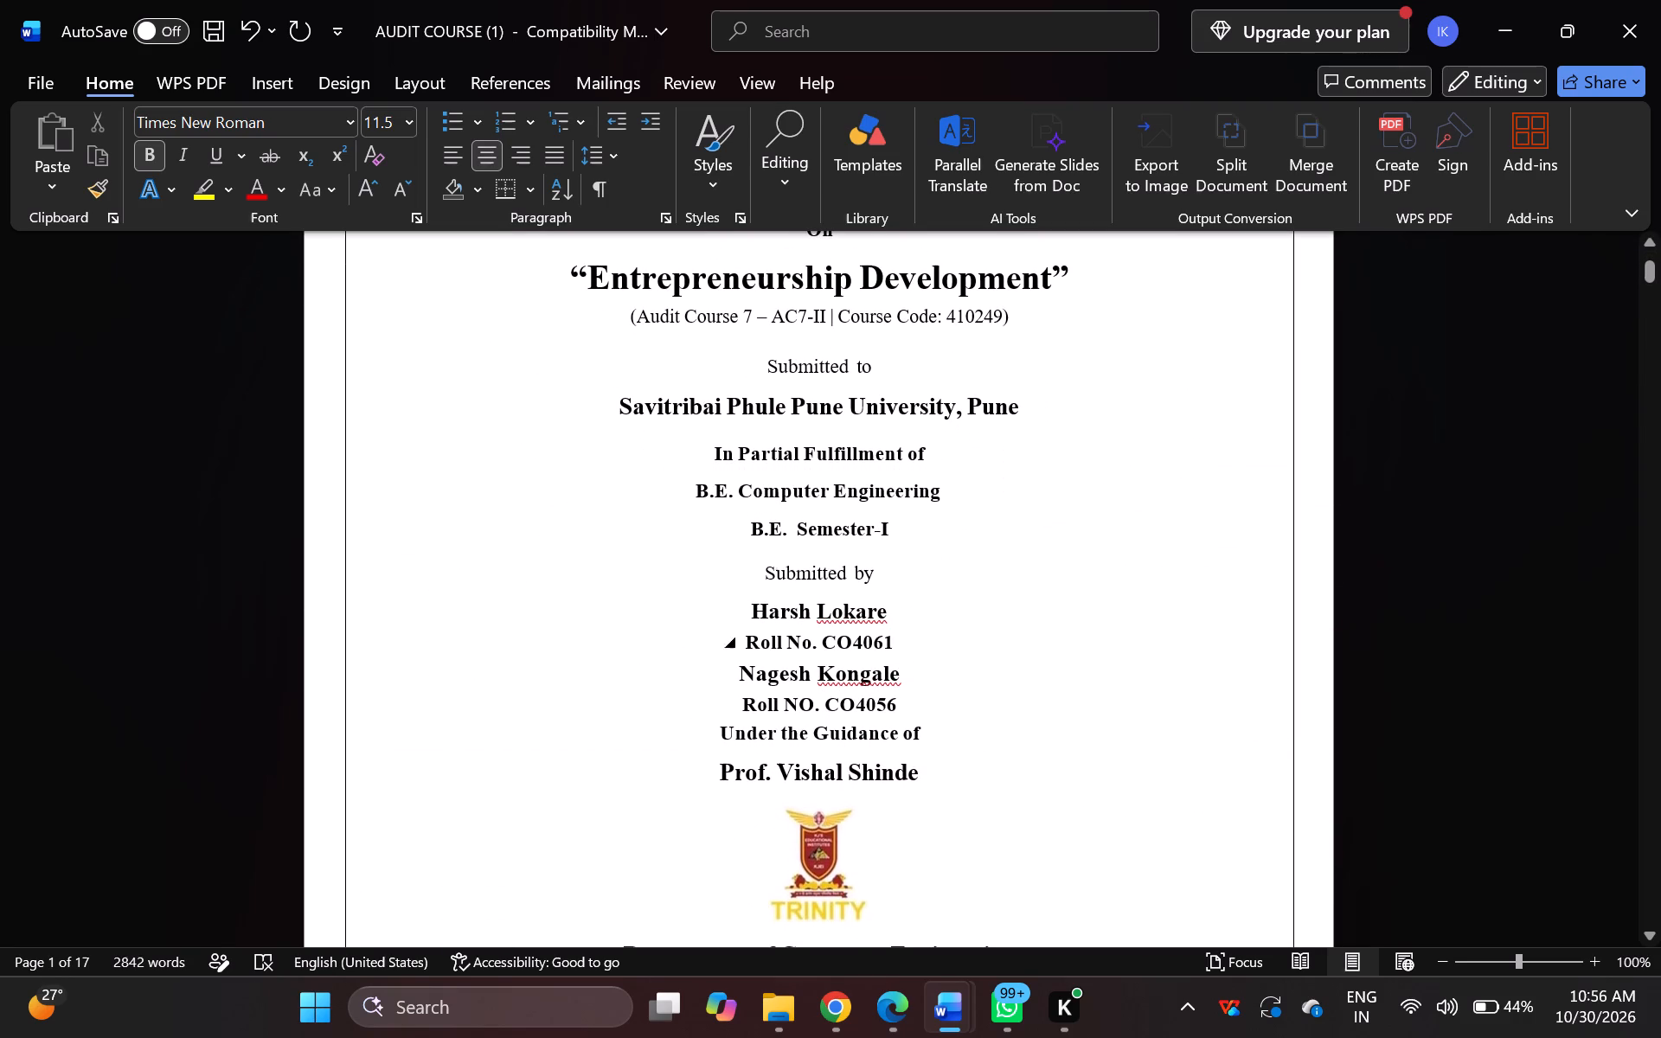
scroll(782, 654, "down", 3)
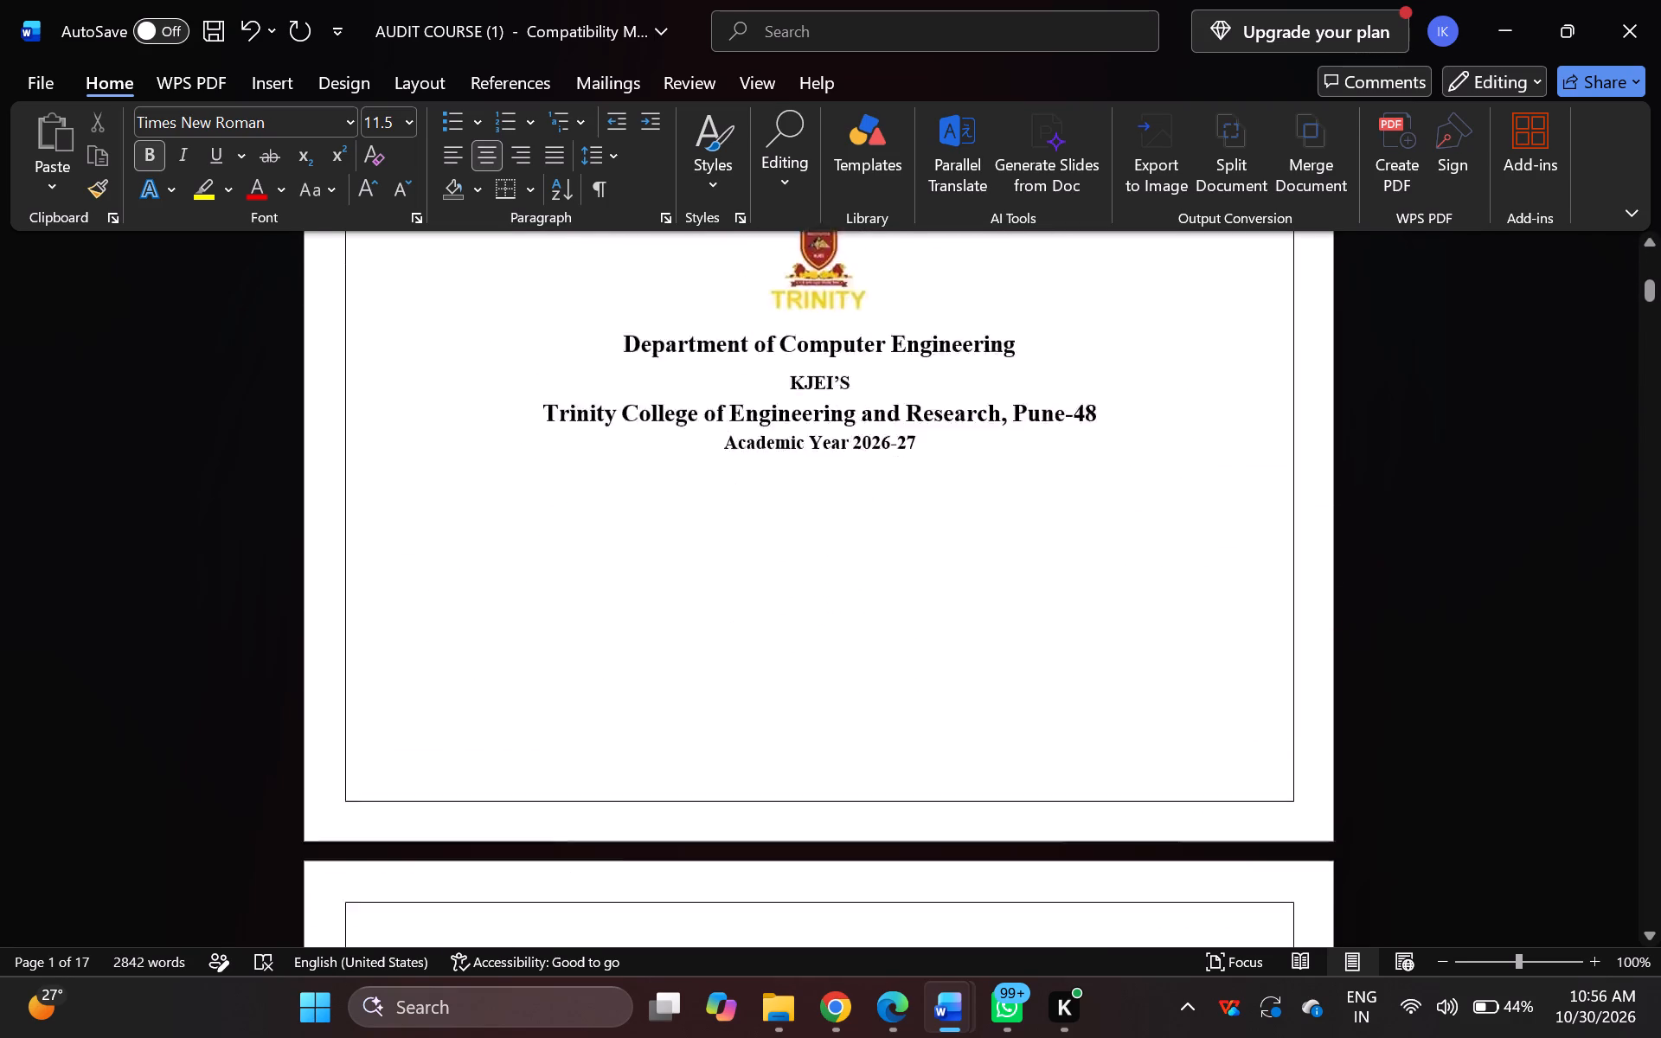
scroll(782, 654, "down", 4)
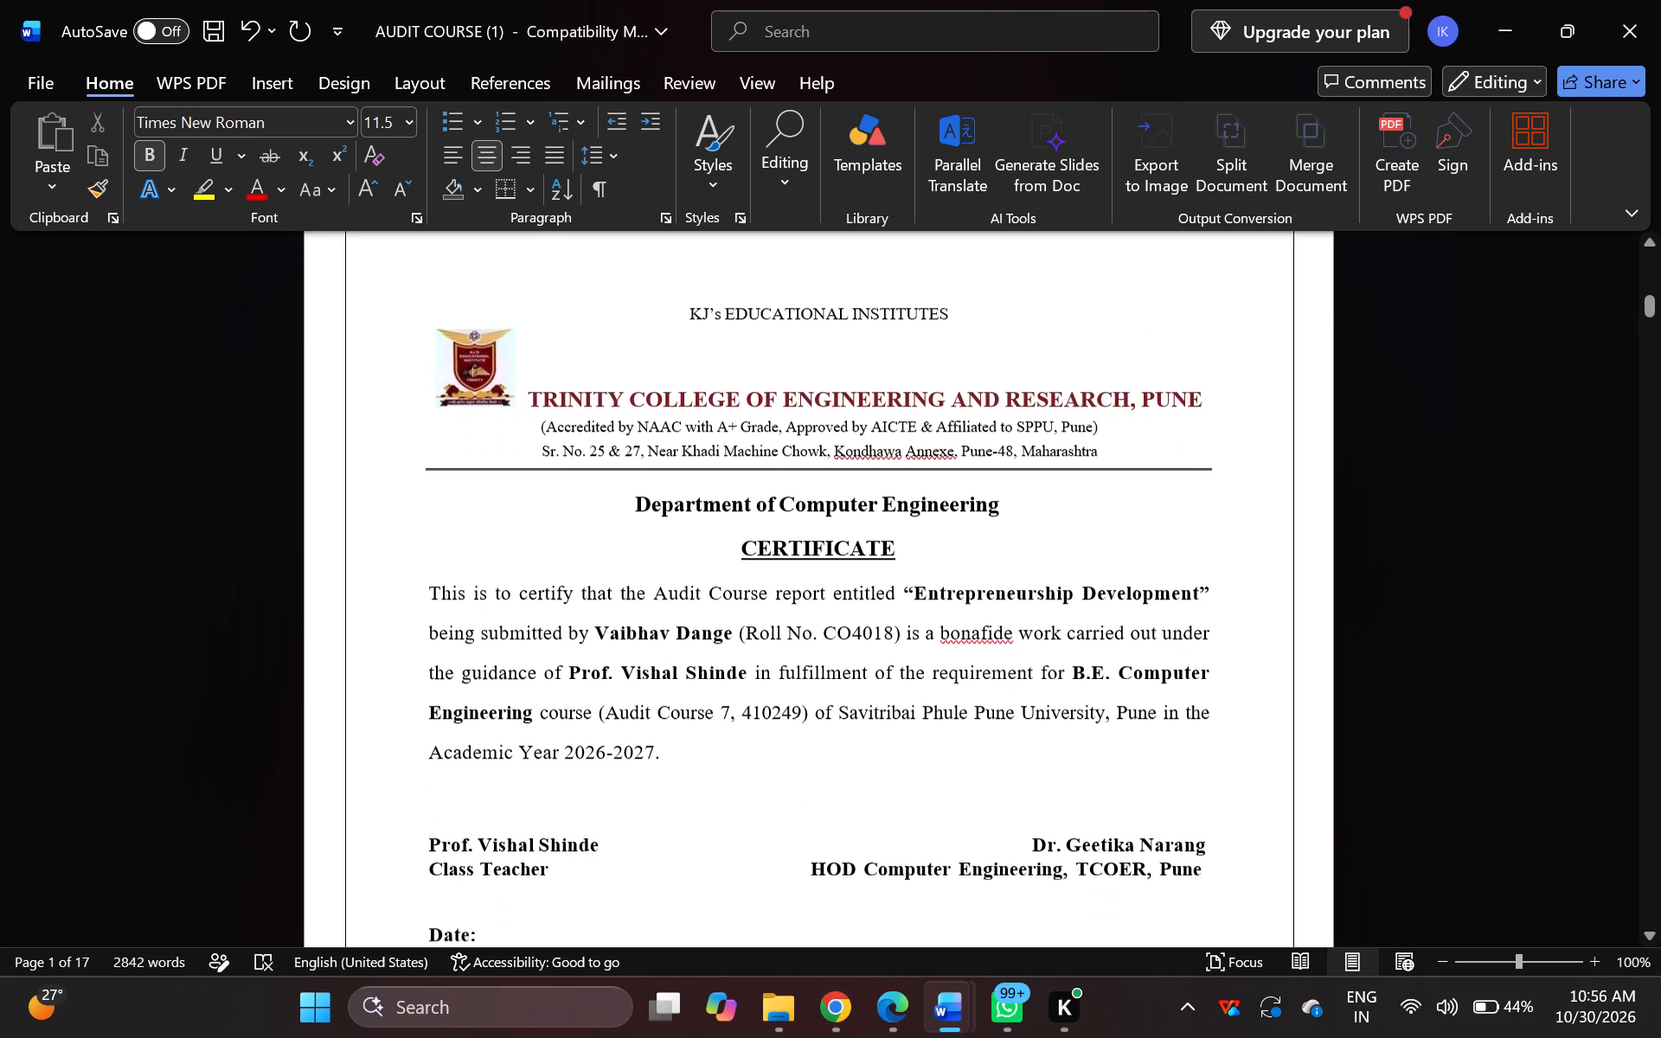
scroll(782, 654, "down", 2)
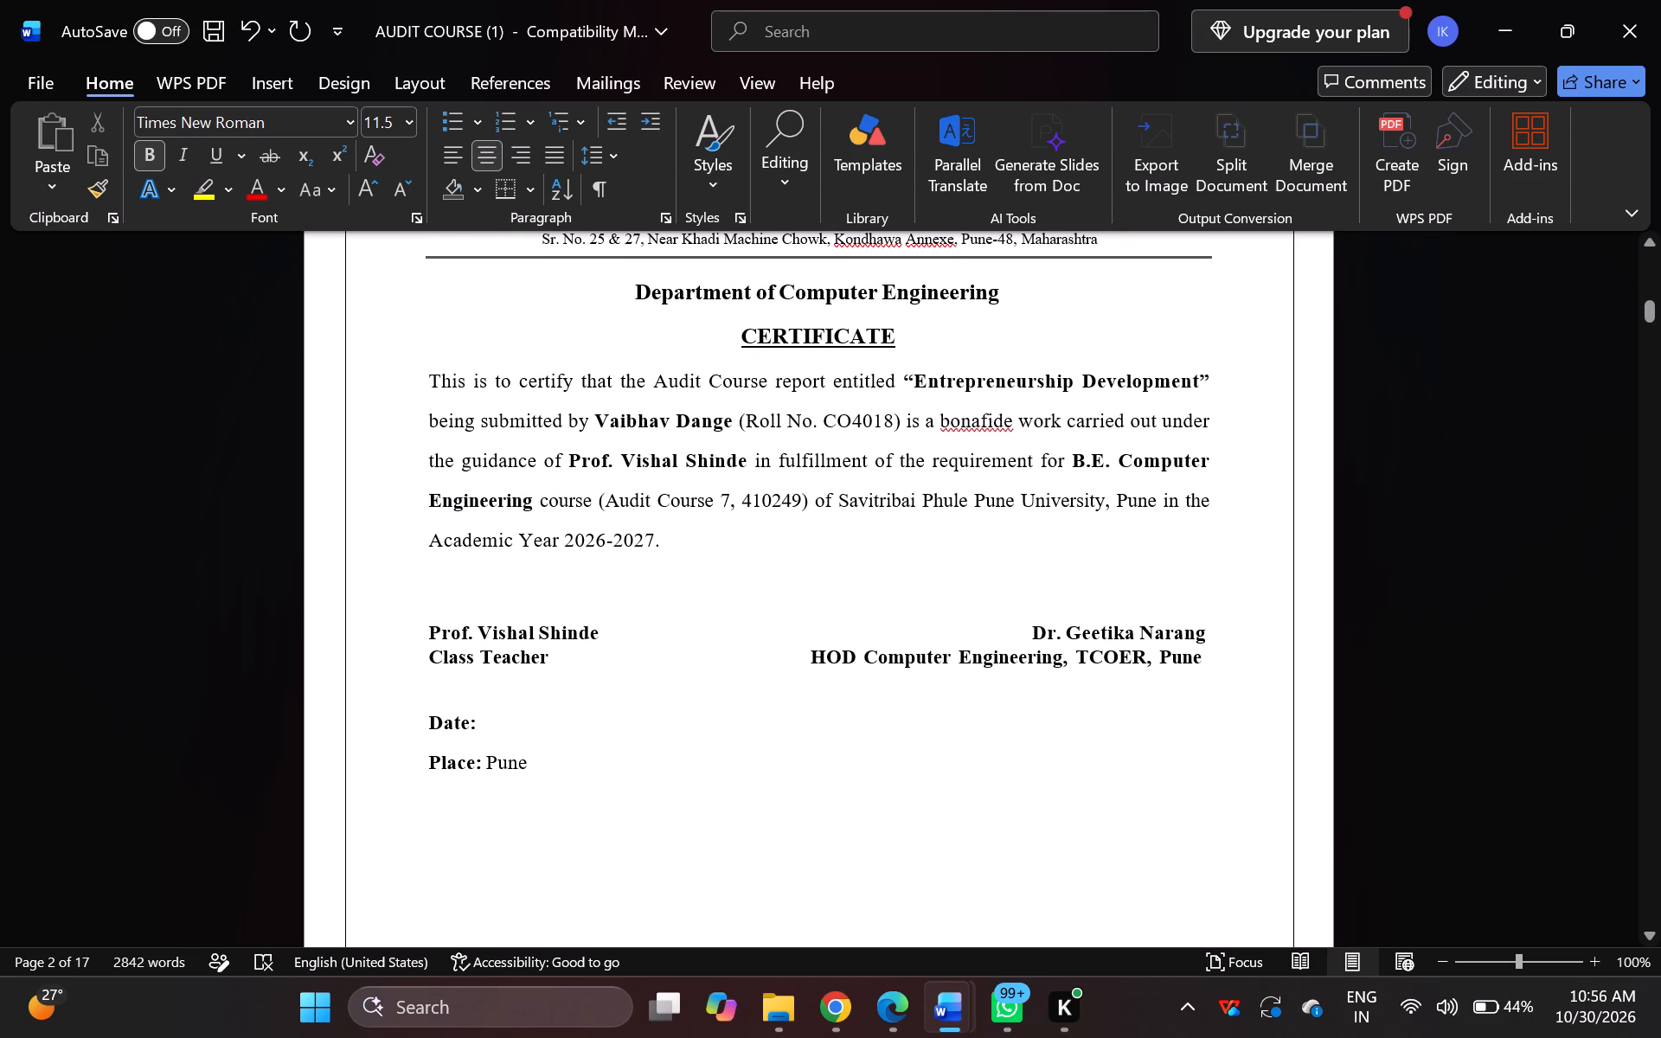
Replace the old student's name and roll number in the certificate paragraph with both students' details copied from the cover page.
scroll(728, 415, "up", 3)
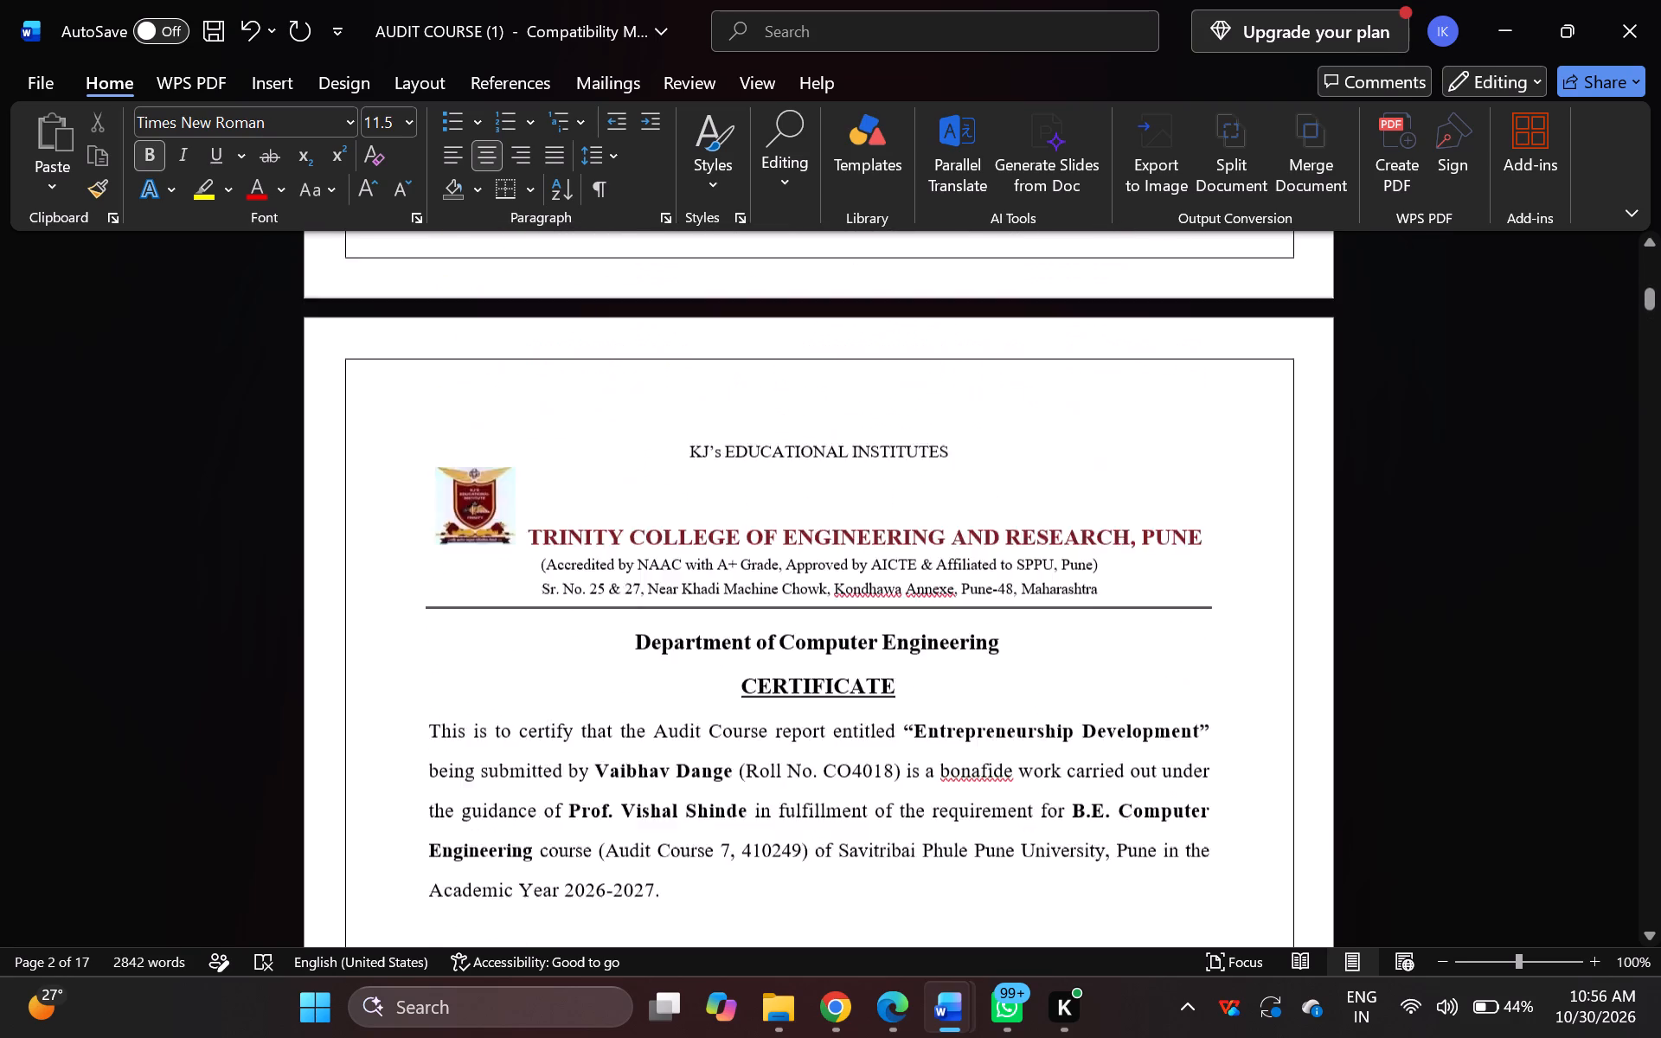
scroll(728, 415, "up", 3)
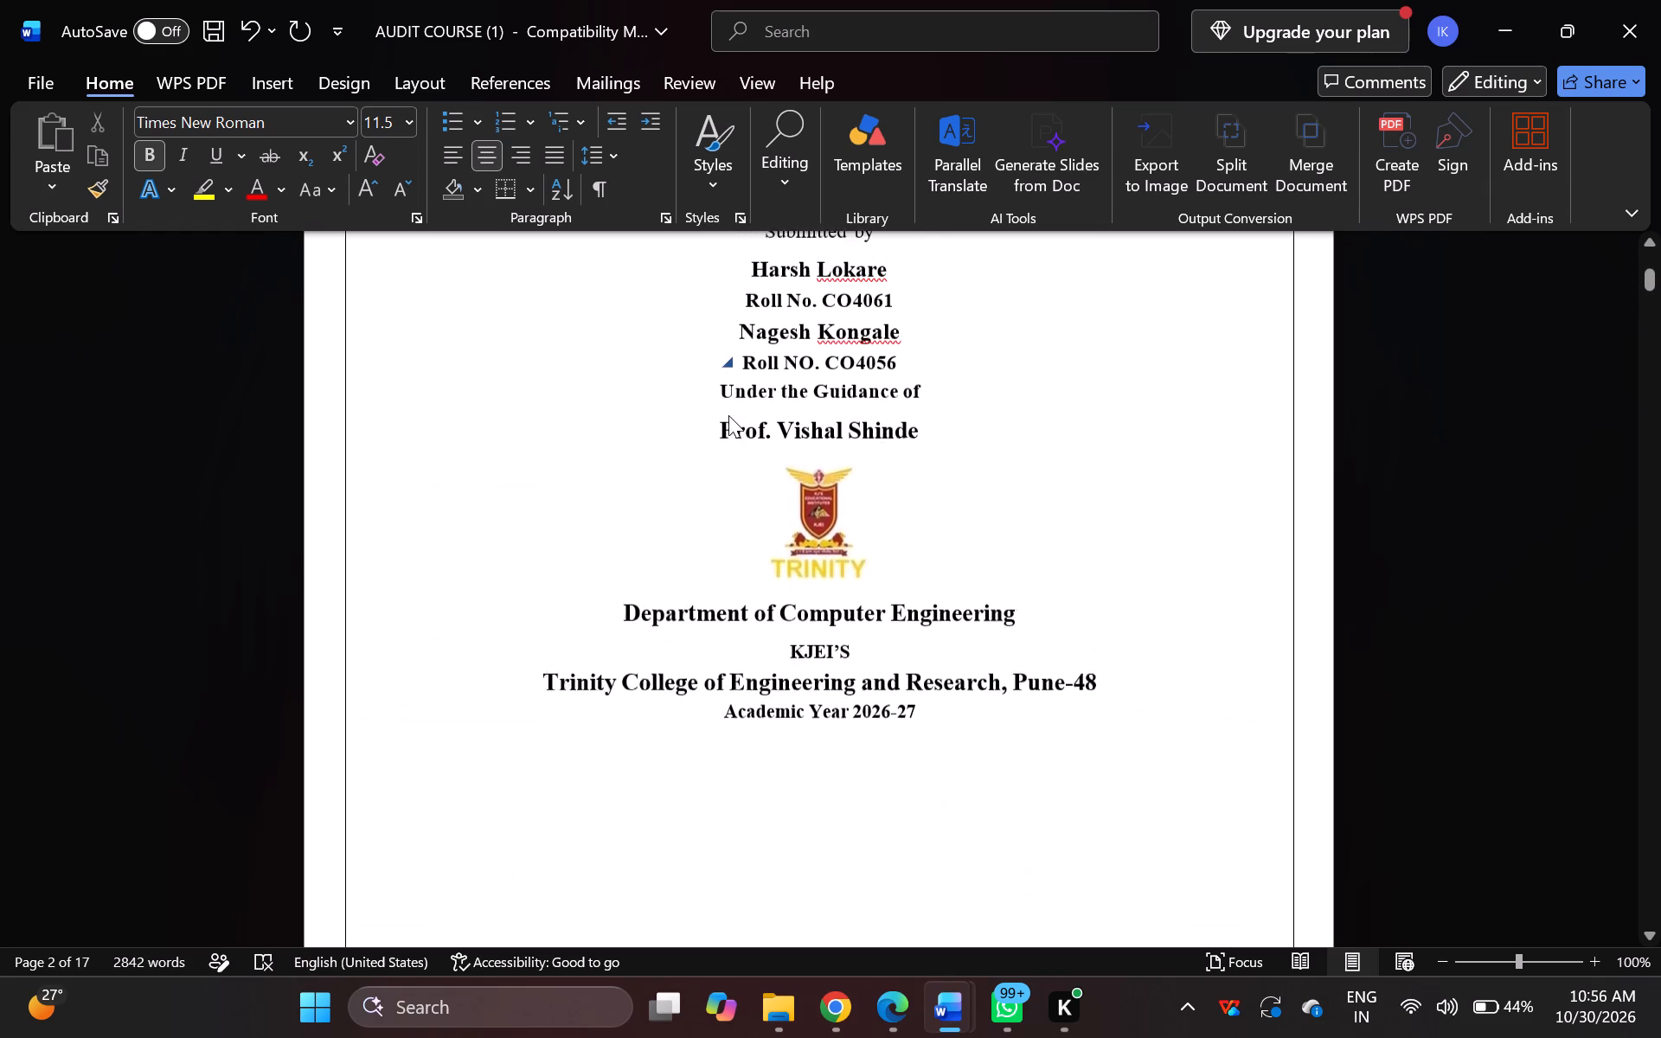
scroll(728, 415, "up", 1)
left_click_drag(898, 425, 746, 332)
key("ctrl+c")
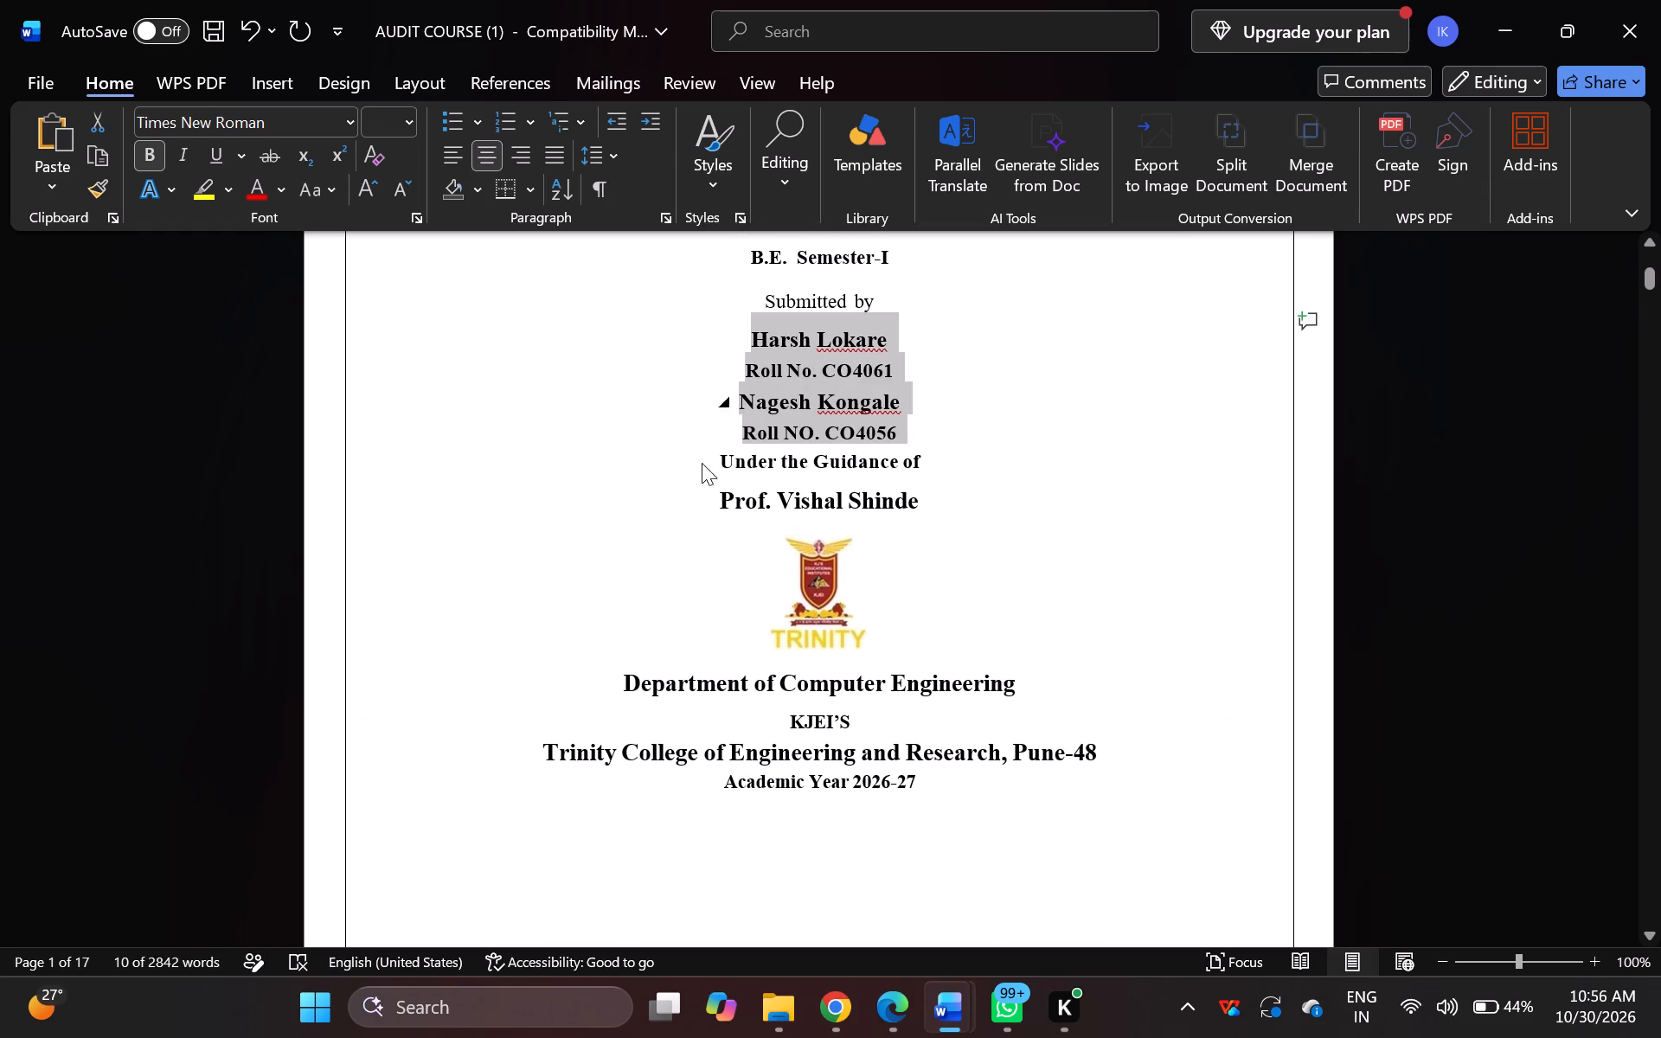
left_click(673, 520)
scroll(673, 520, "down", 4)
scroll(673, 520, "up", 1)
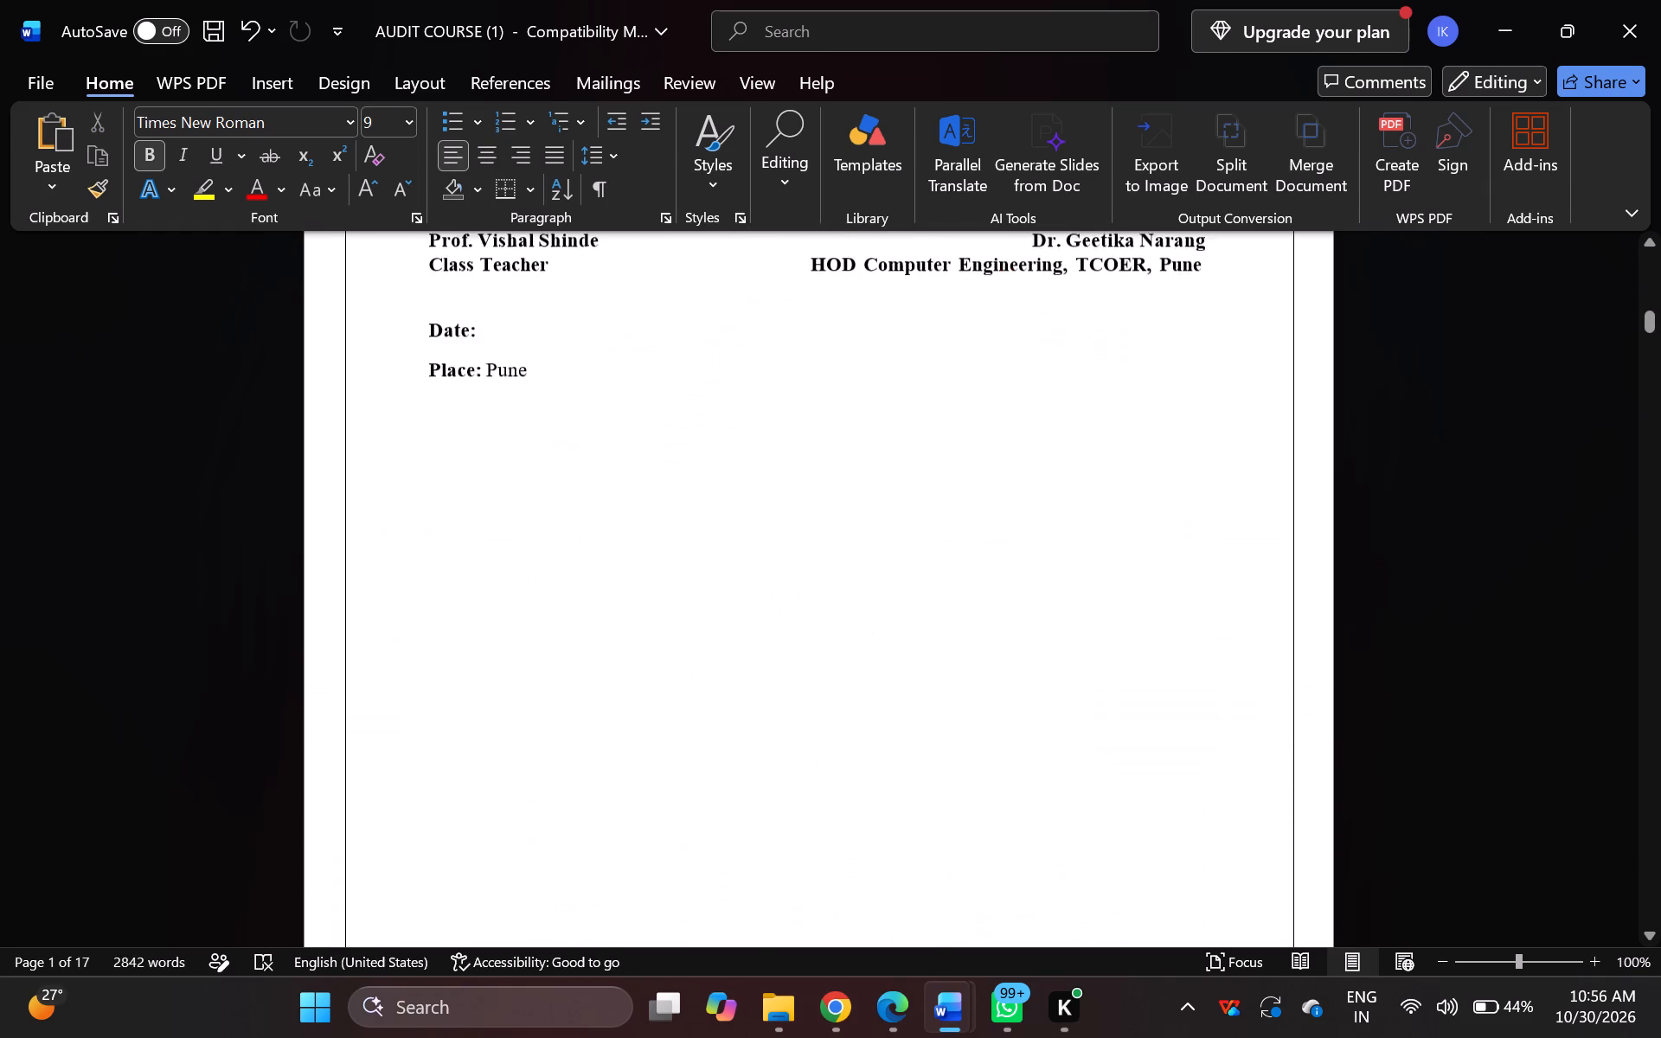
scroll(673, 520, "up", 2)
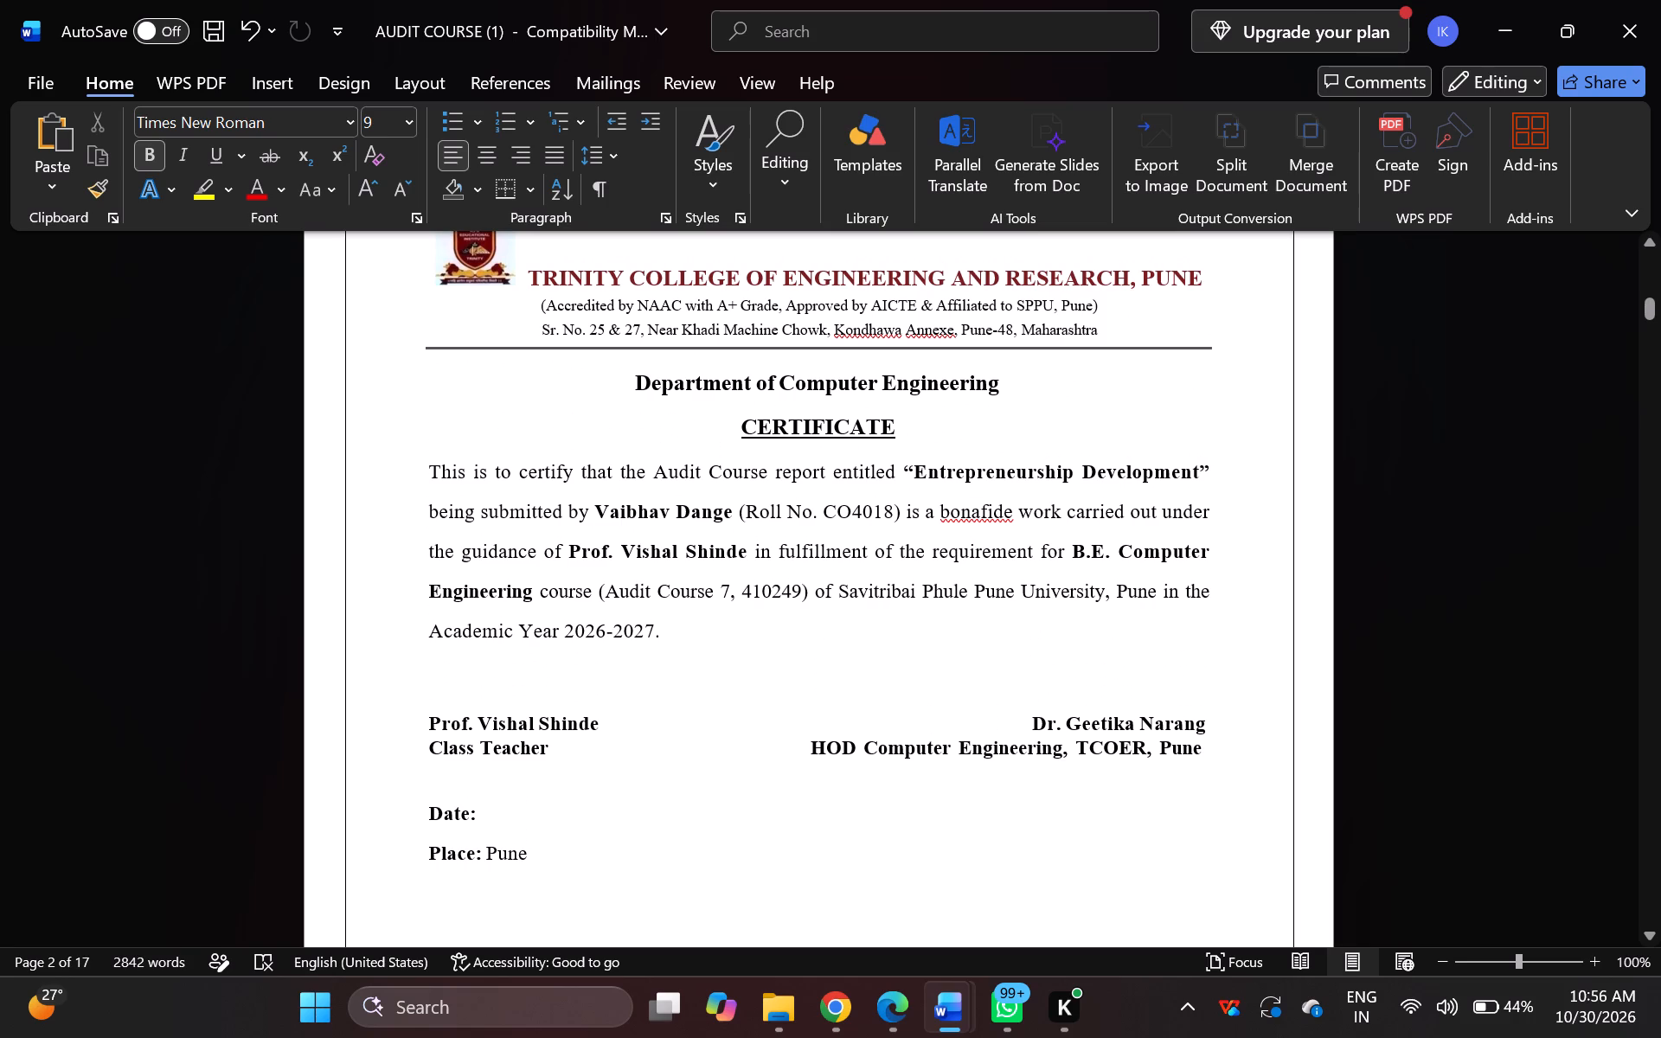
left_click_drag(898, 510, 595, 519)
key("BackSpace")
key("ctrl+v")
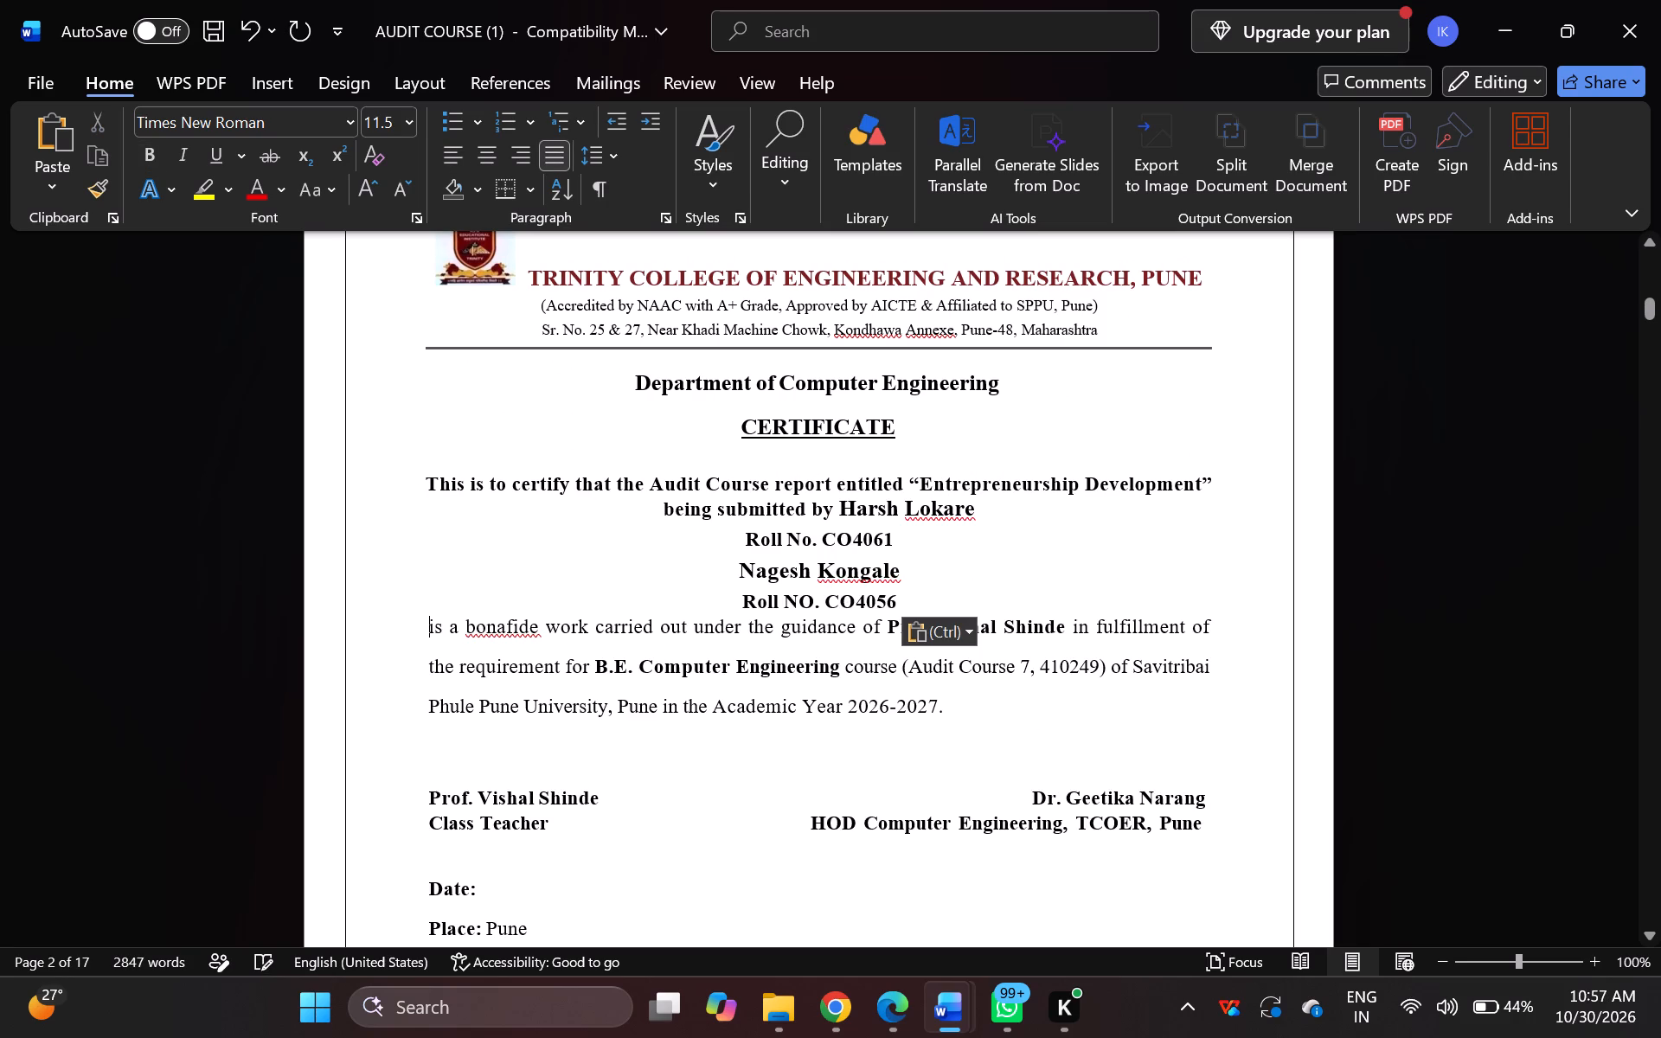
Join the pasted certificate lines so the second student's name and roll number follow the first student's roll number, separated by spaces.
left_click(740, 598)
key("BackSpace")
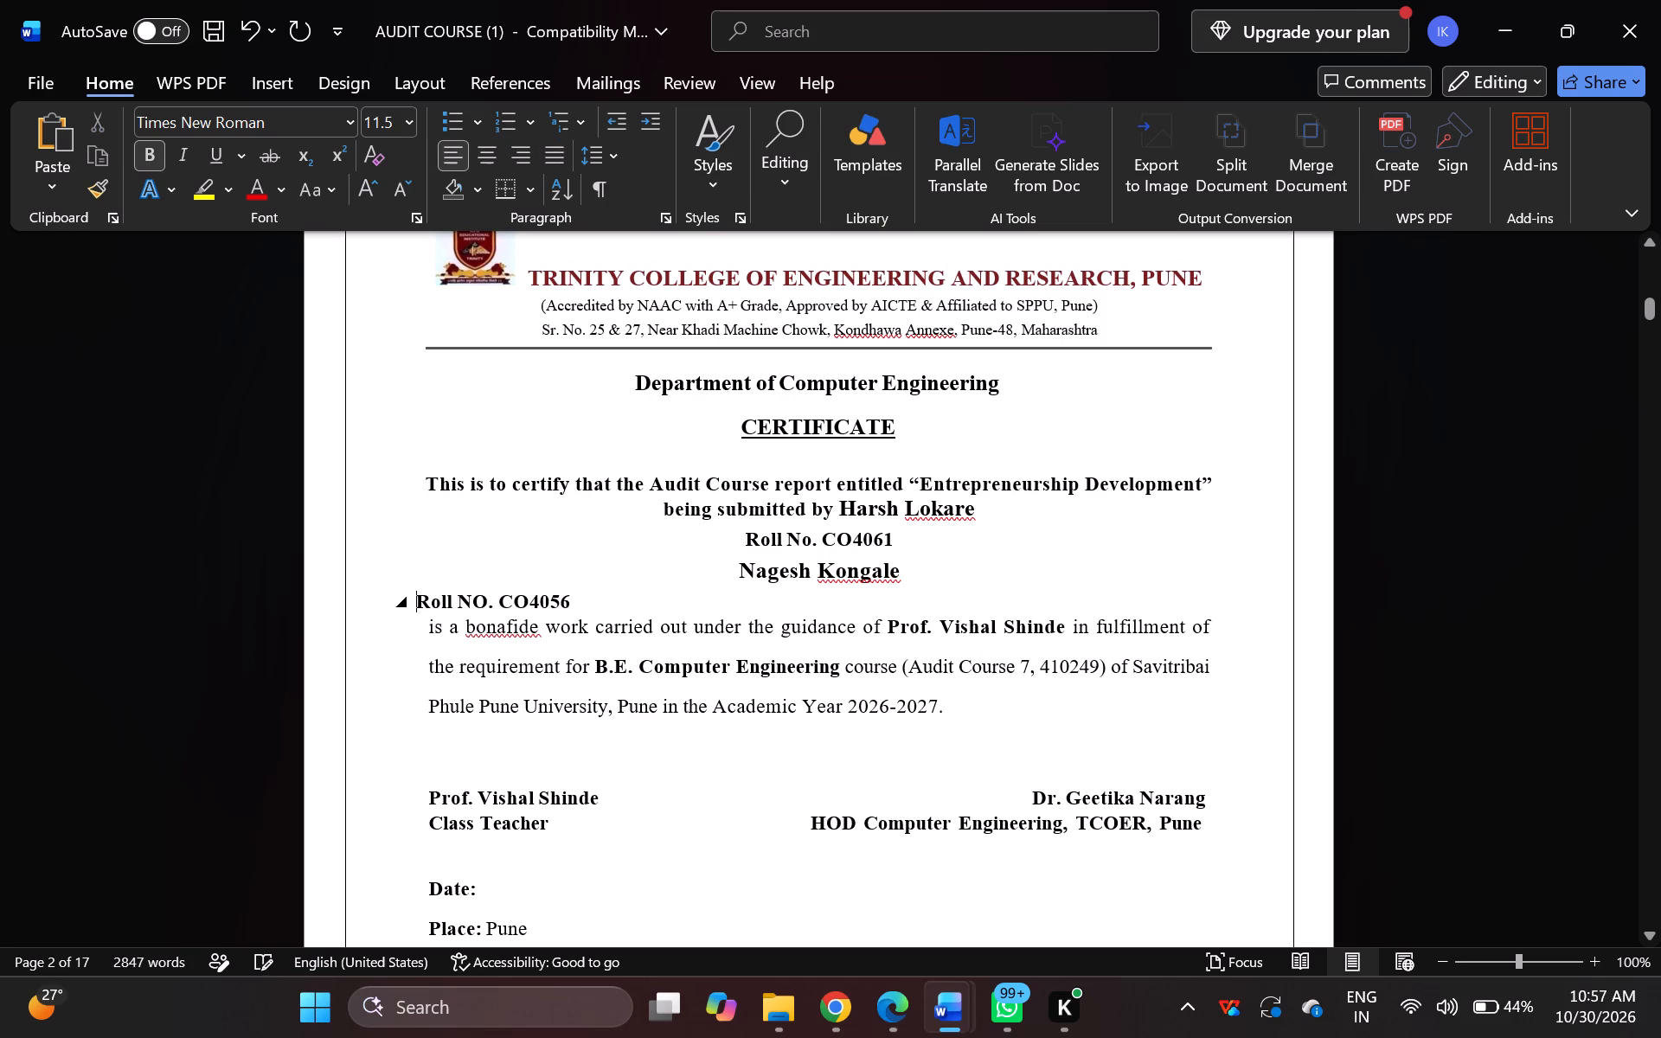
key("BackSpace")
key("BackSpace")
key("BackSpace")
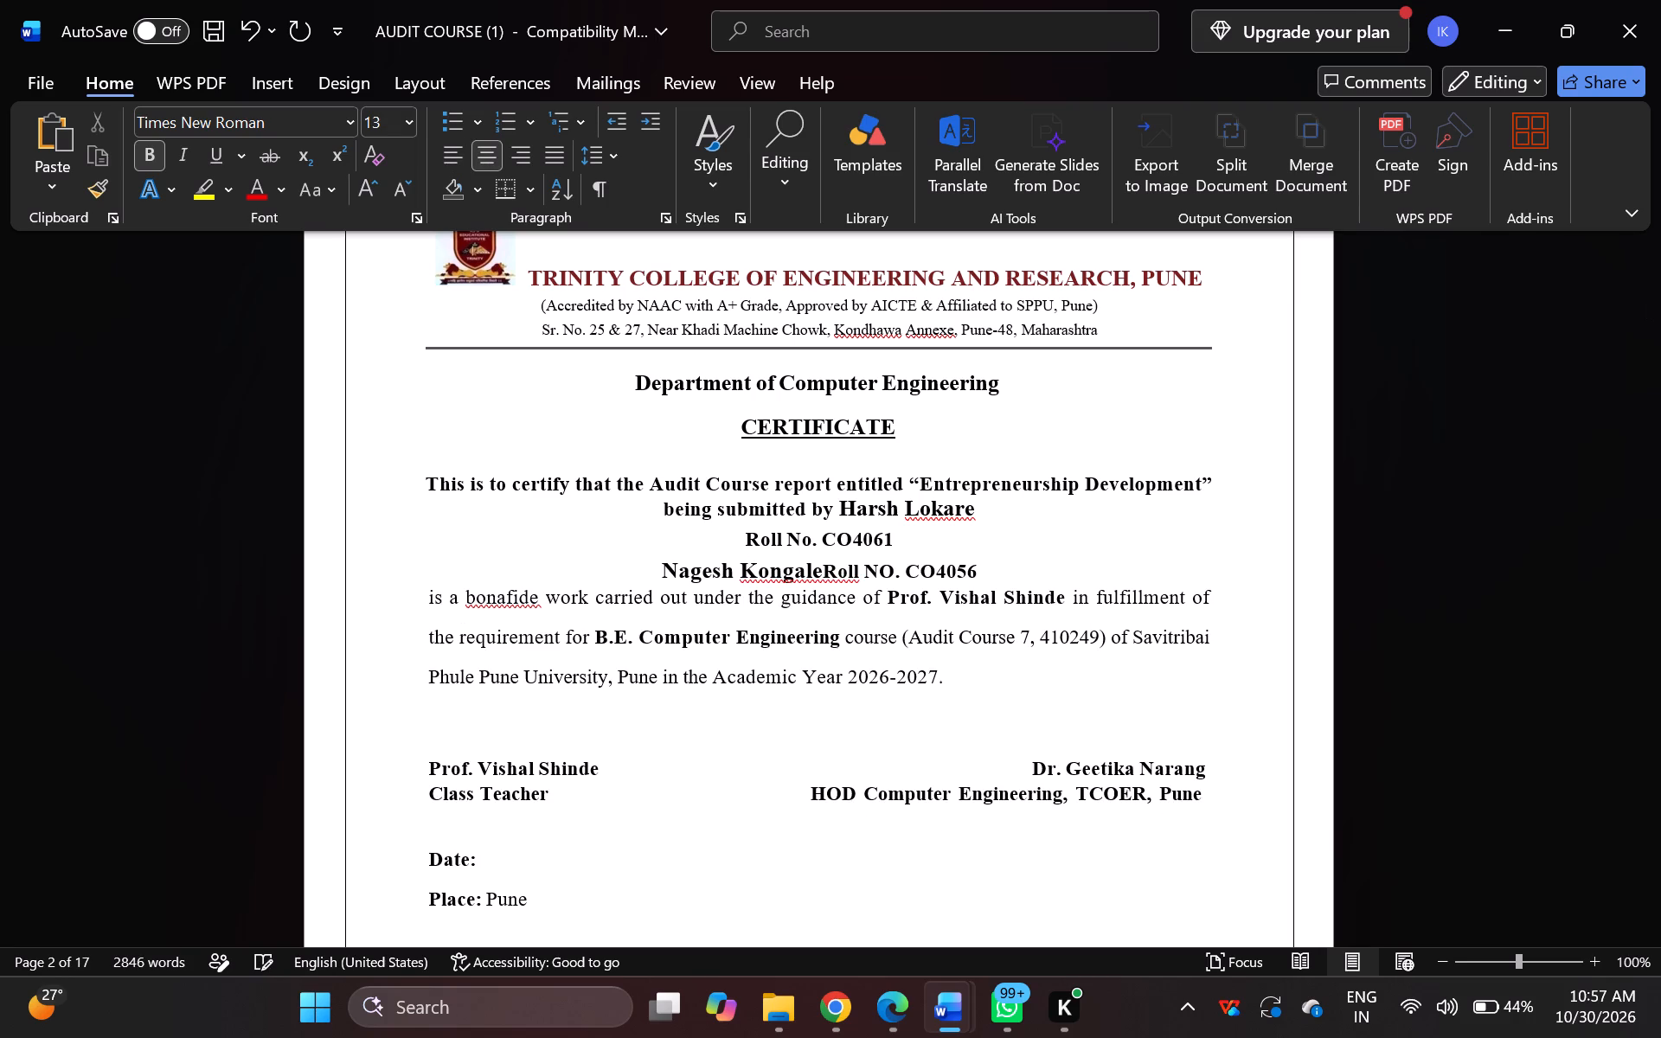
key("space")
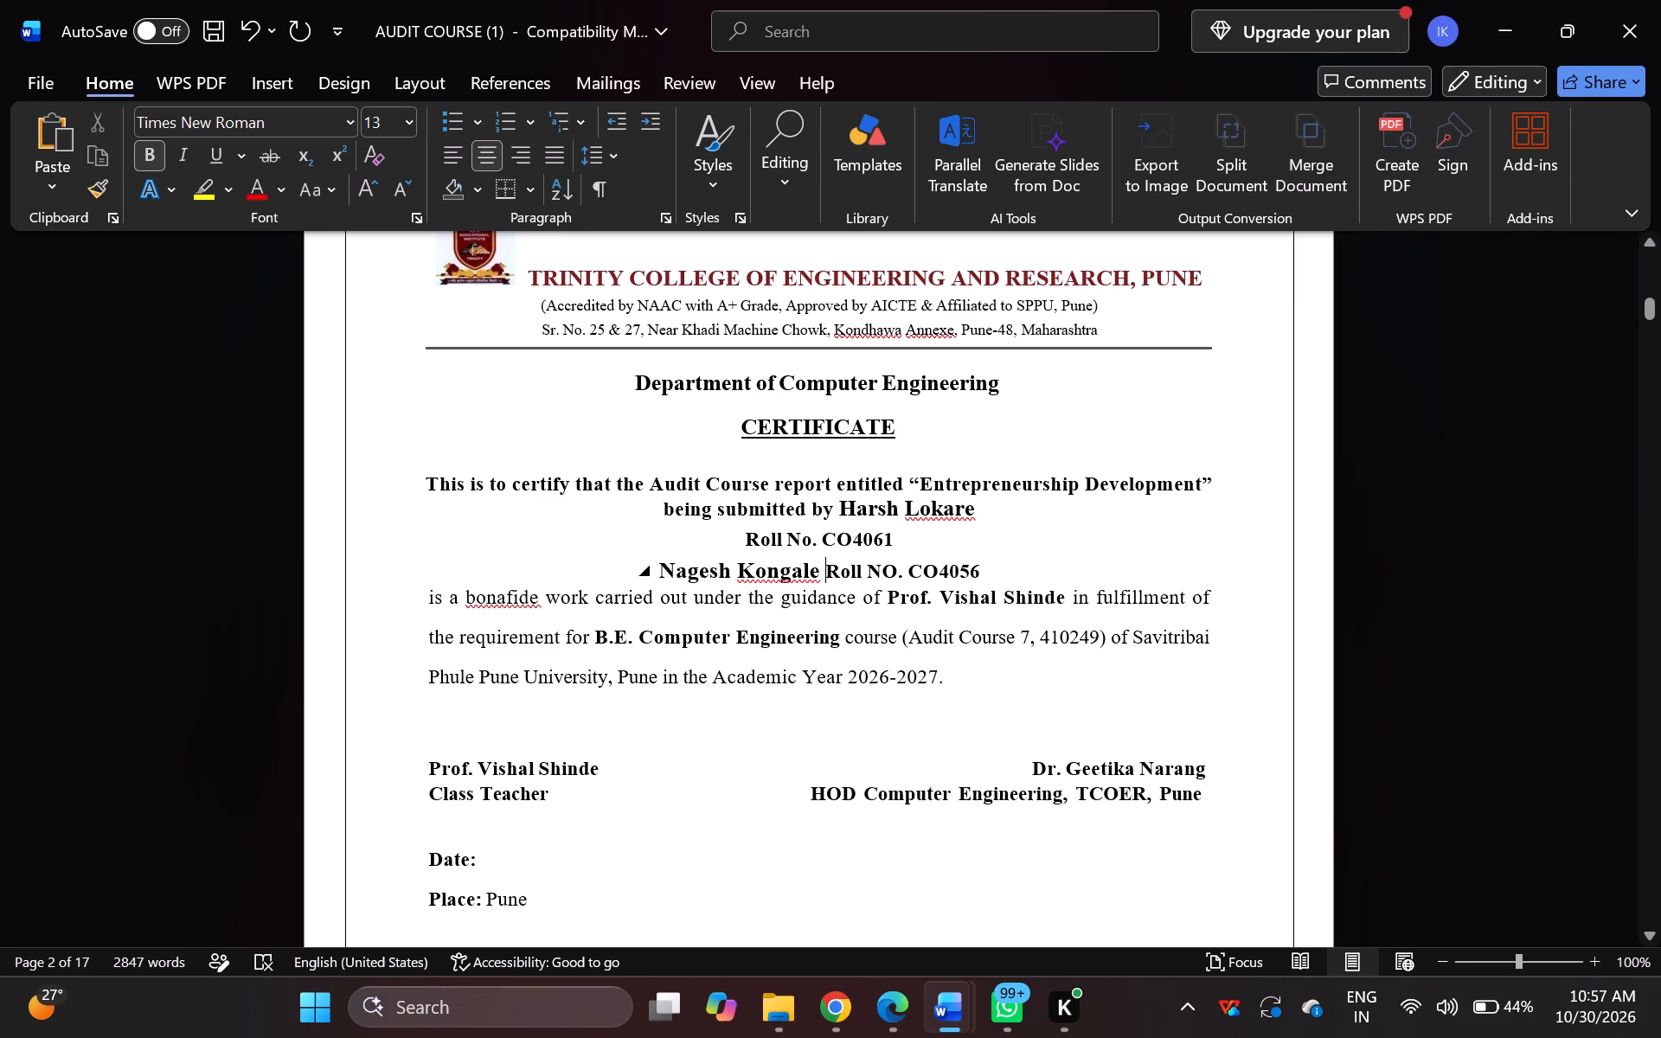
left_click(659, 570)
key("BackSpace")
key("BackSpace")
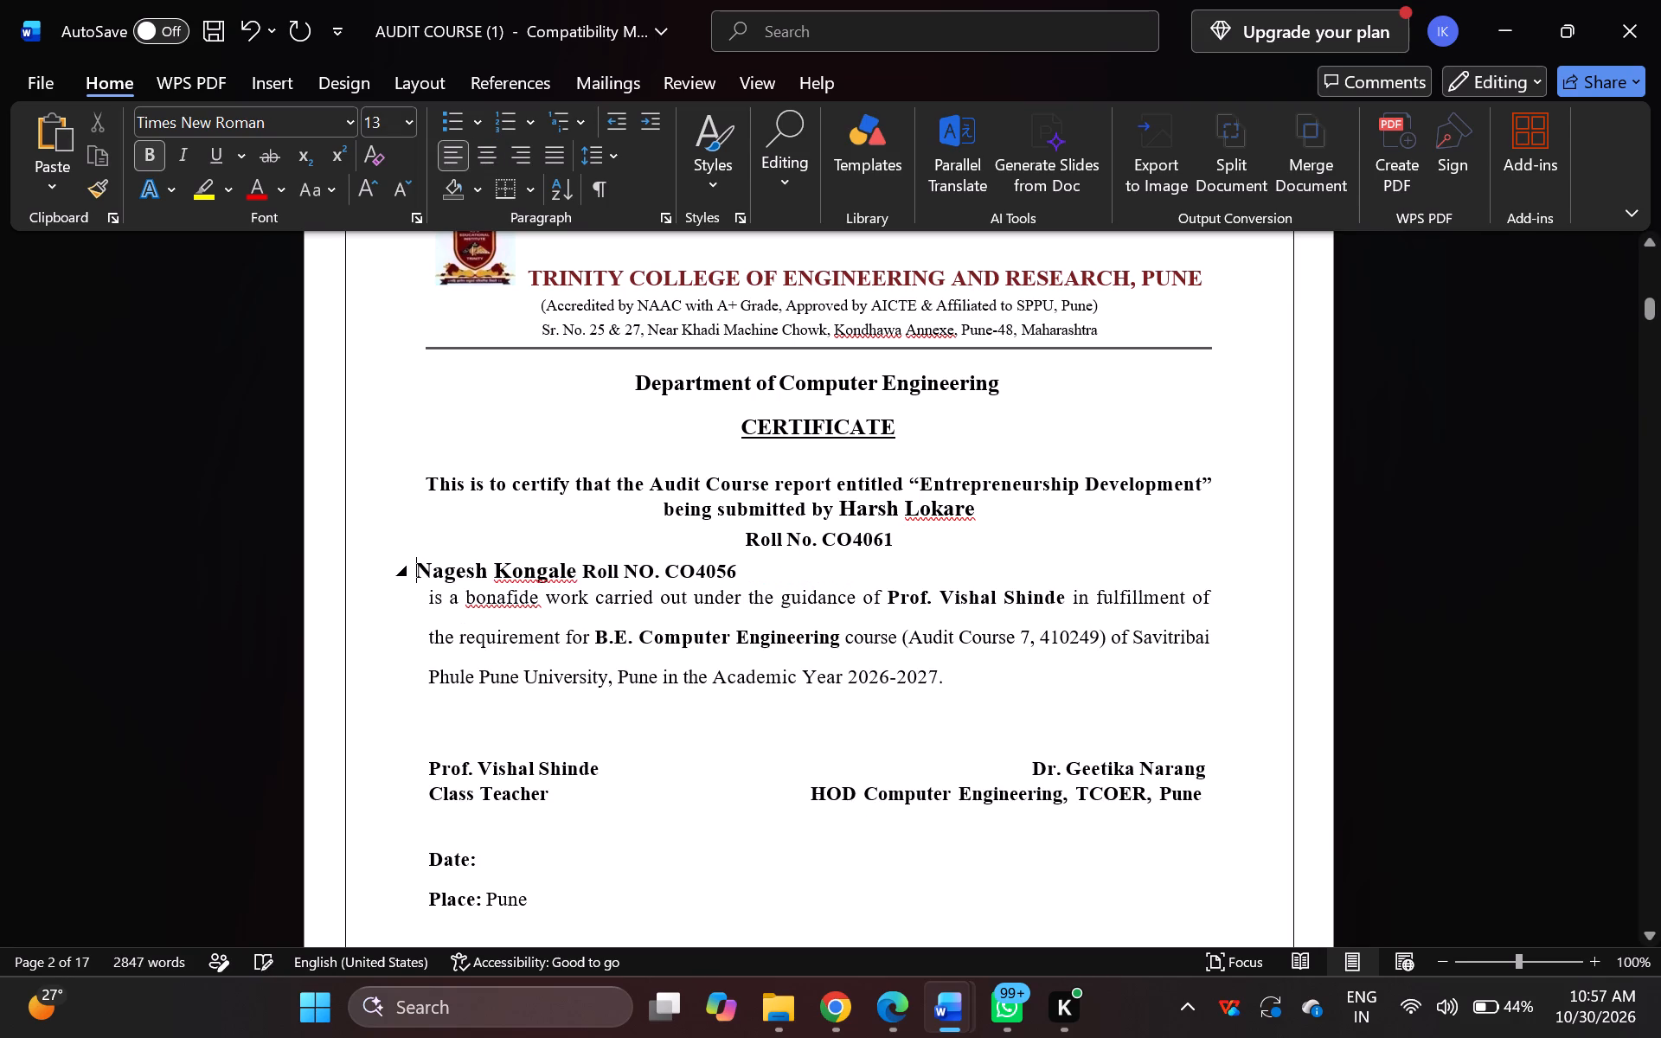
key("BackSpace")
key("BackSpace")
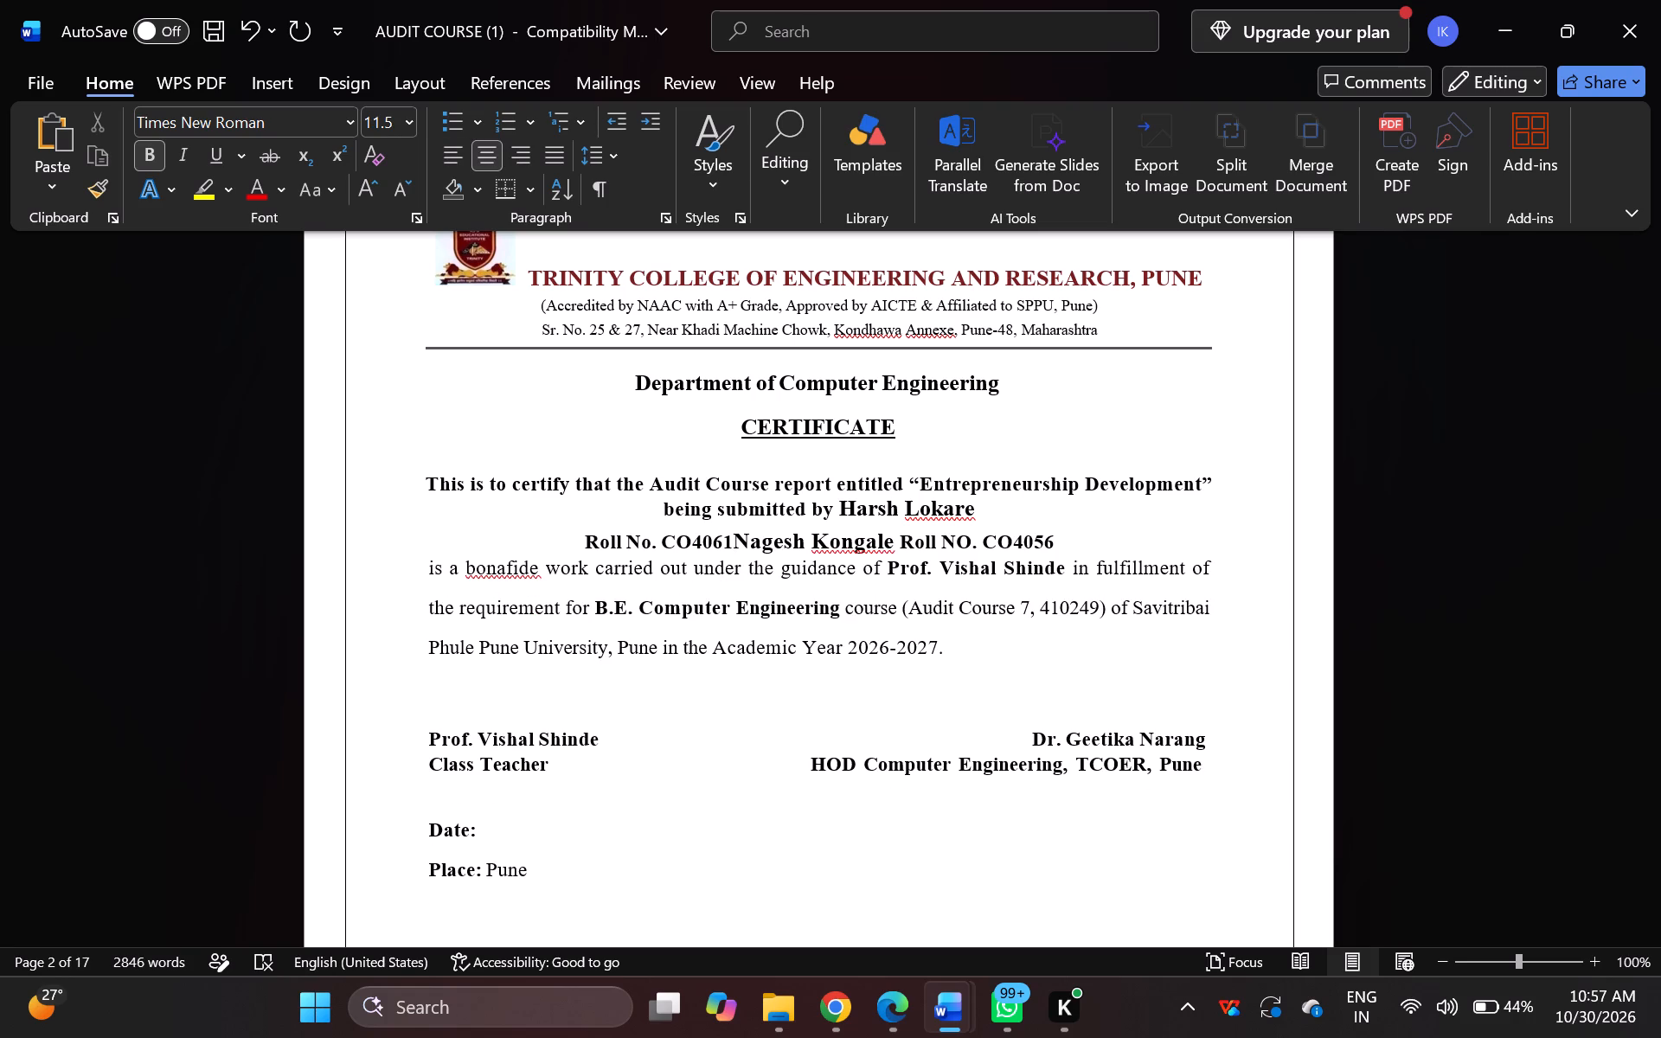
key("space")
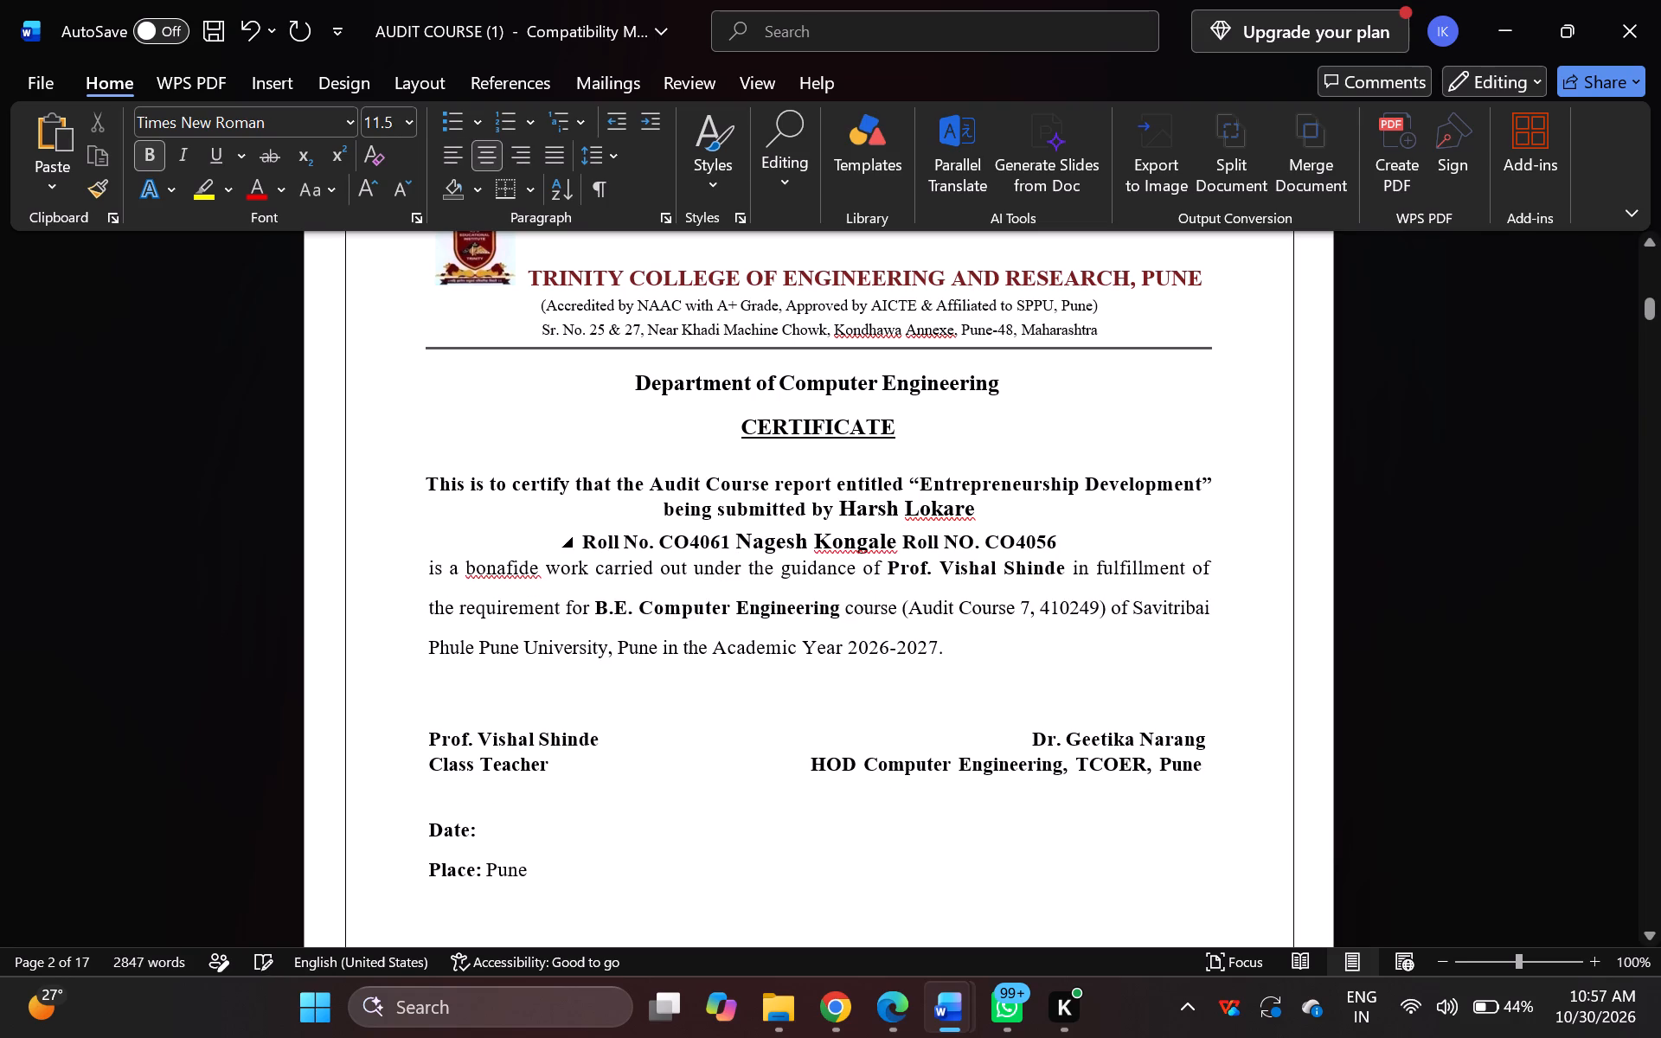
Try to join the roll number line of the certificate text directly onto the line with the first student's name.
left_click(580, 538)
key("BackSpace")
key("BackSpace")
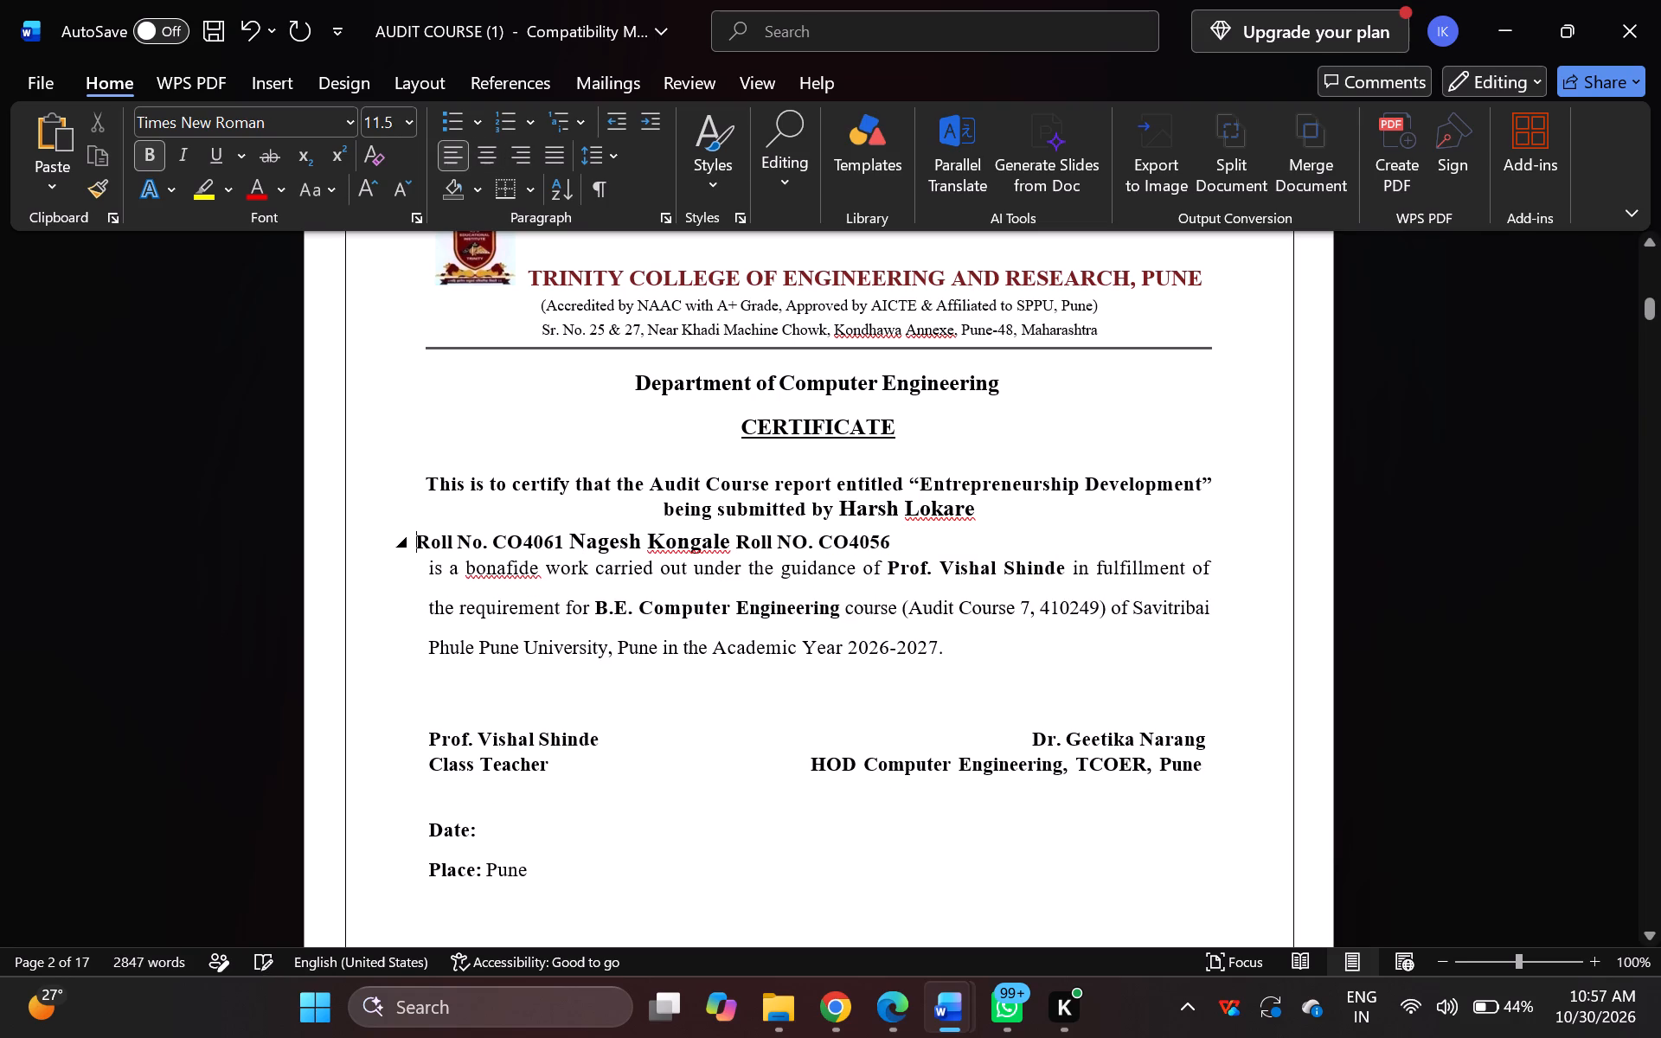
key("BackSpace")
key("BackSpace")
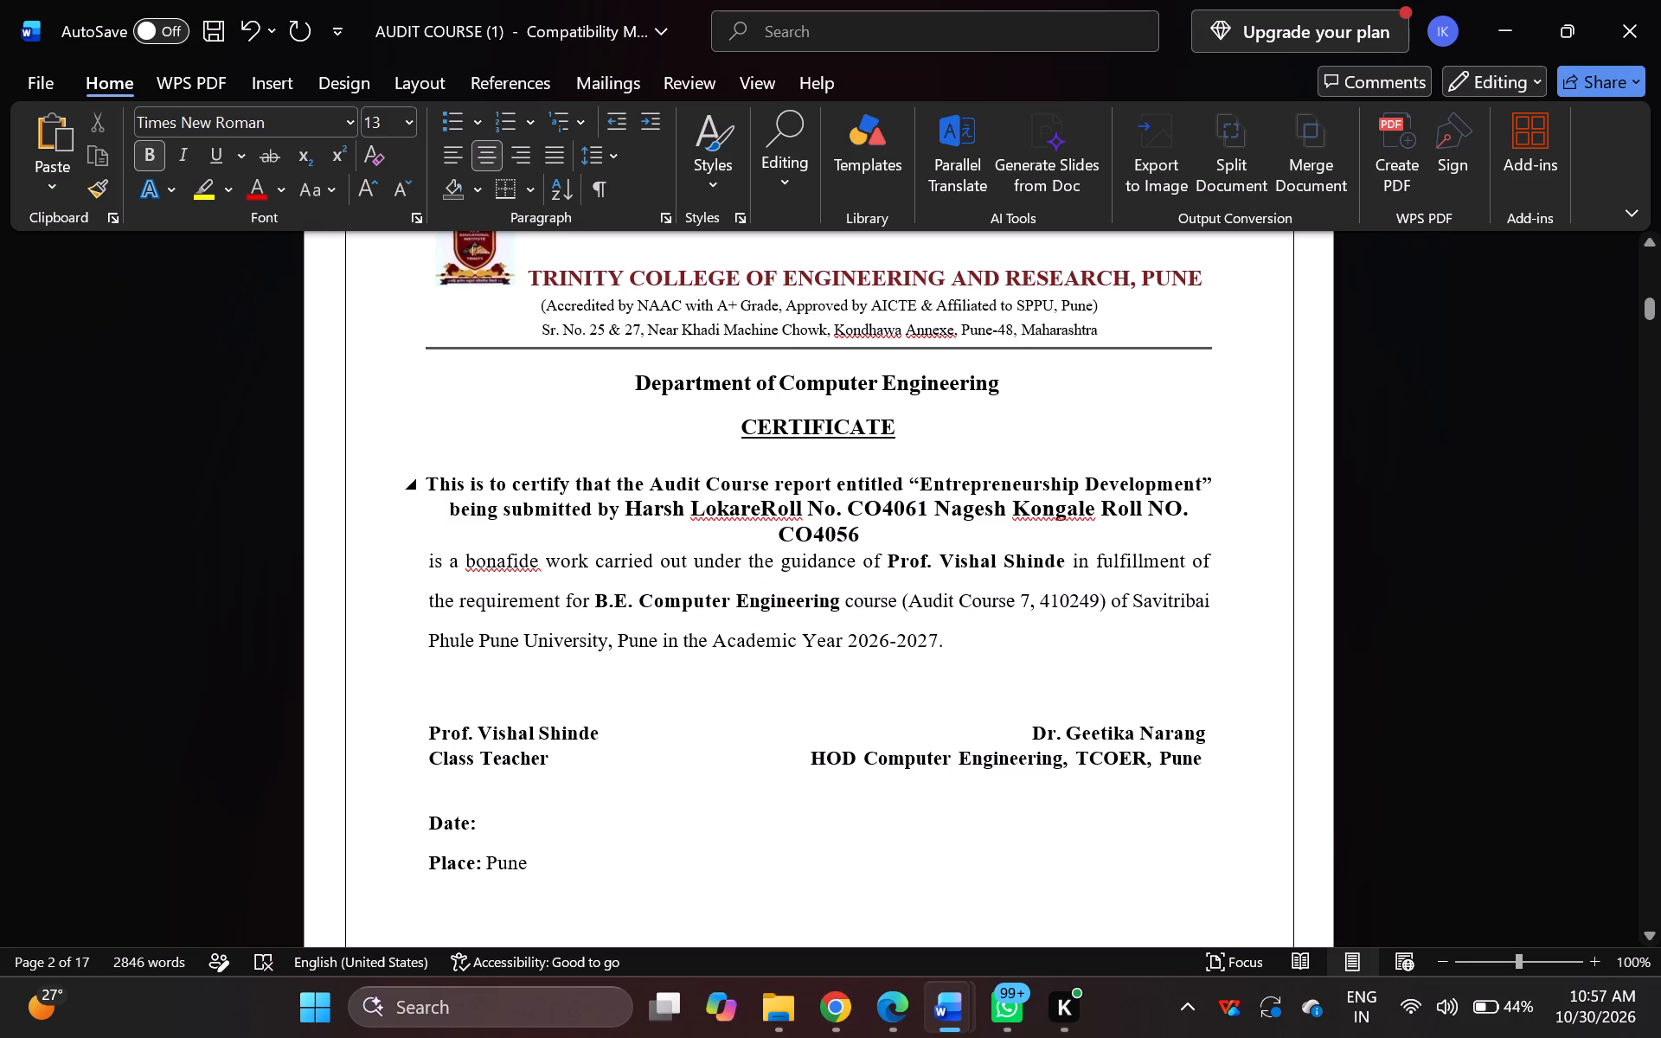
Undo the line joins and the pasting of both students' details in the certificate paragraph.
key("ctrl+z")
key("ctrl+z")
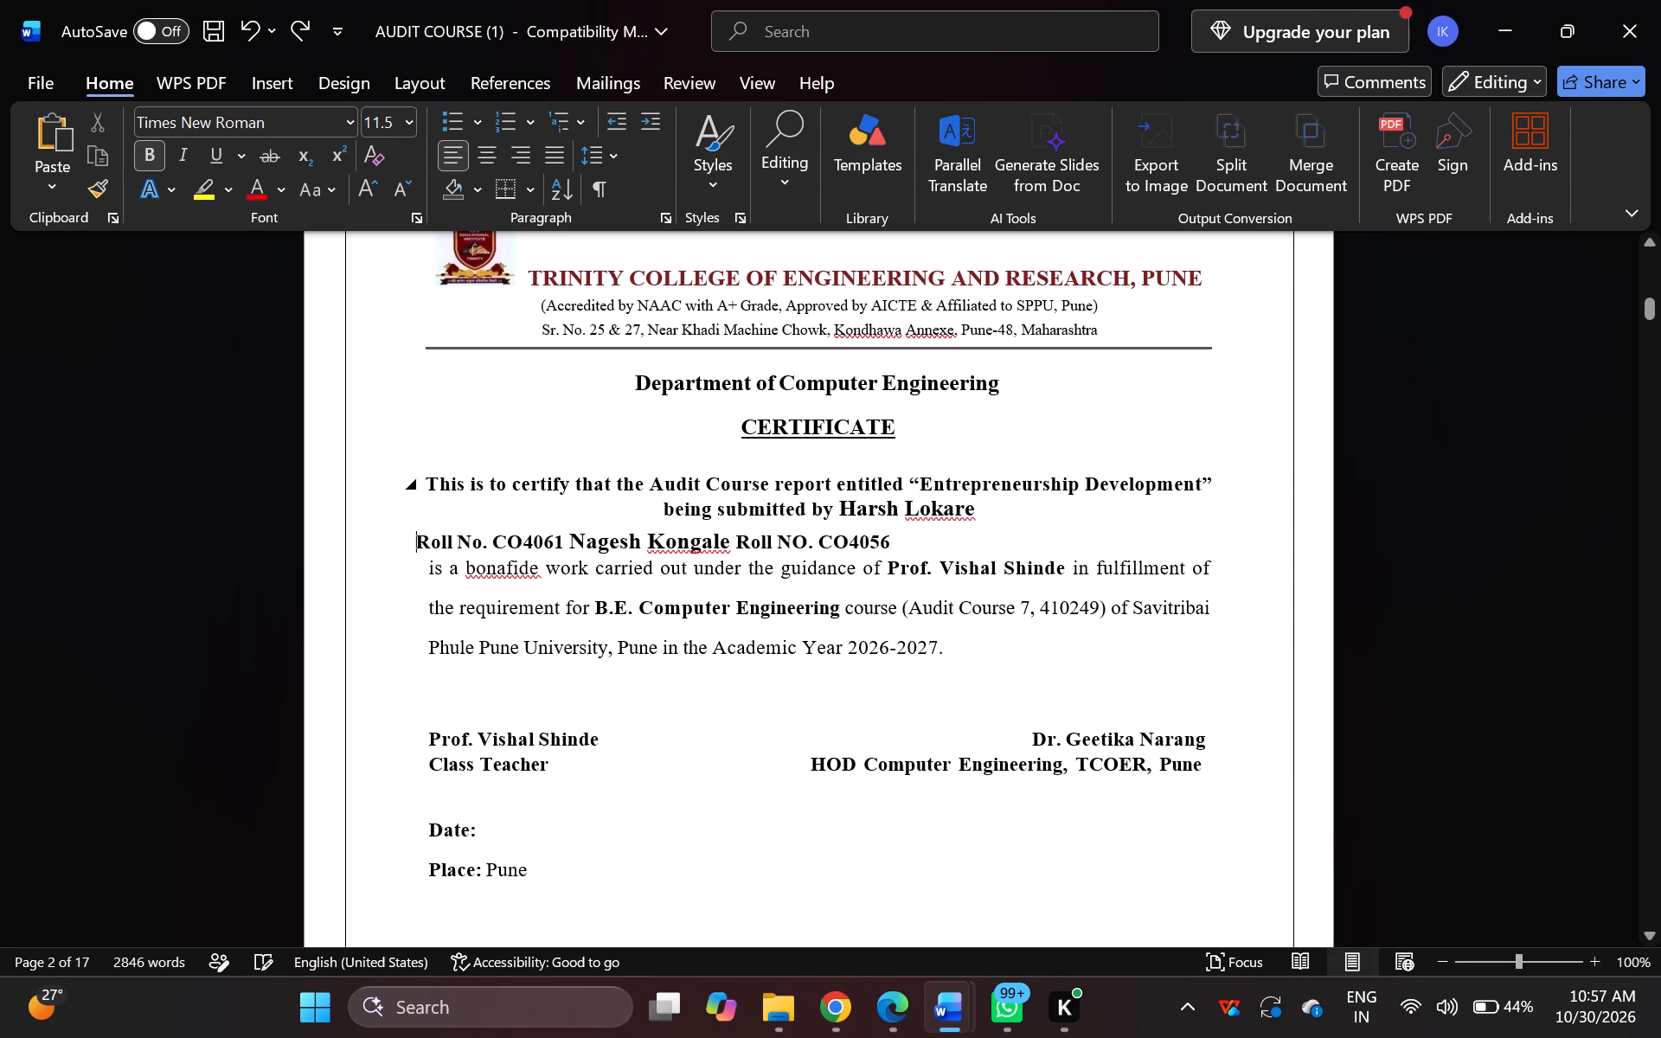
key("ctrl+z")
key("ctrl+z")
key("ctrl+z")
key("ctrl+z")
key("ctrl+z")
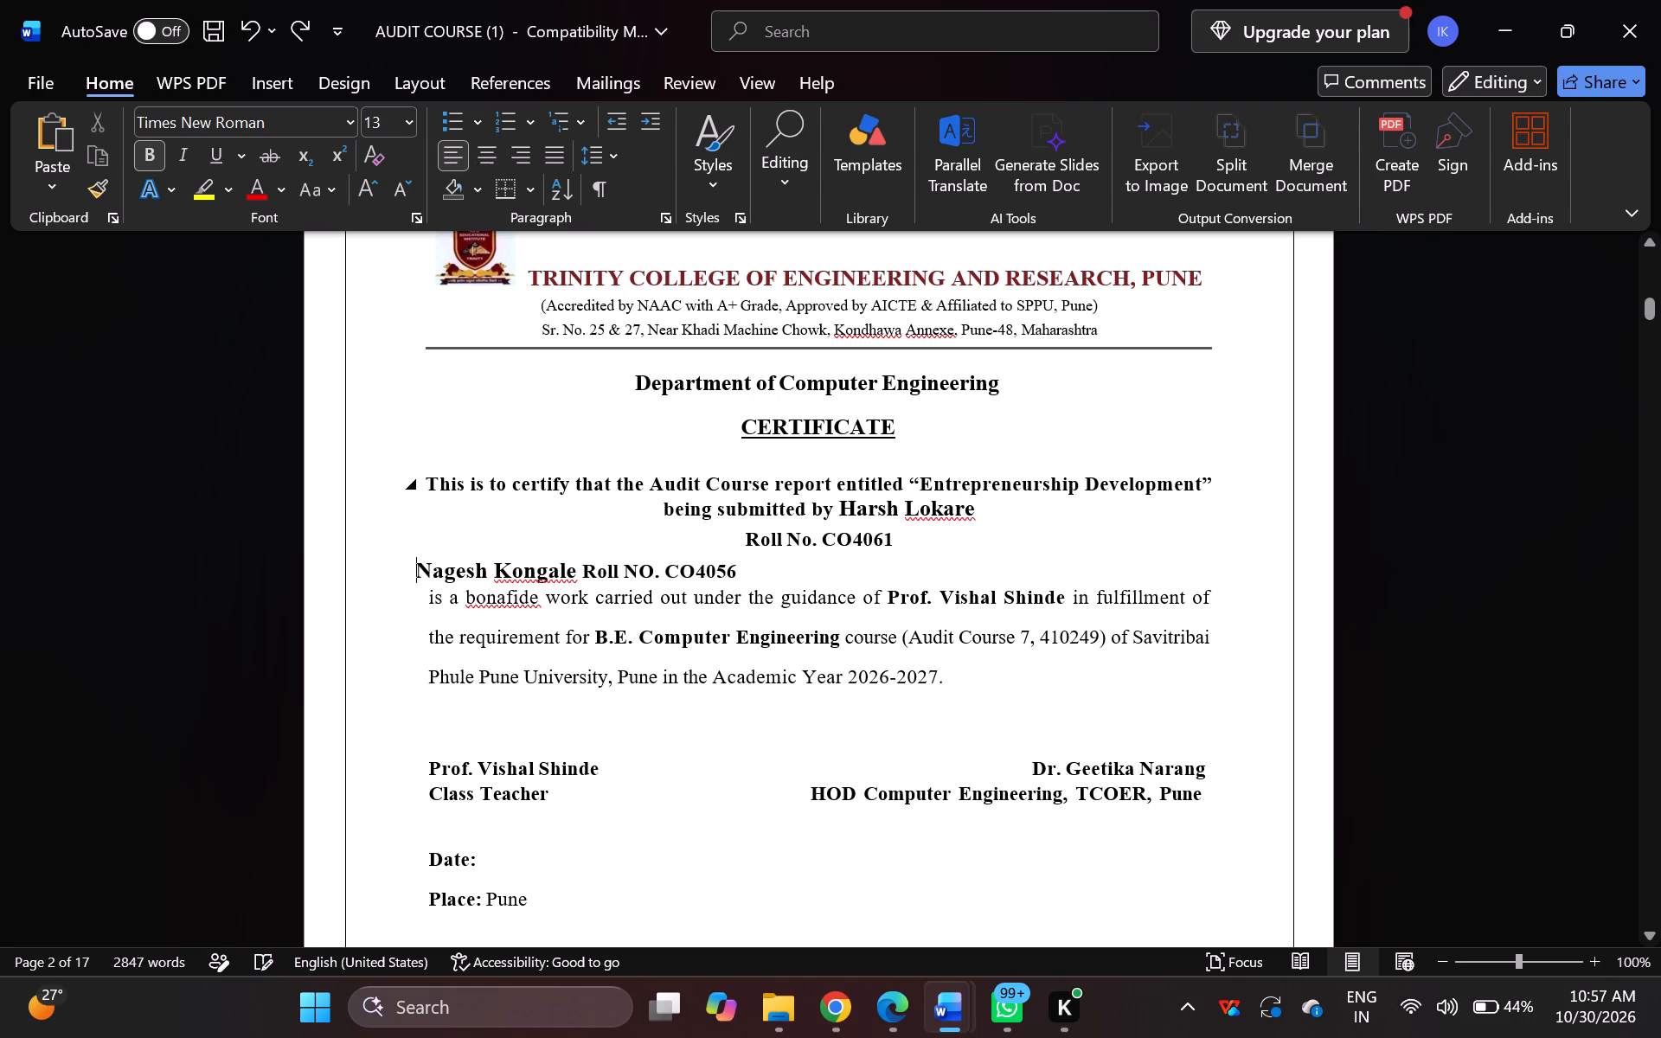
key("ctrl+z")
key("ctrl+z")
key("ctrl+z")
key("ctrl+z")
key("ctrl+z")
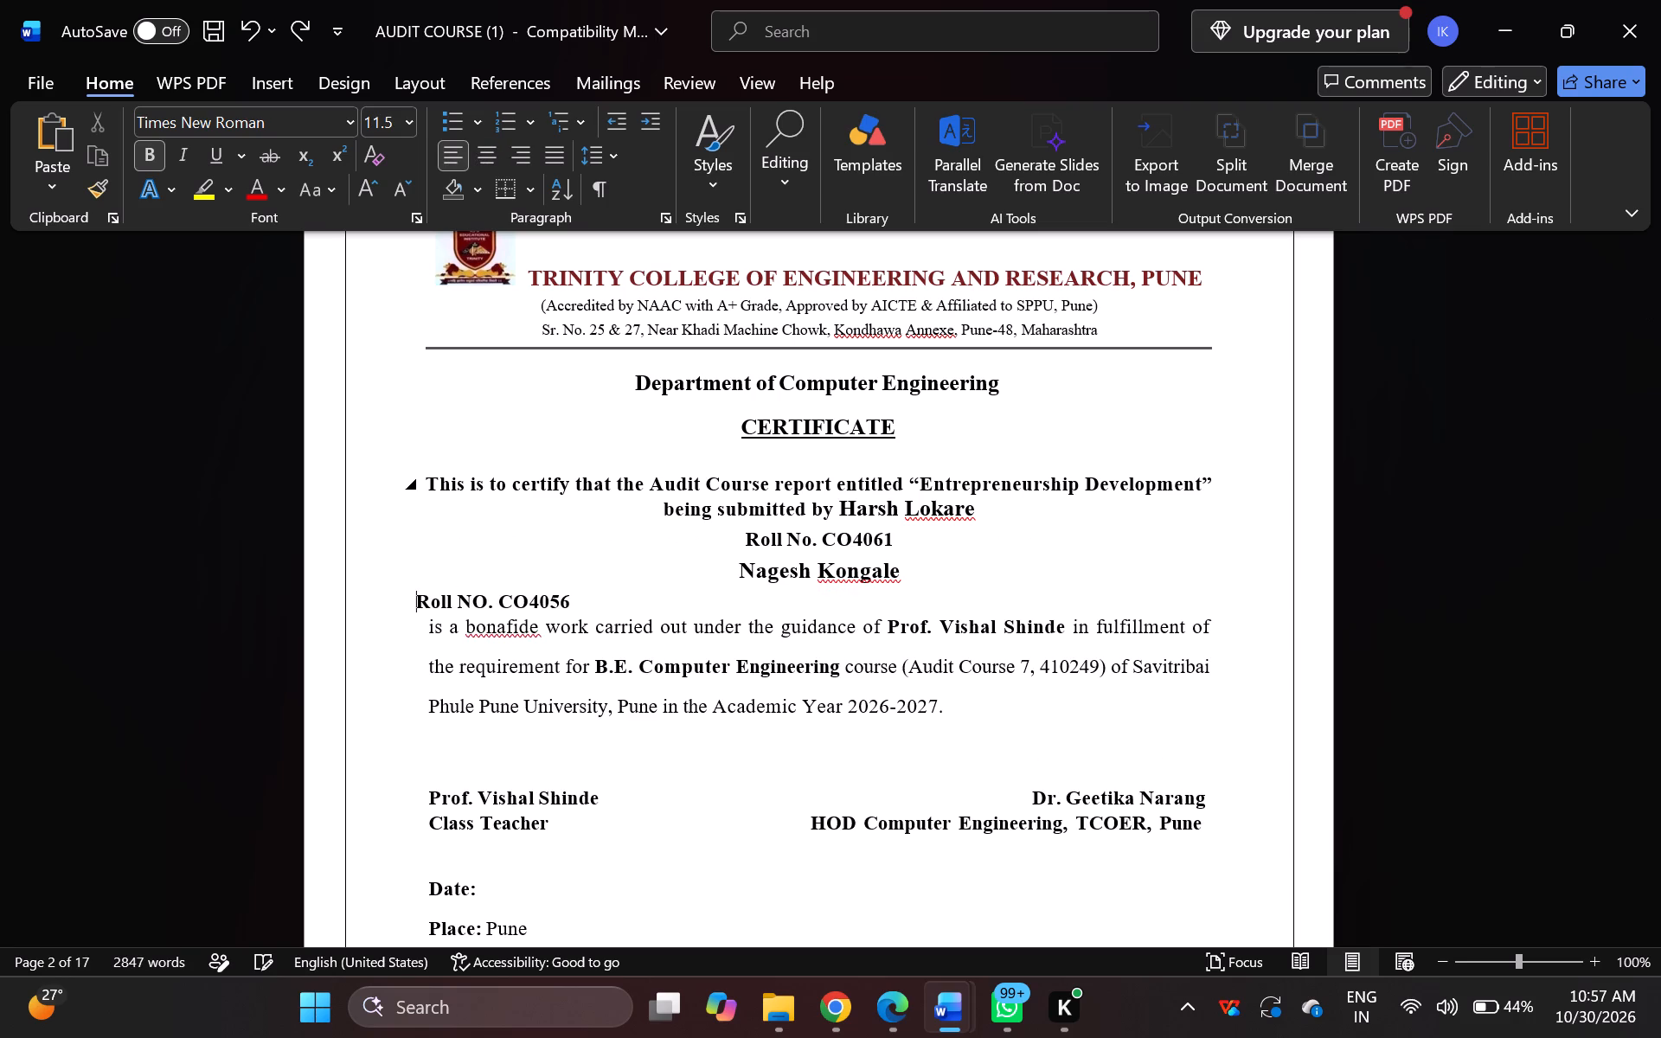
key("ctrl+z")
key("ctrl+z")
key("ctrl+z")
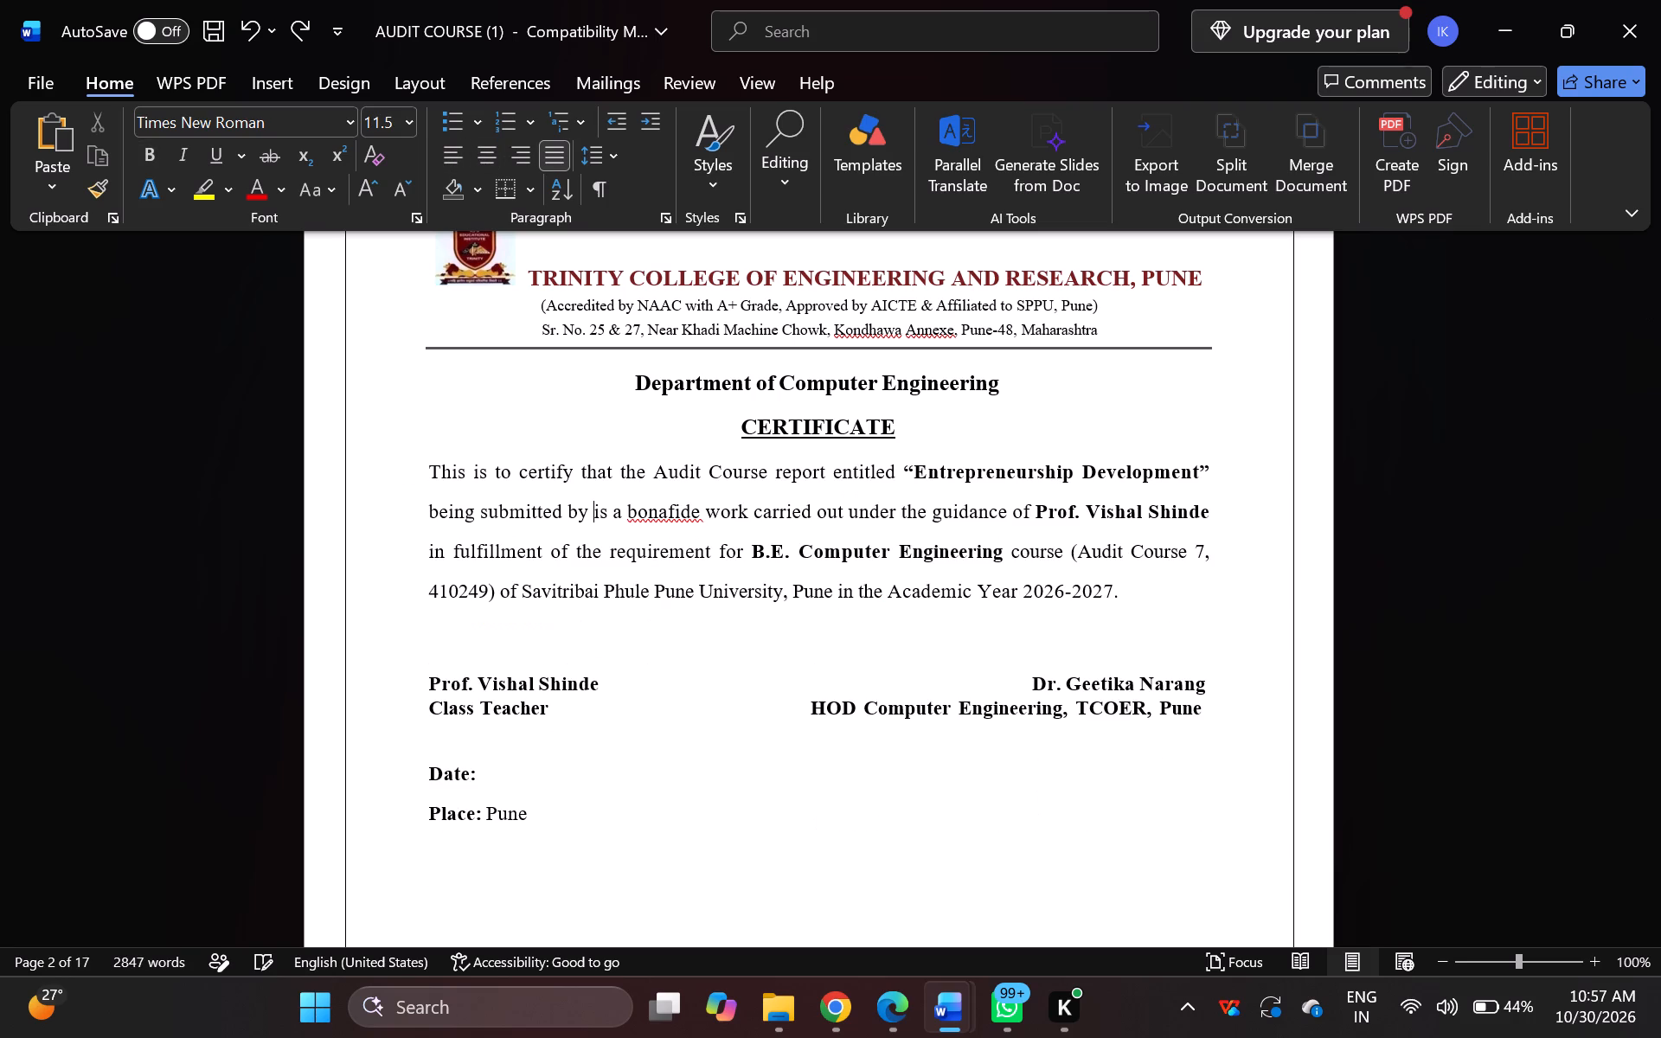
Undo the deletion of the old student's name and roll number in the certificate paragraph.
key("ctrl+z")
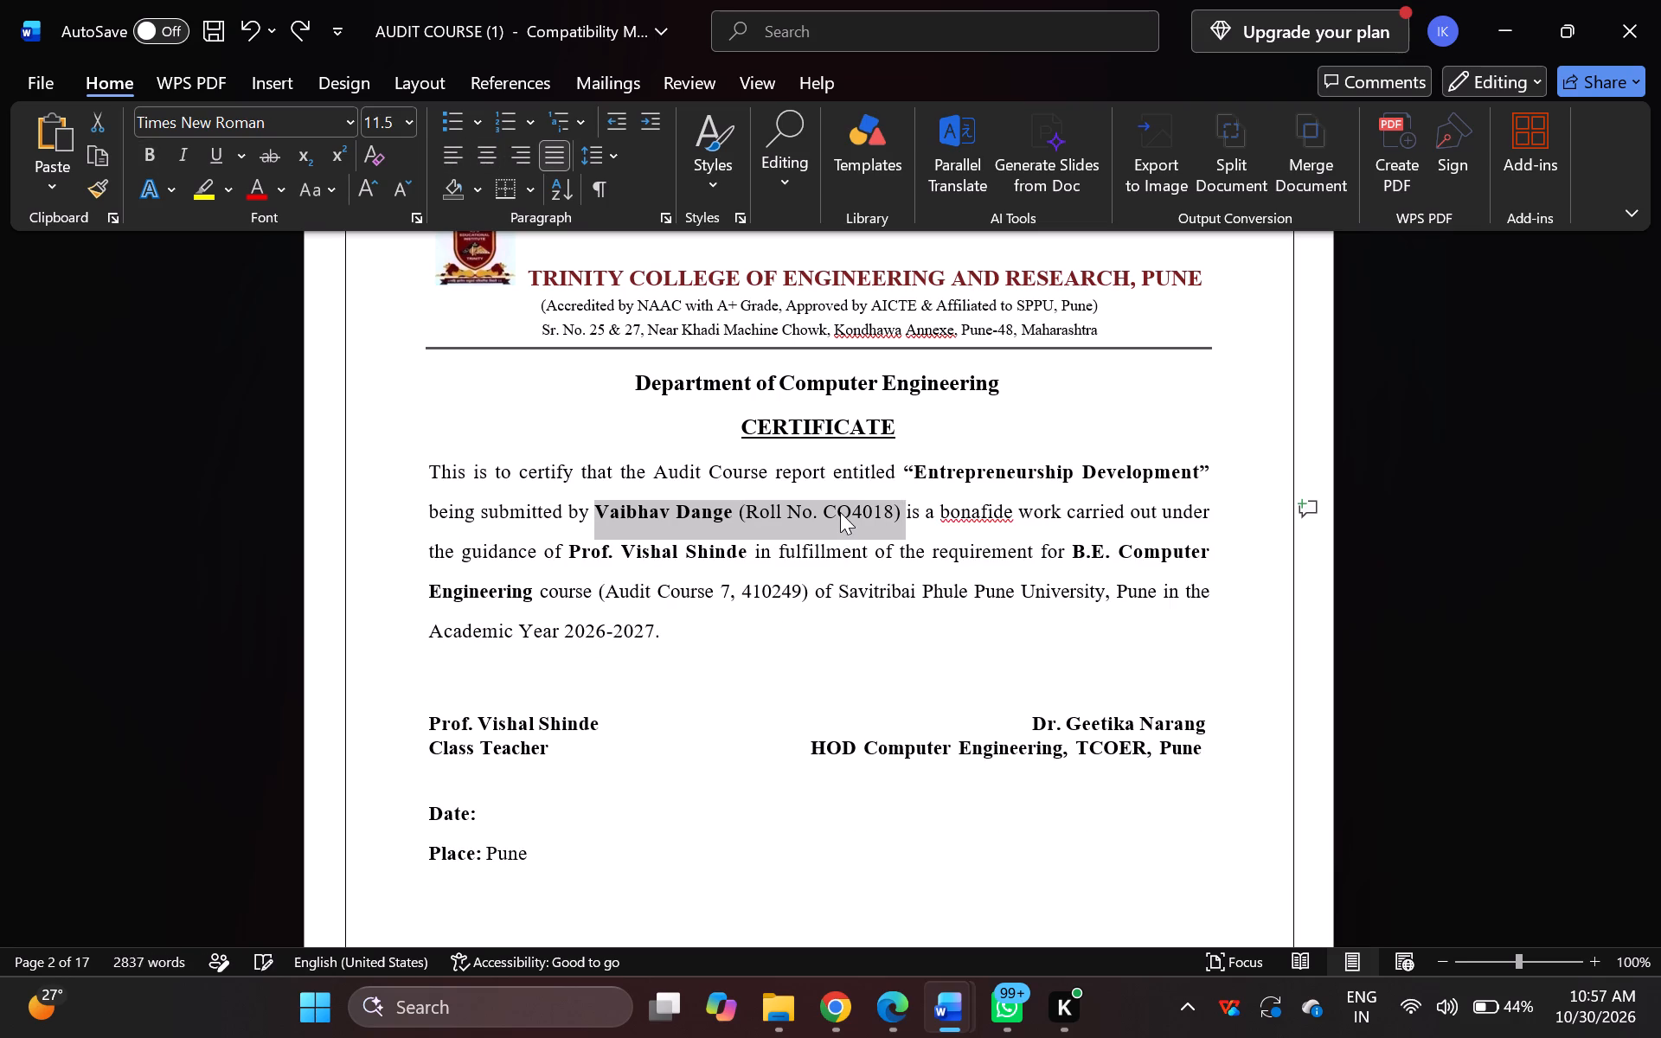
left_click(822, 659)
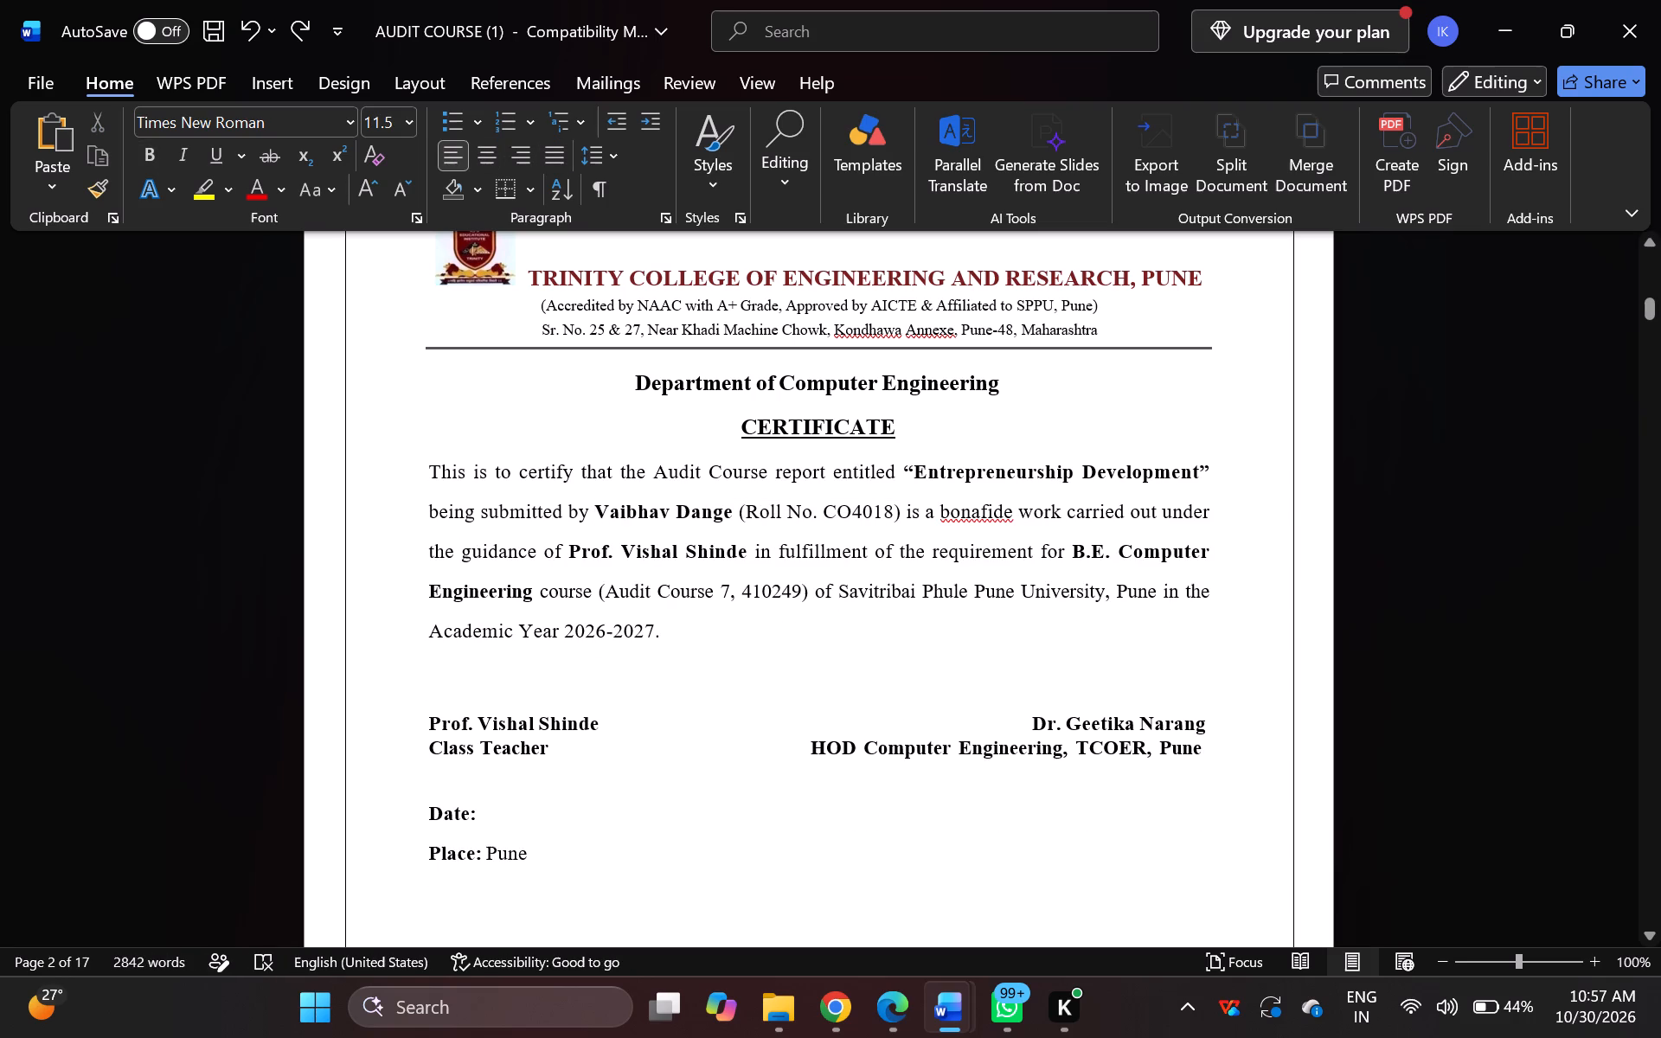
Replace the old student's name in the certificate paragraph with the first new student's name, keeping the bold formatting and capitalised initials.
left_click(734, 512)
key("BackSpace")
key("BackSpace")
key("BackSpace")
key("BackSpace")
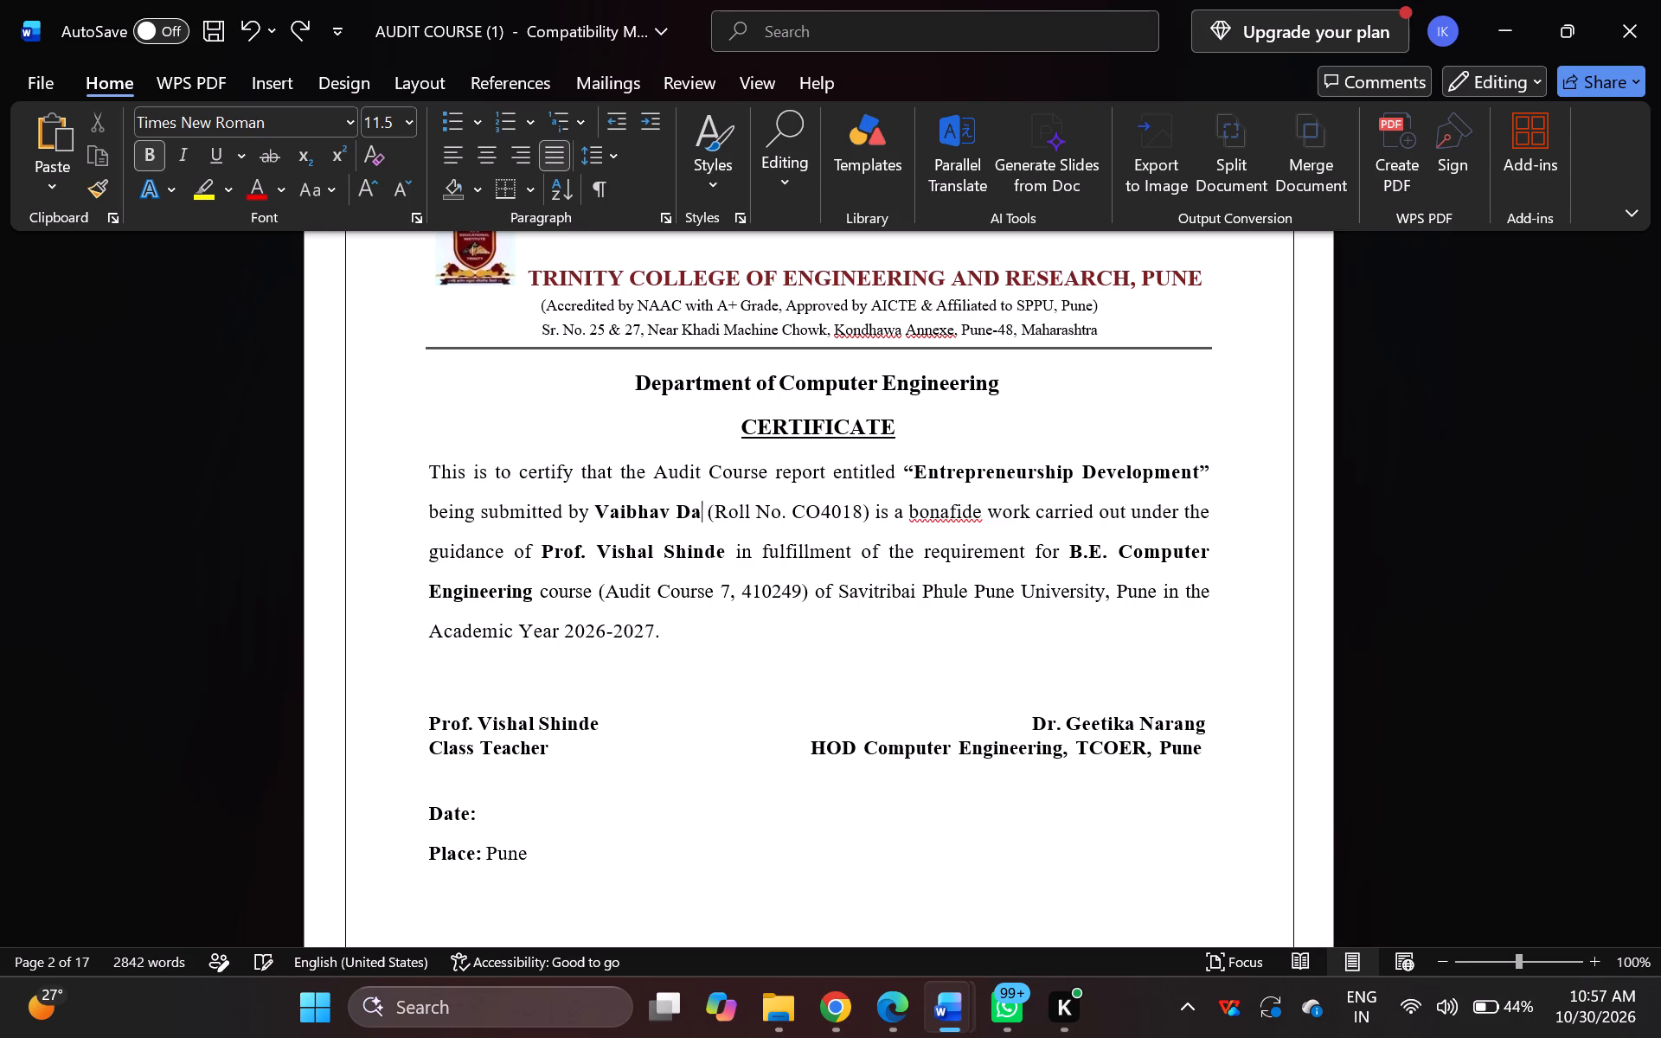
key("BackSpace")
key("BackSpace")
key("BackSpace")
key("BackSpace")
key("BackSpace")
key("BackSpace")
key("BackSpace")
key("BackSpace")
key("BackSpace")
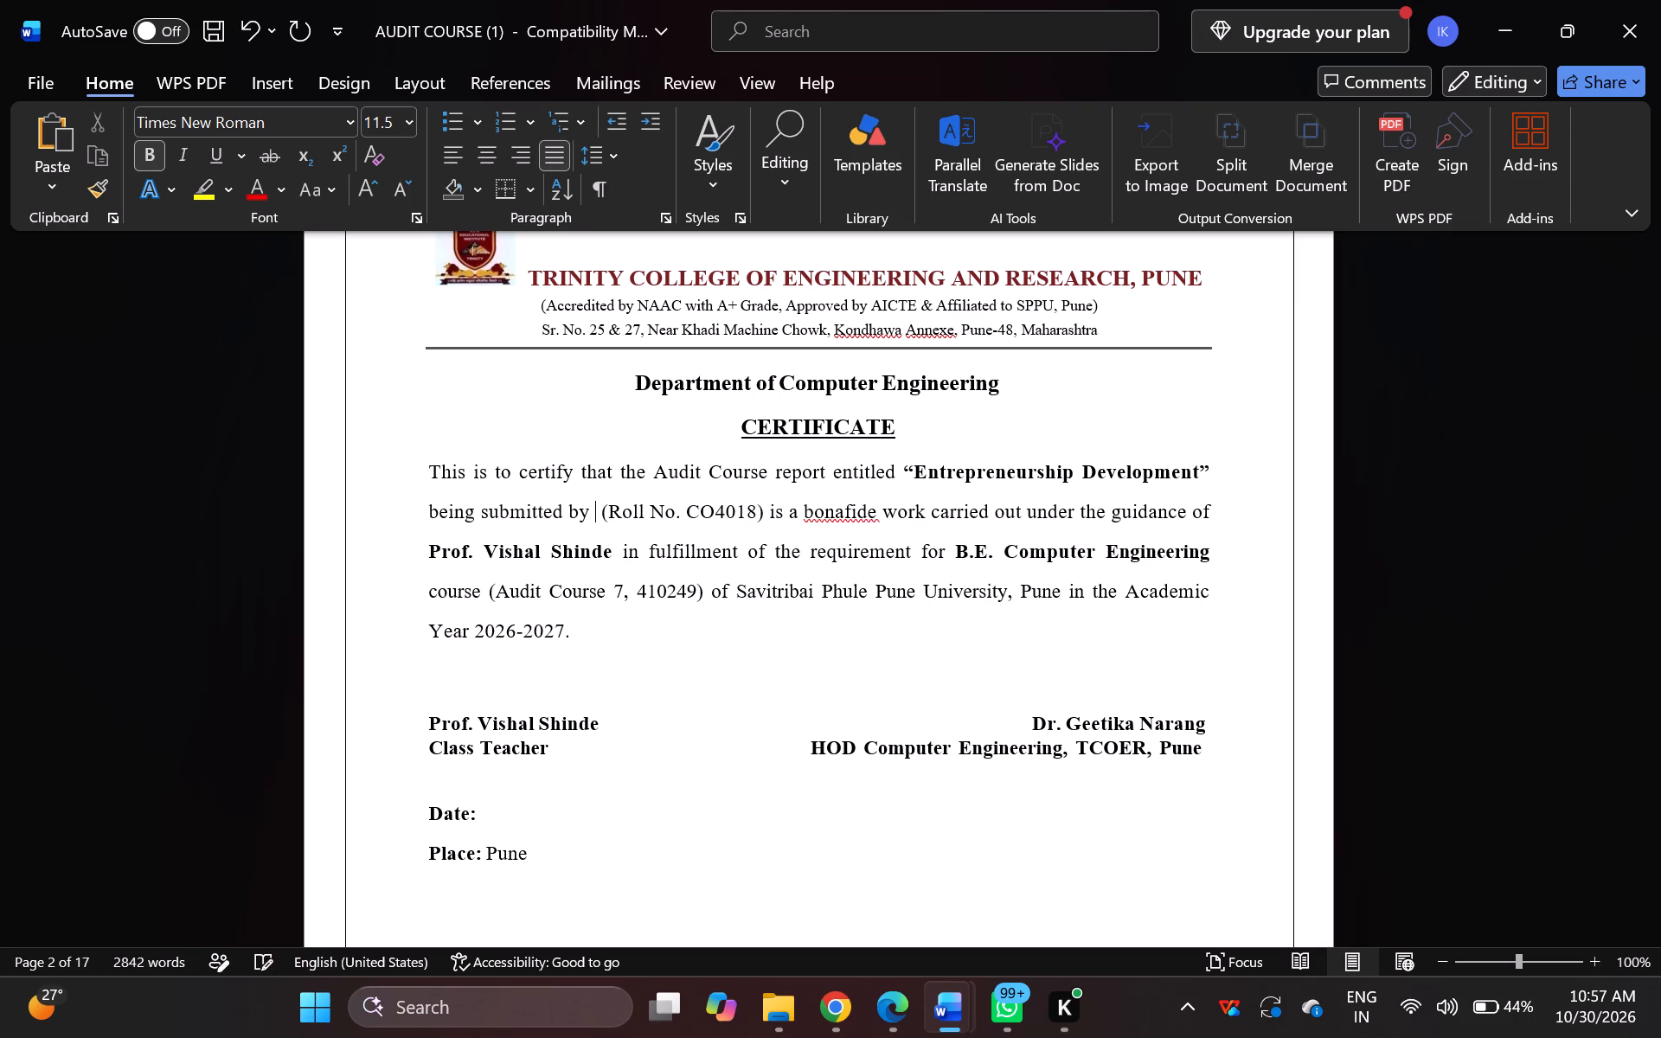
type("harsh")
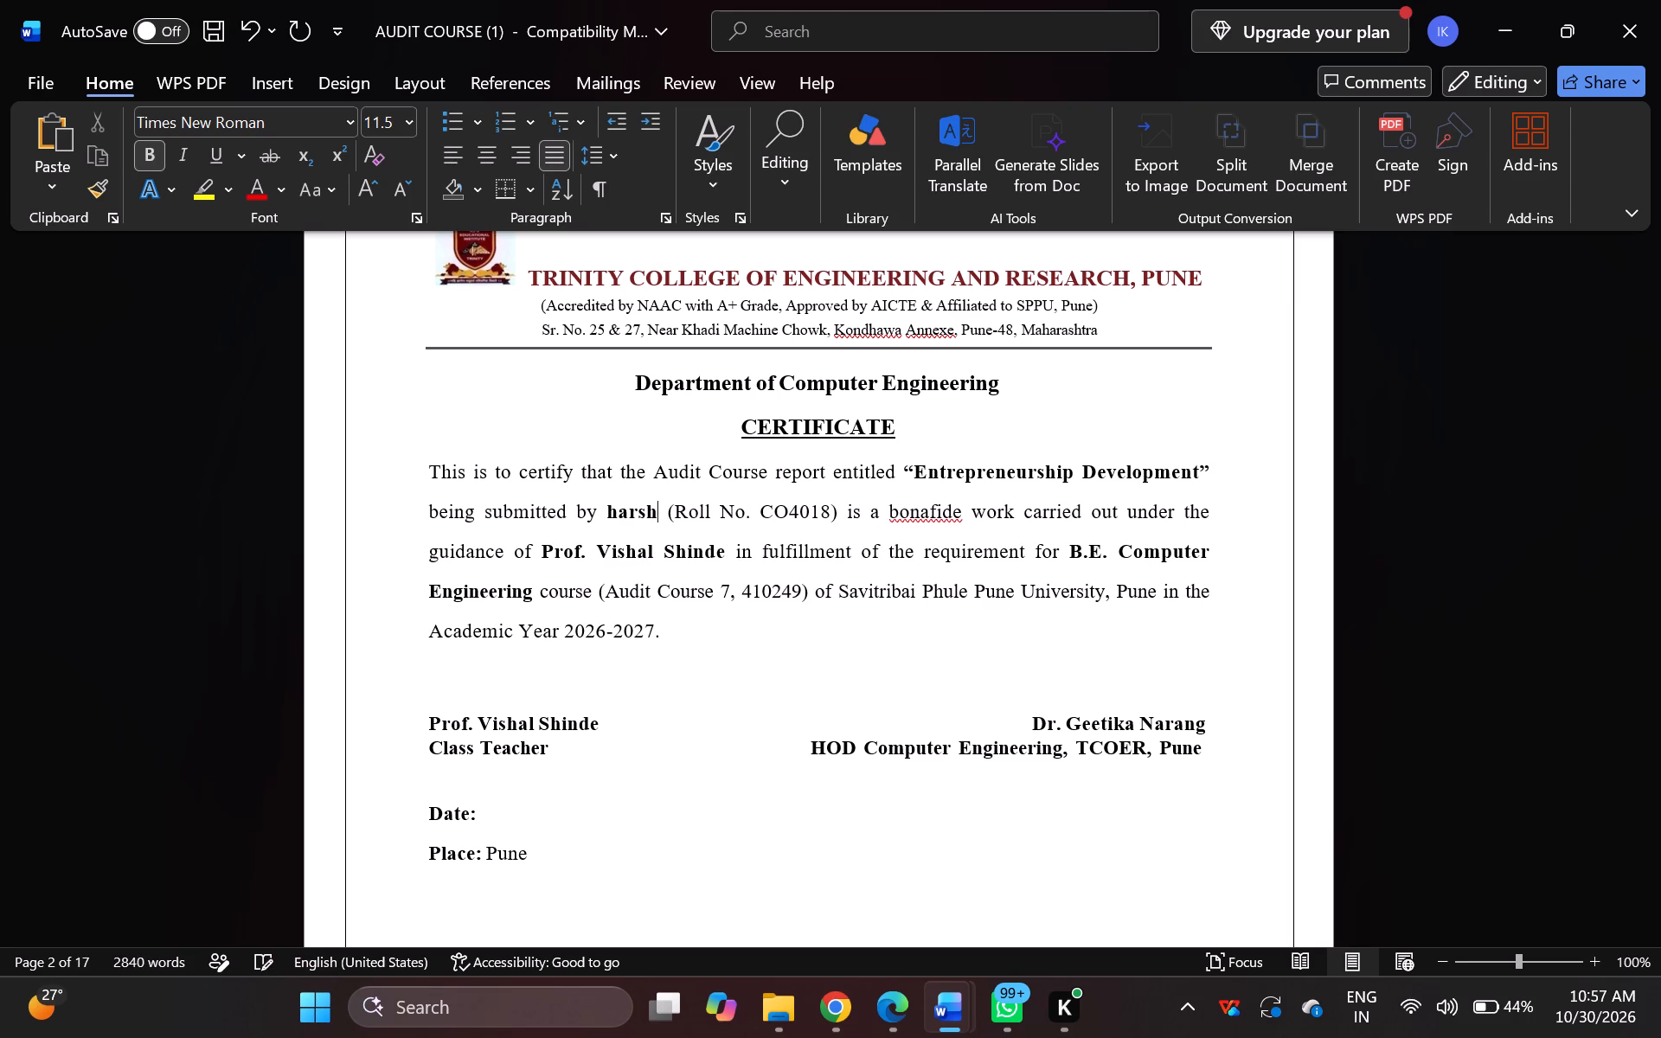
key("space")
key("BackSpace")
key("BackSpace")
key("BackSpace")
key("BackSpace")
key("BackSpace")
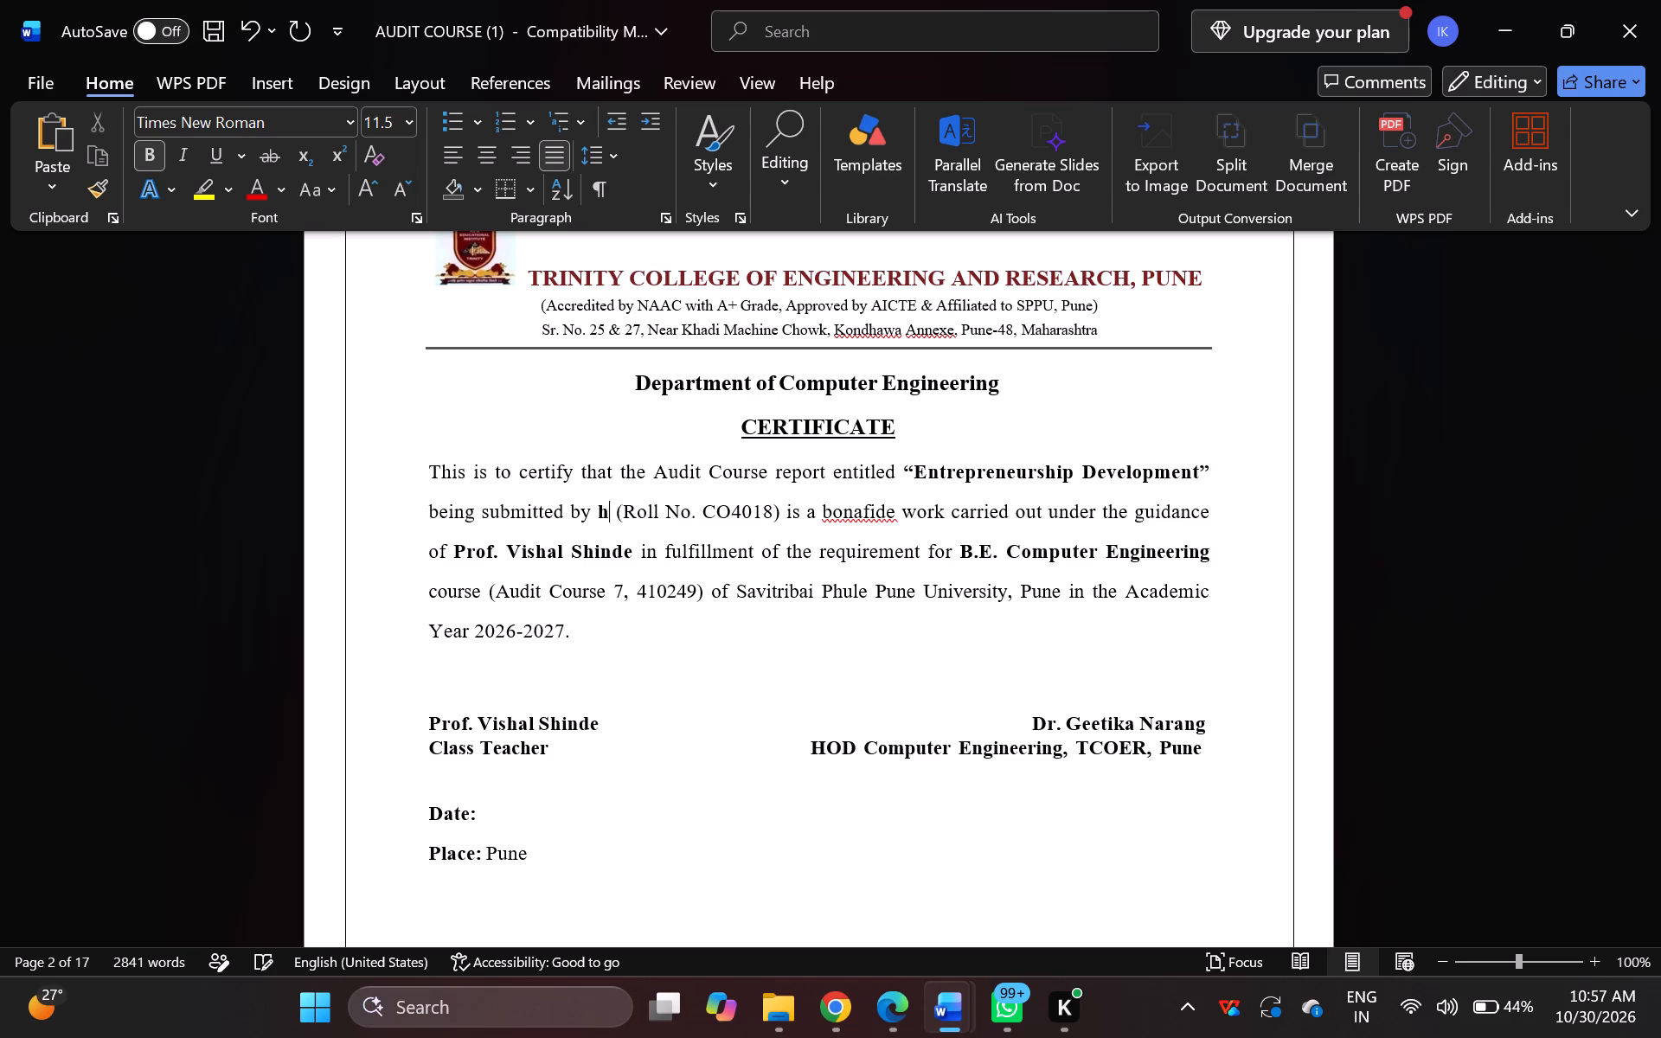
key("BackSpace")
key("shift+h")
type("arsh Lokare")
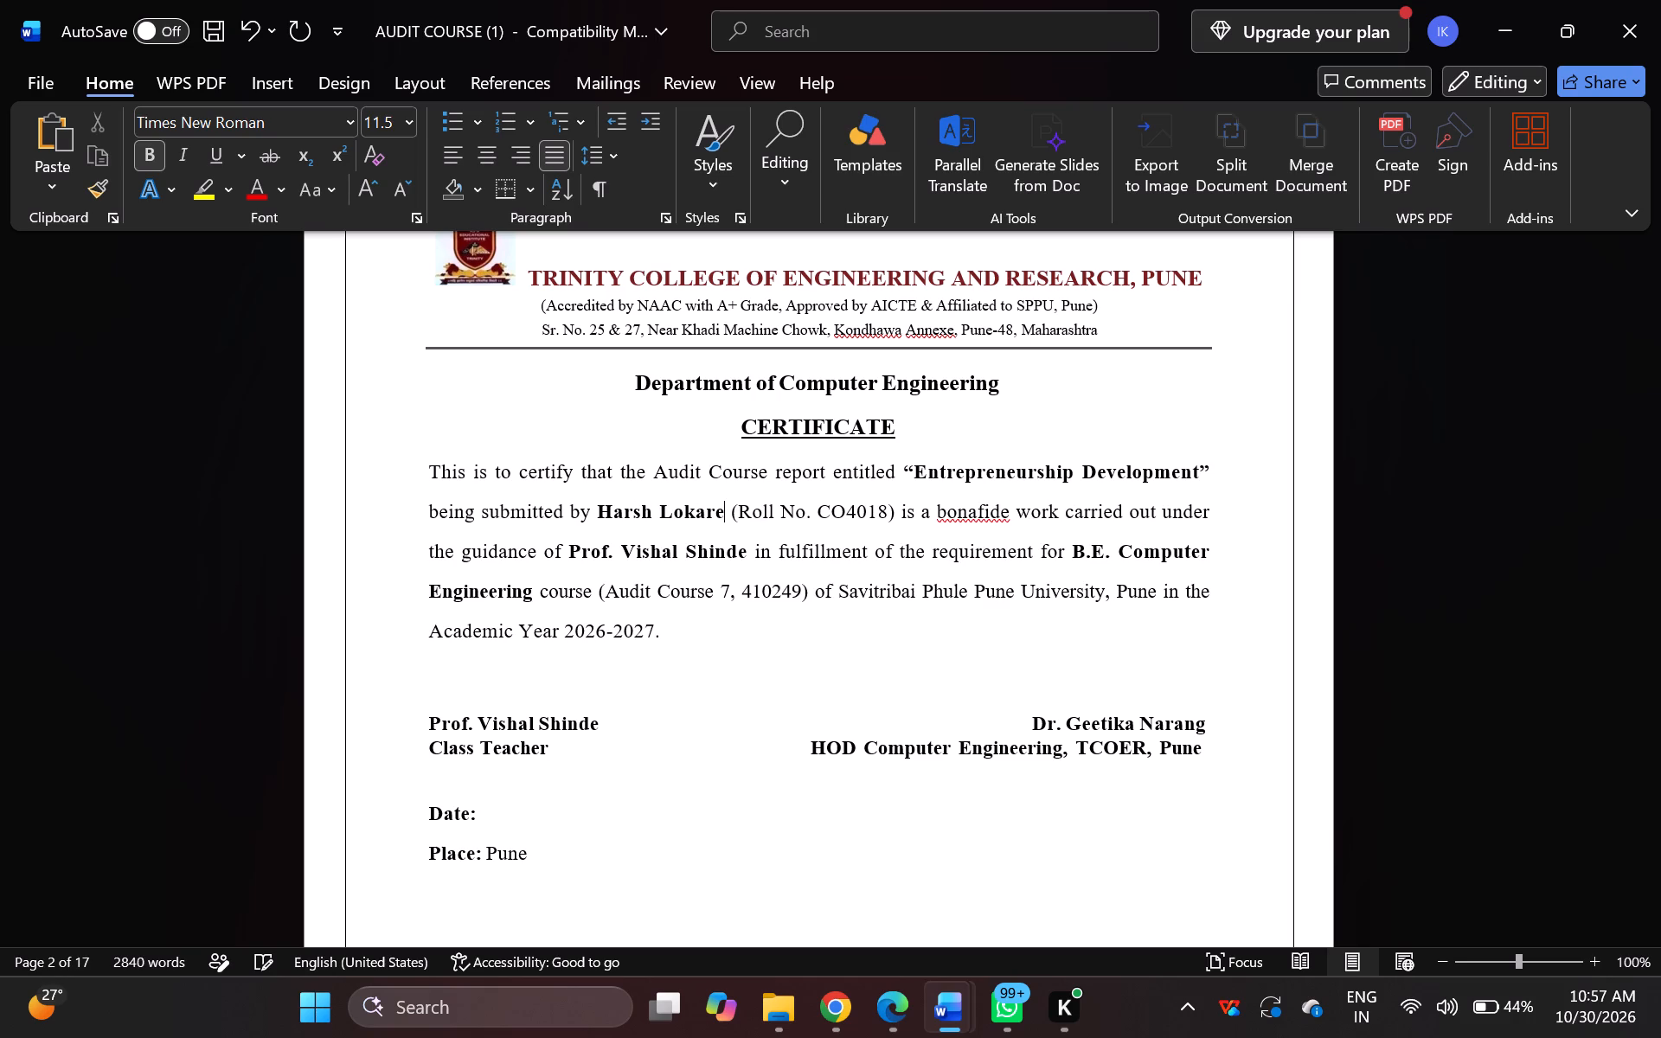
Change the last two digits of the bracketed roll number in the certificate paragraph to match the first new student's roll number.
left_click(885, 509)
key("Delete")
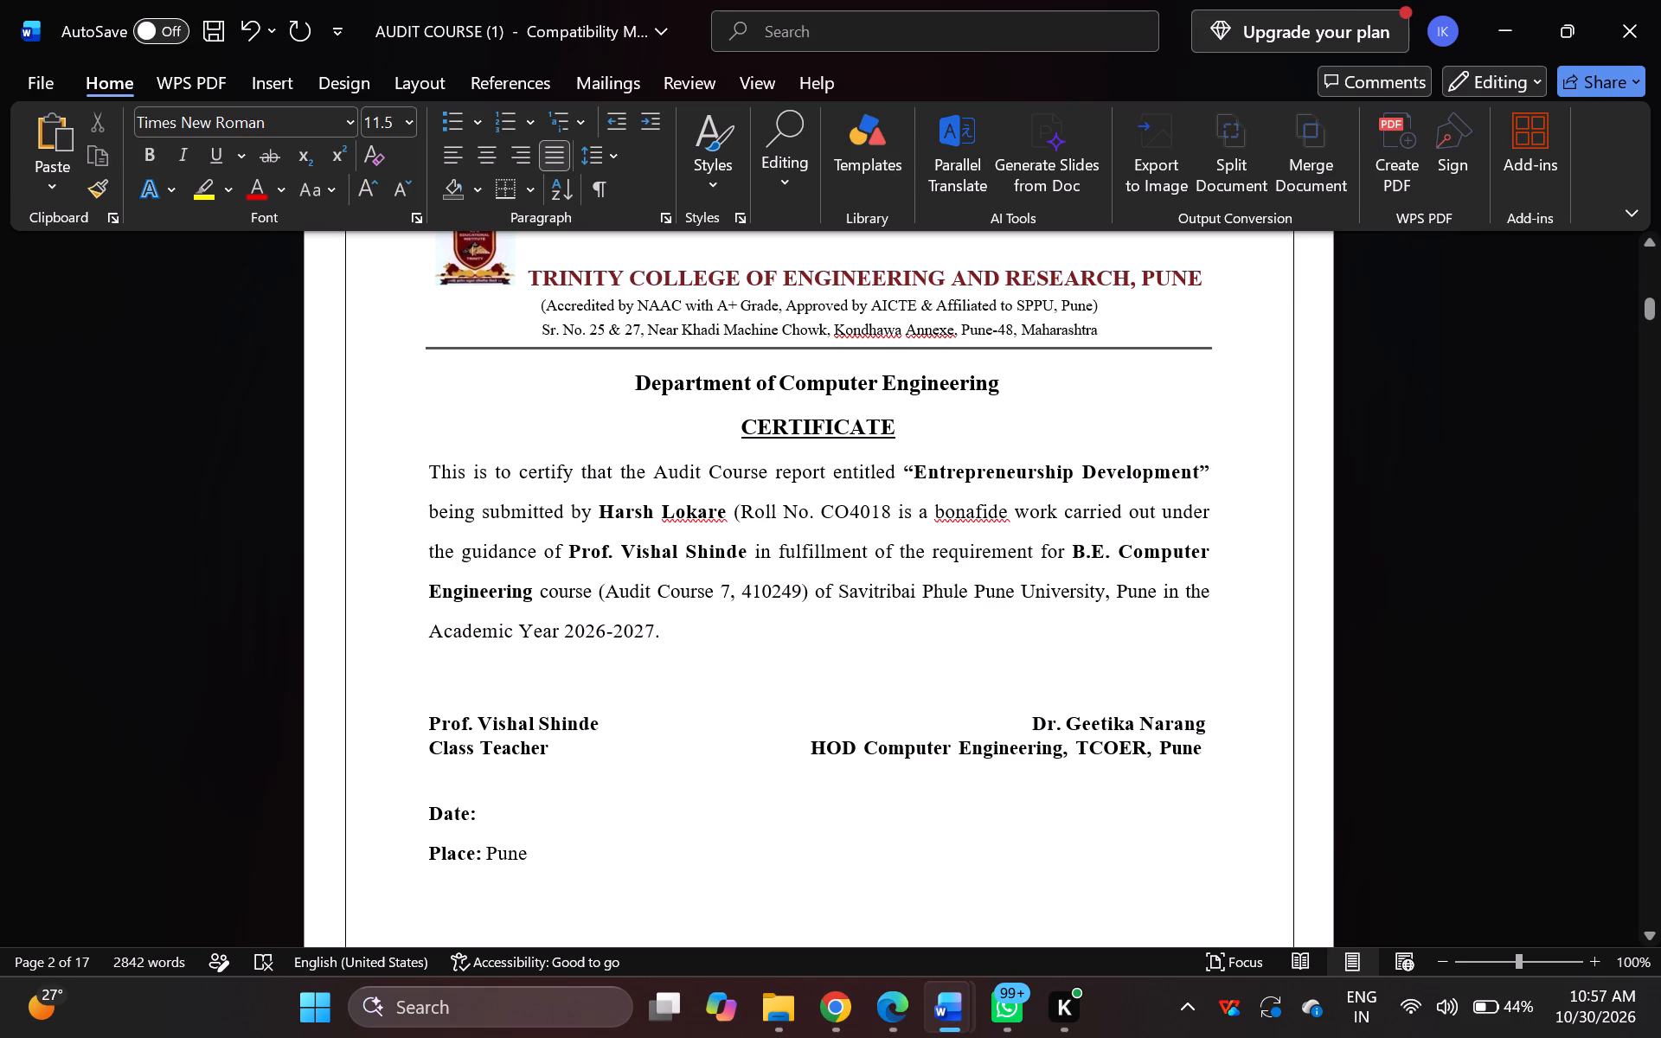
key("ctrl+z")
key("Left")
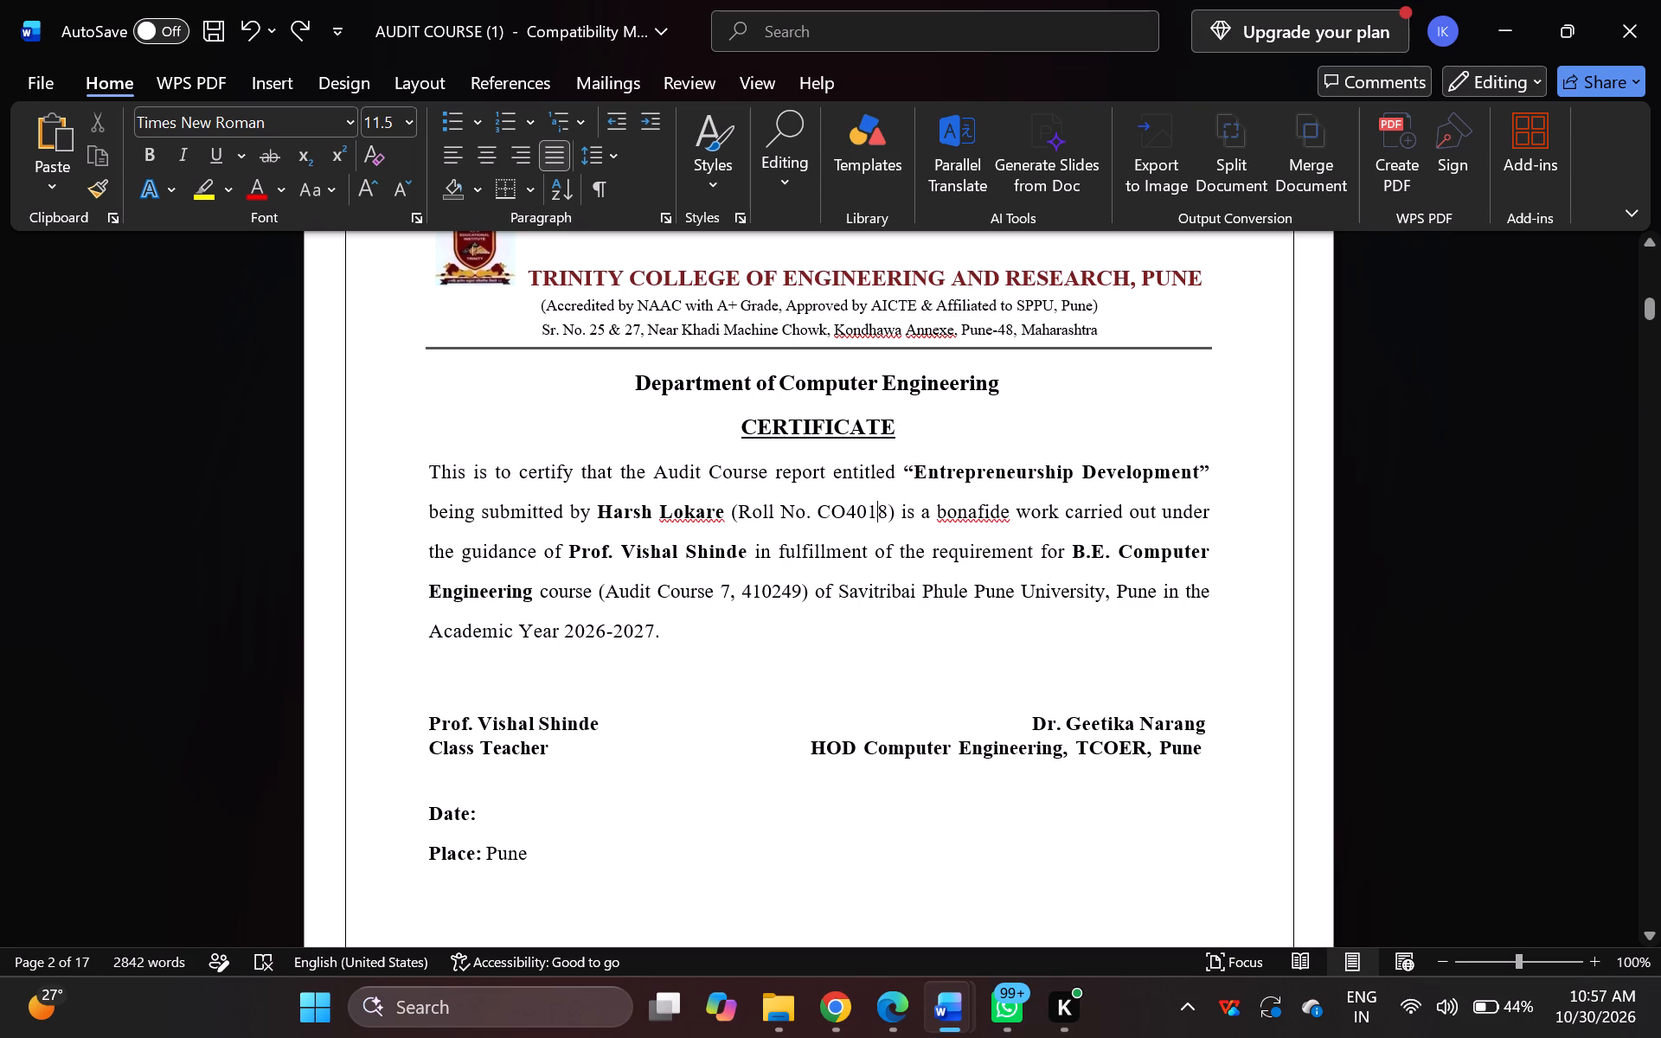
key("BackSpace")
key("Right")
key("BackSpace")
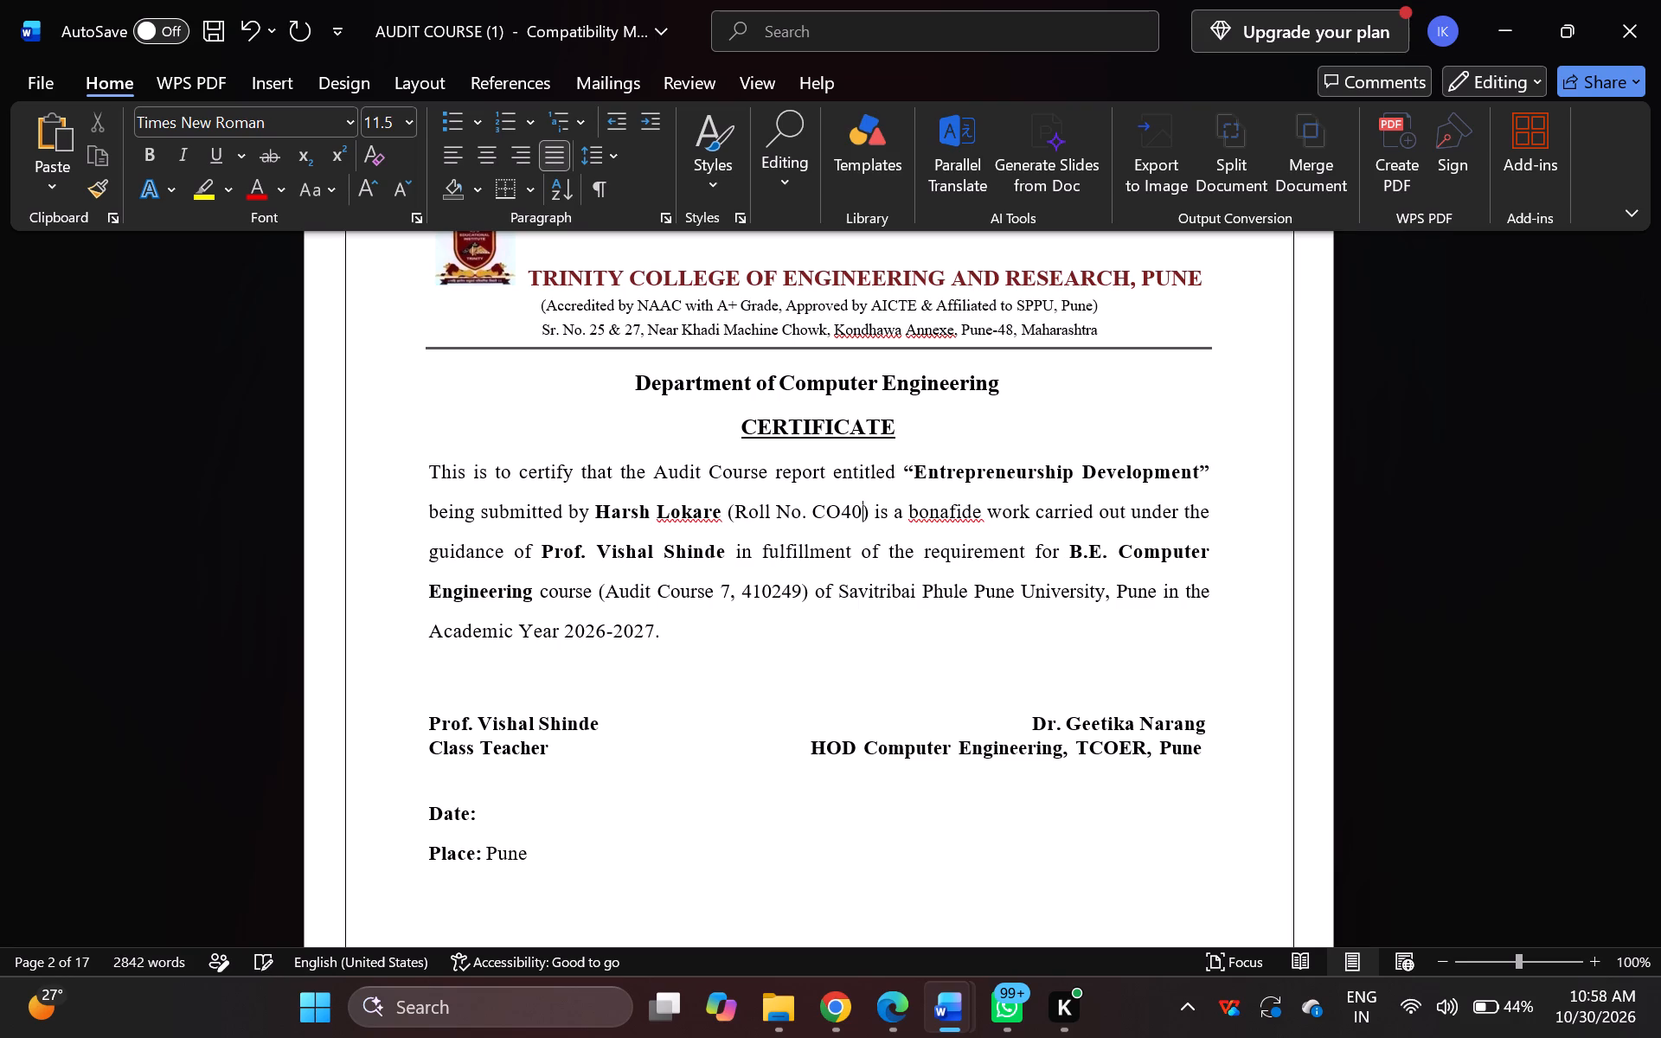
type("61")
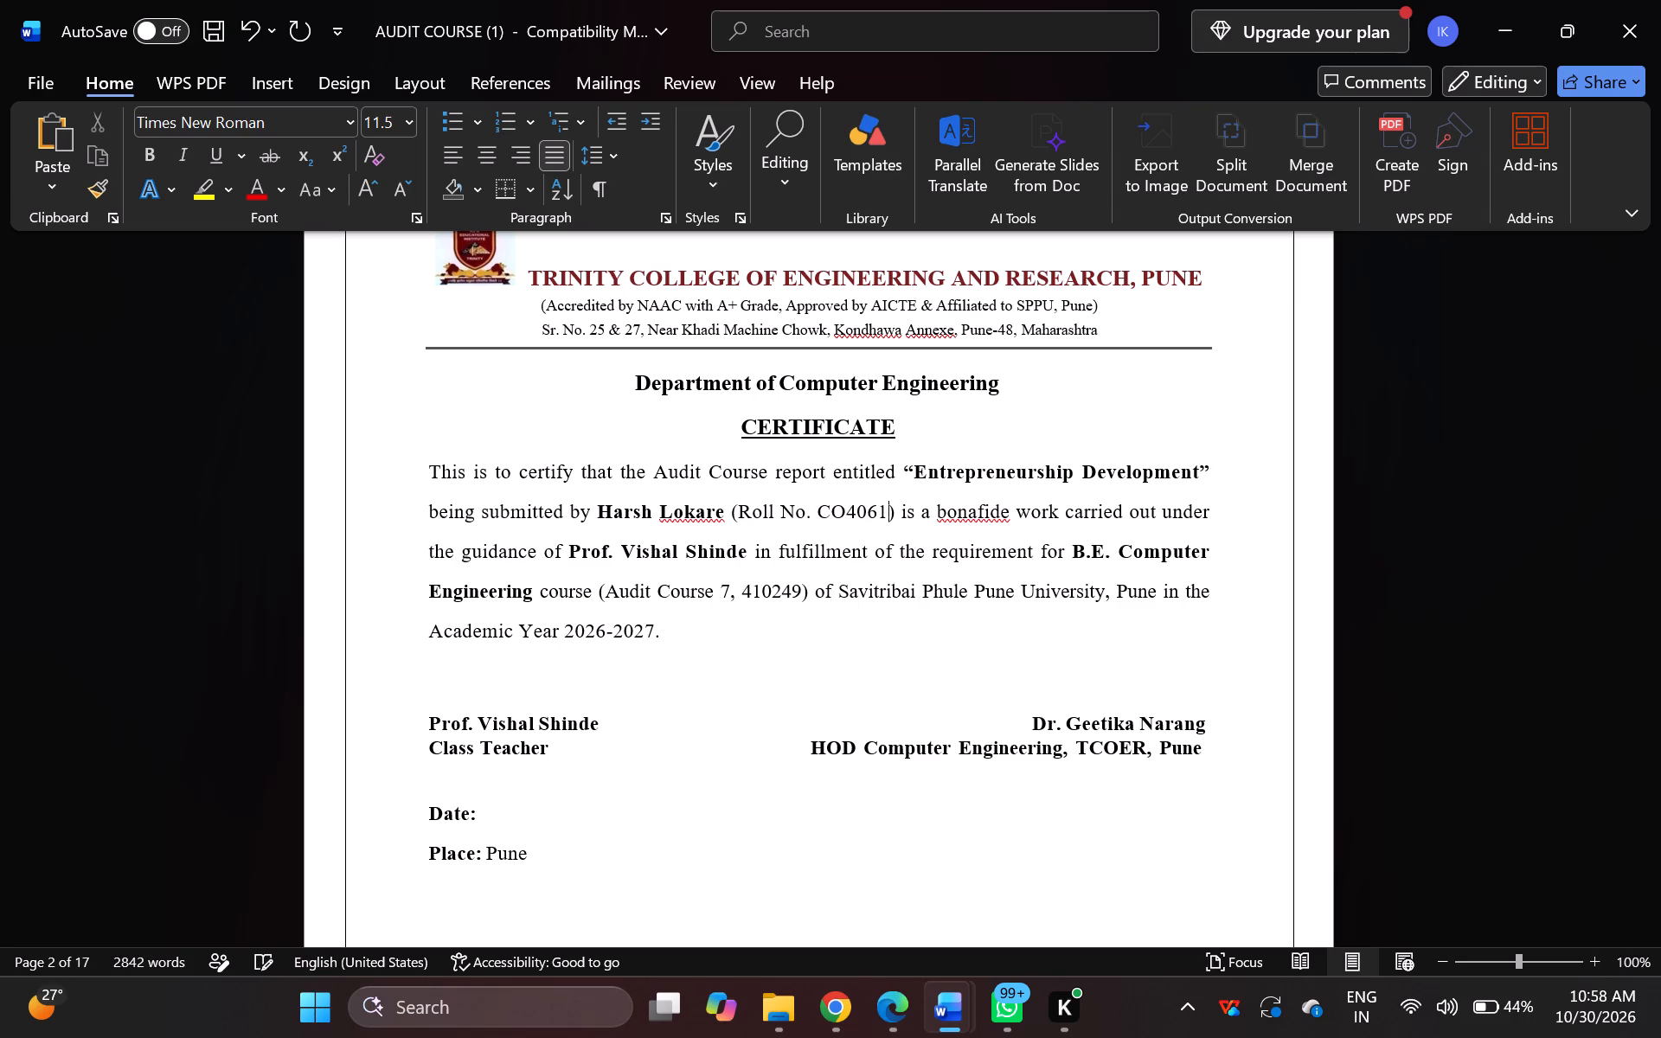
Insert a space after the closing bracket of the first student's roll number in the certificate paragraph.
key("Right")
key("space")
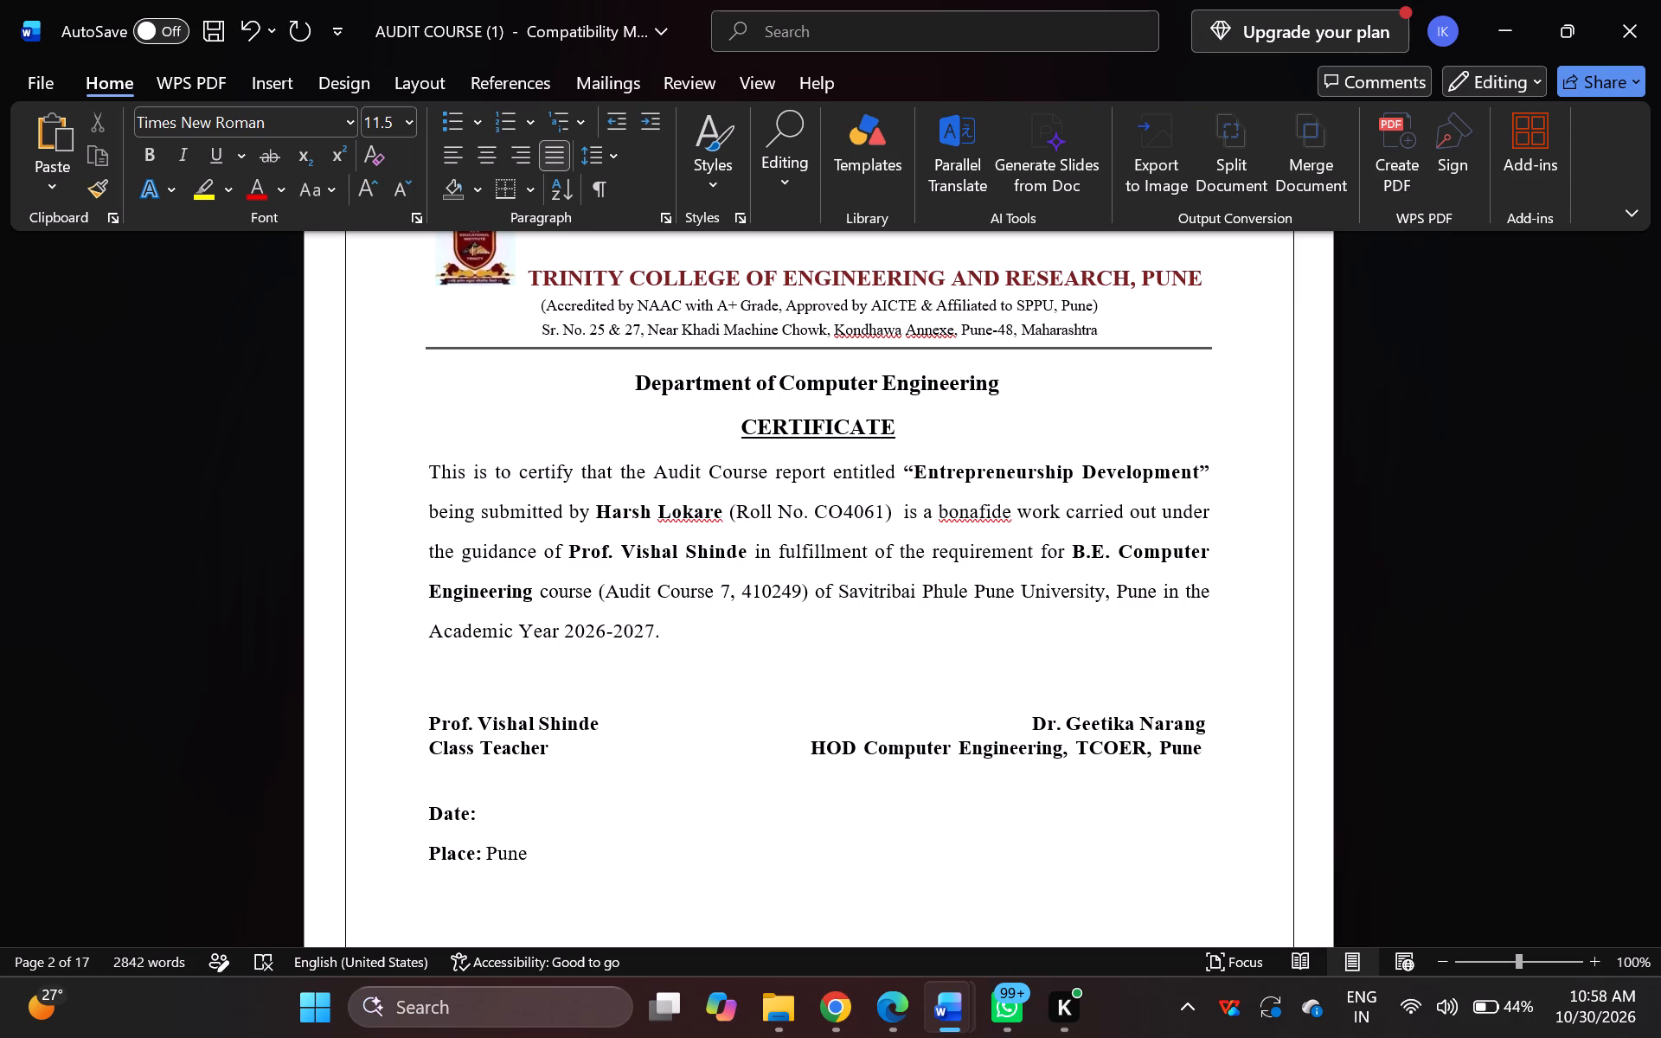
Add "&" with the second student's name and bracketed roll number after the first student's roll number in the certificate paragraph.
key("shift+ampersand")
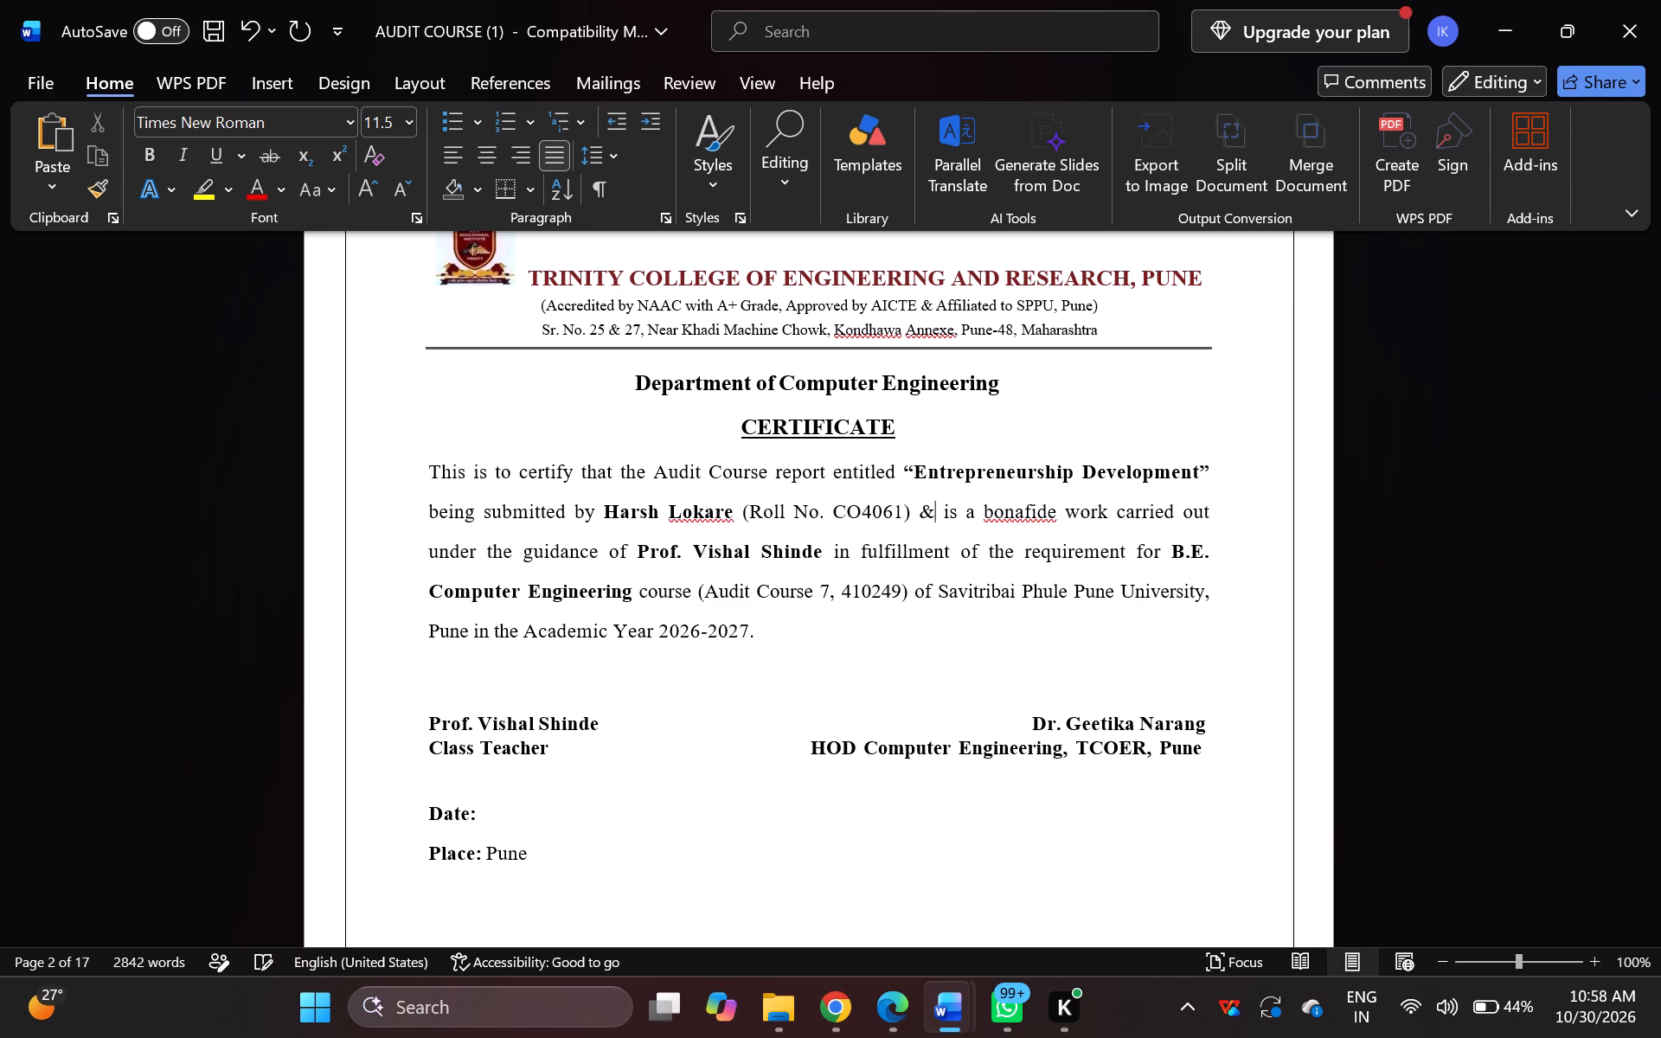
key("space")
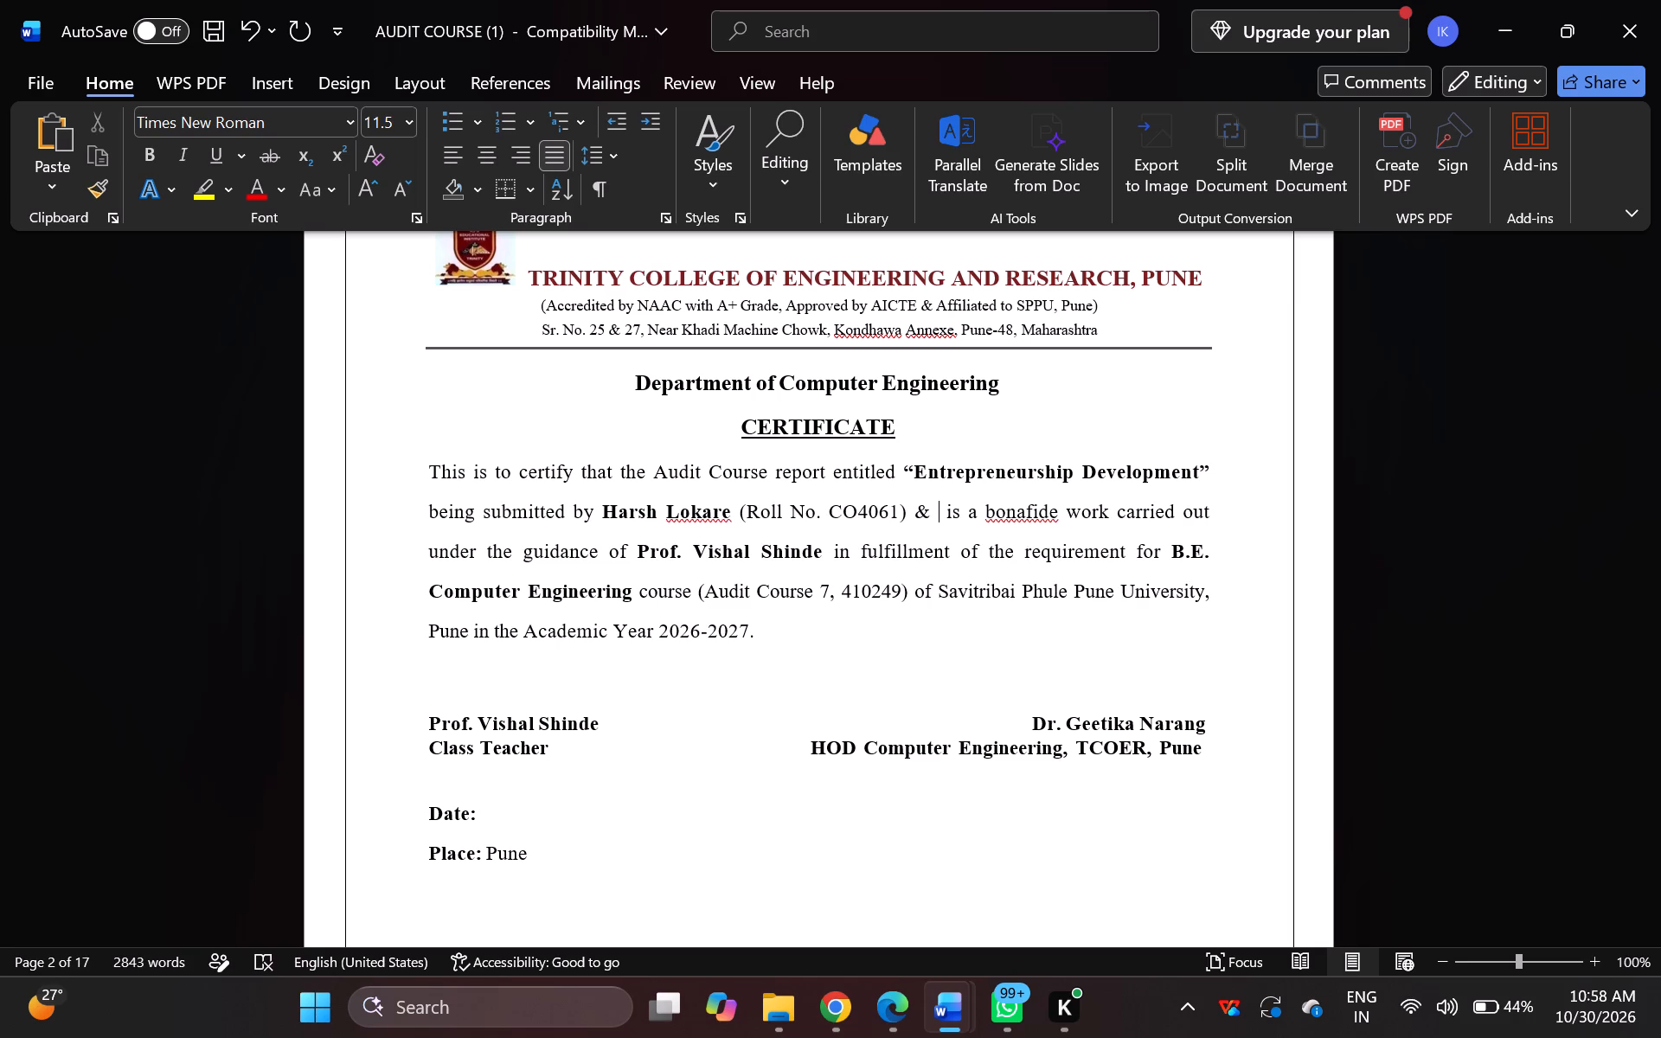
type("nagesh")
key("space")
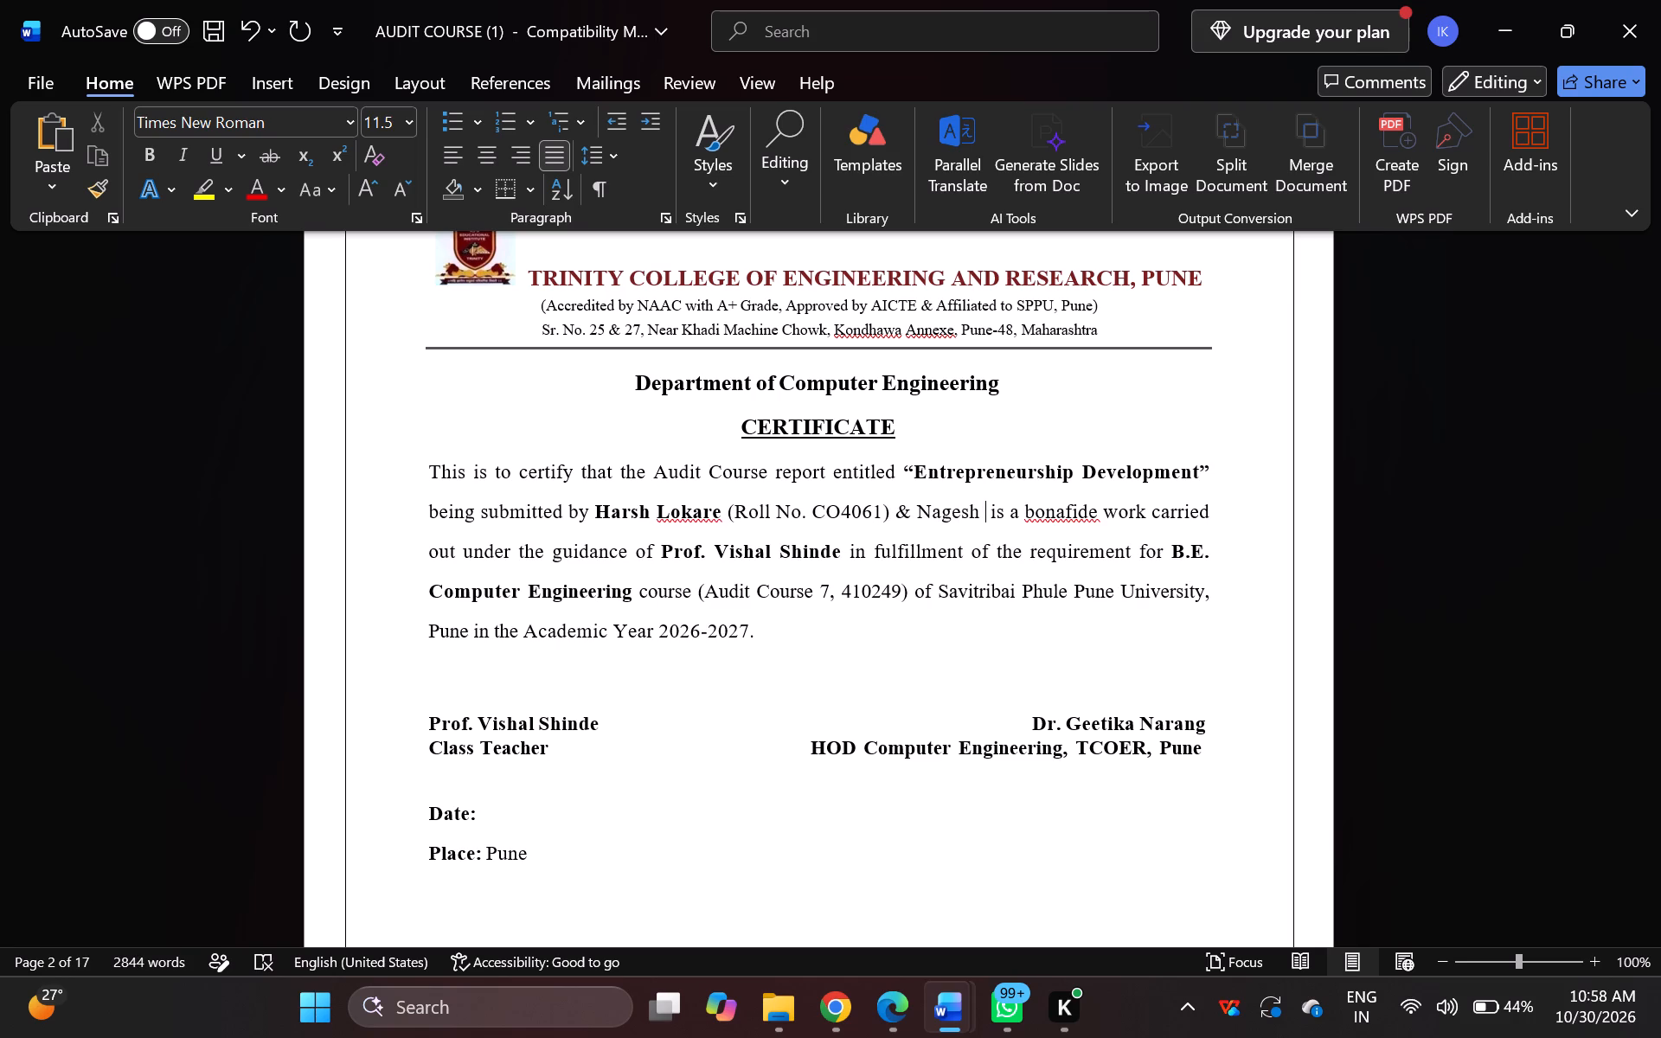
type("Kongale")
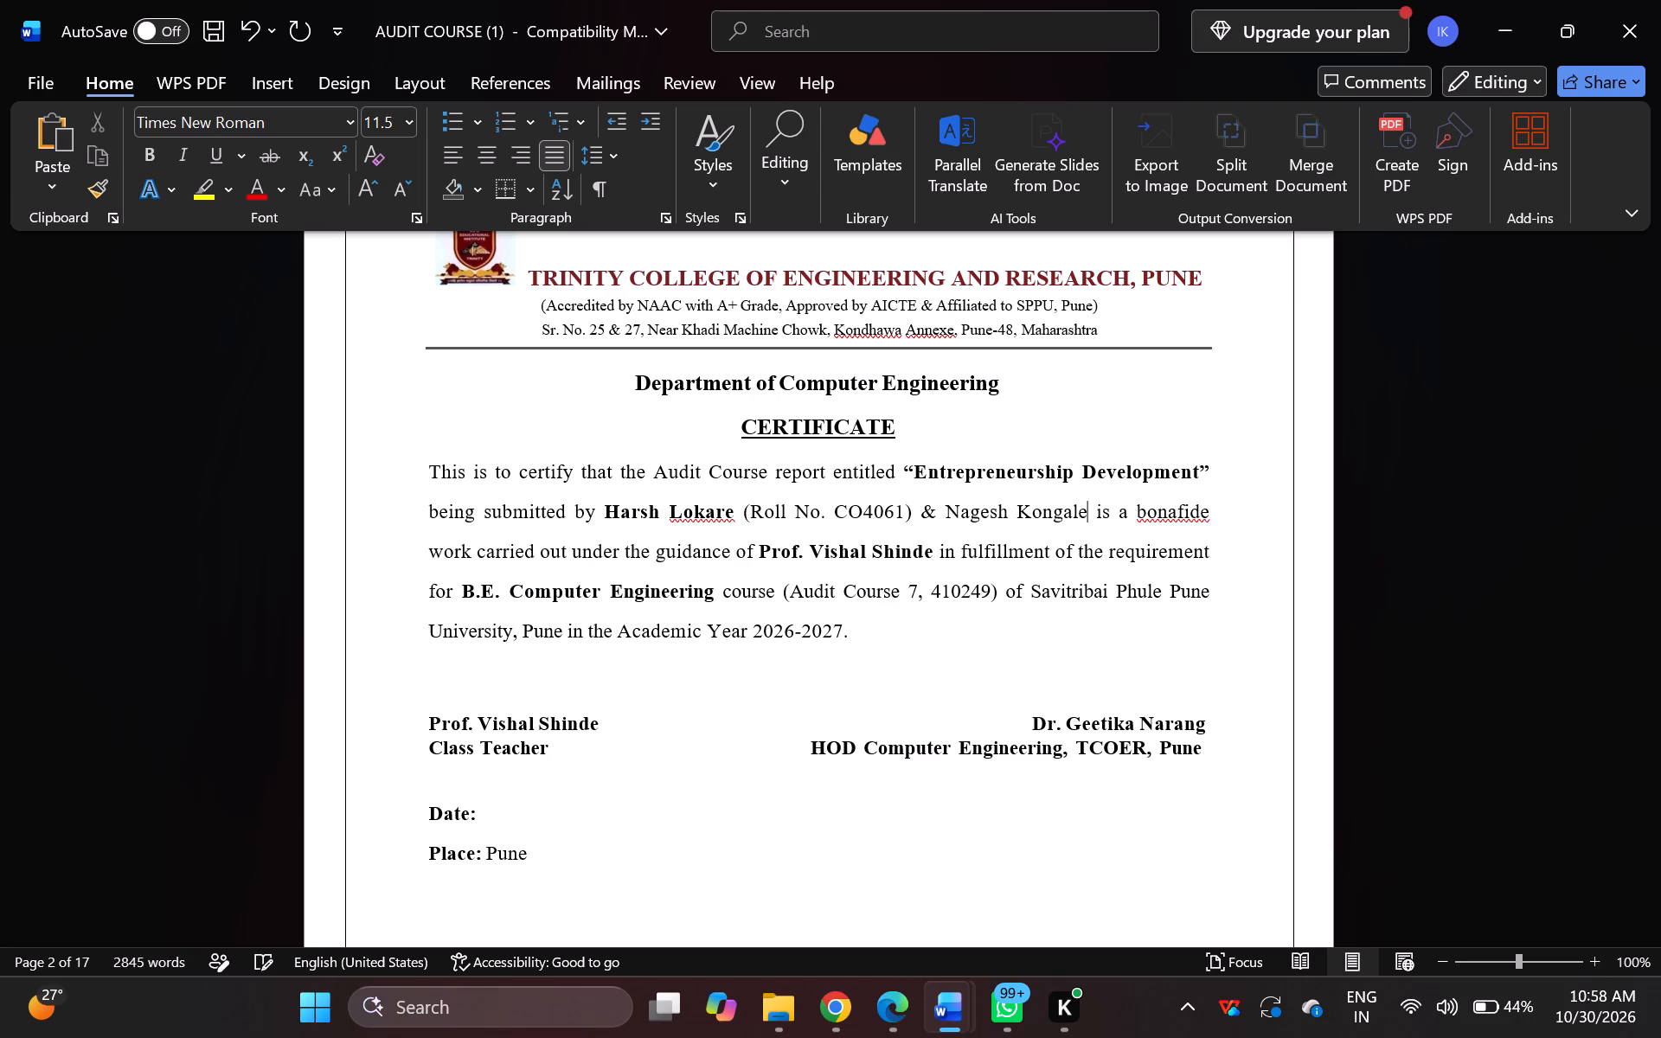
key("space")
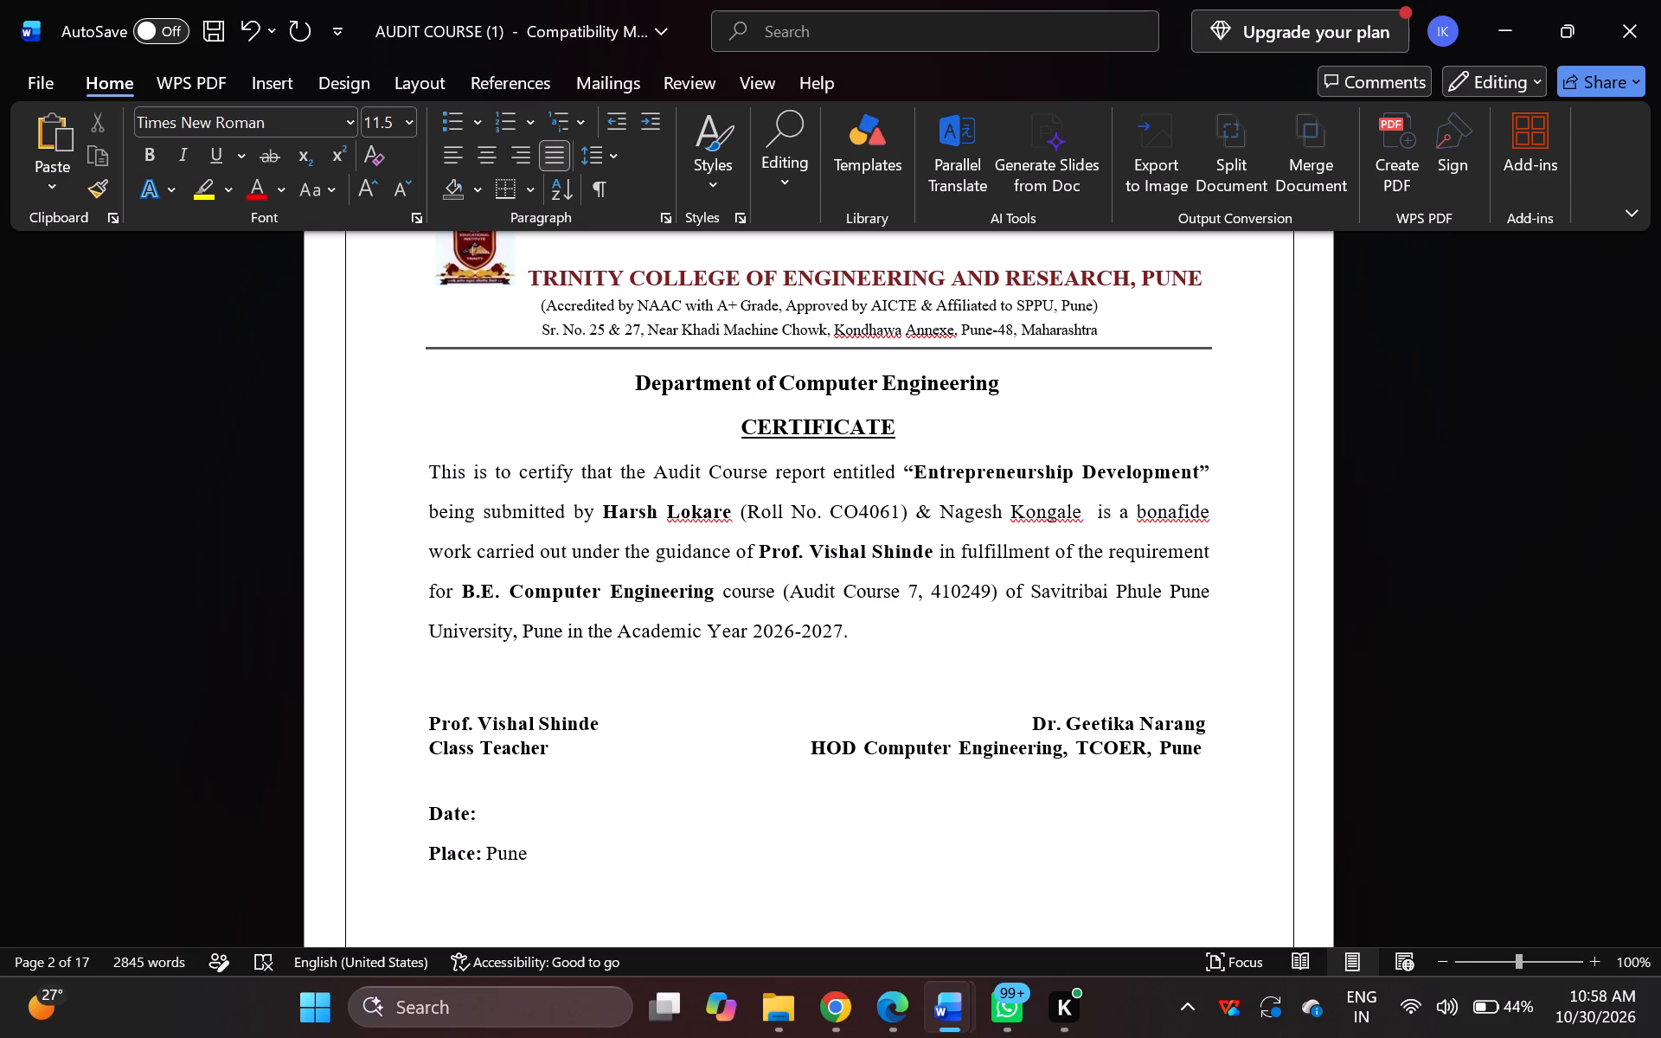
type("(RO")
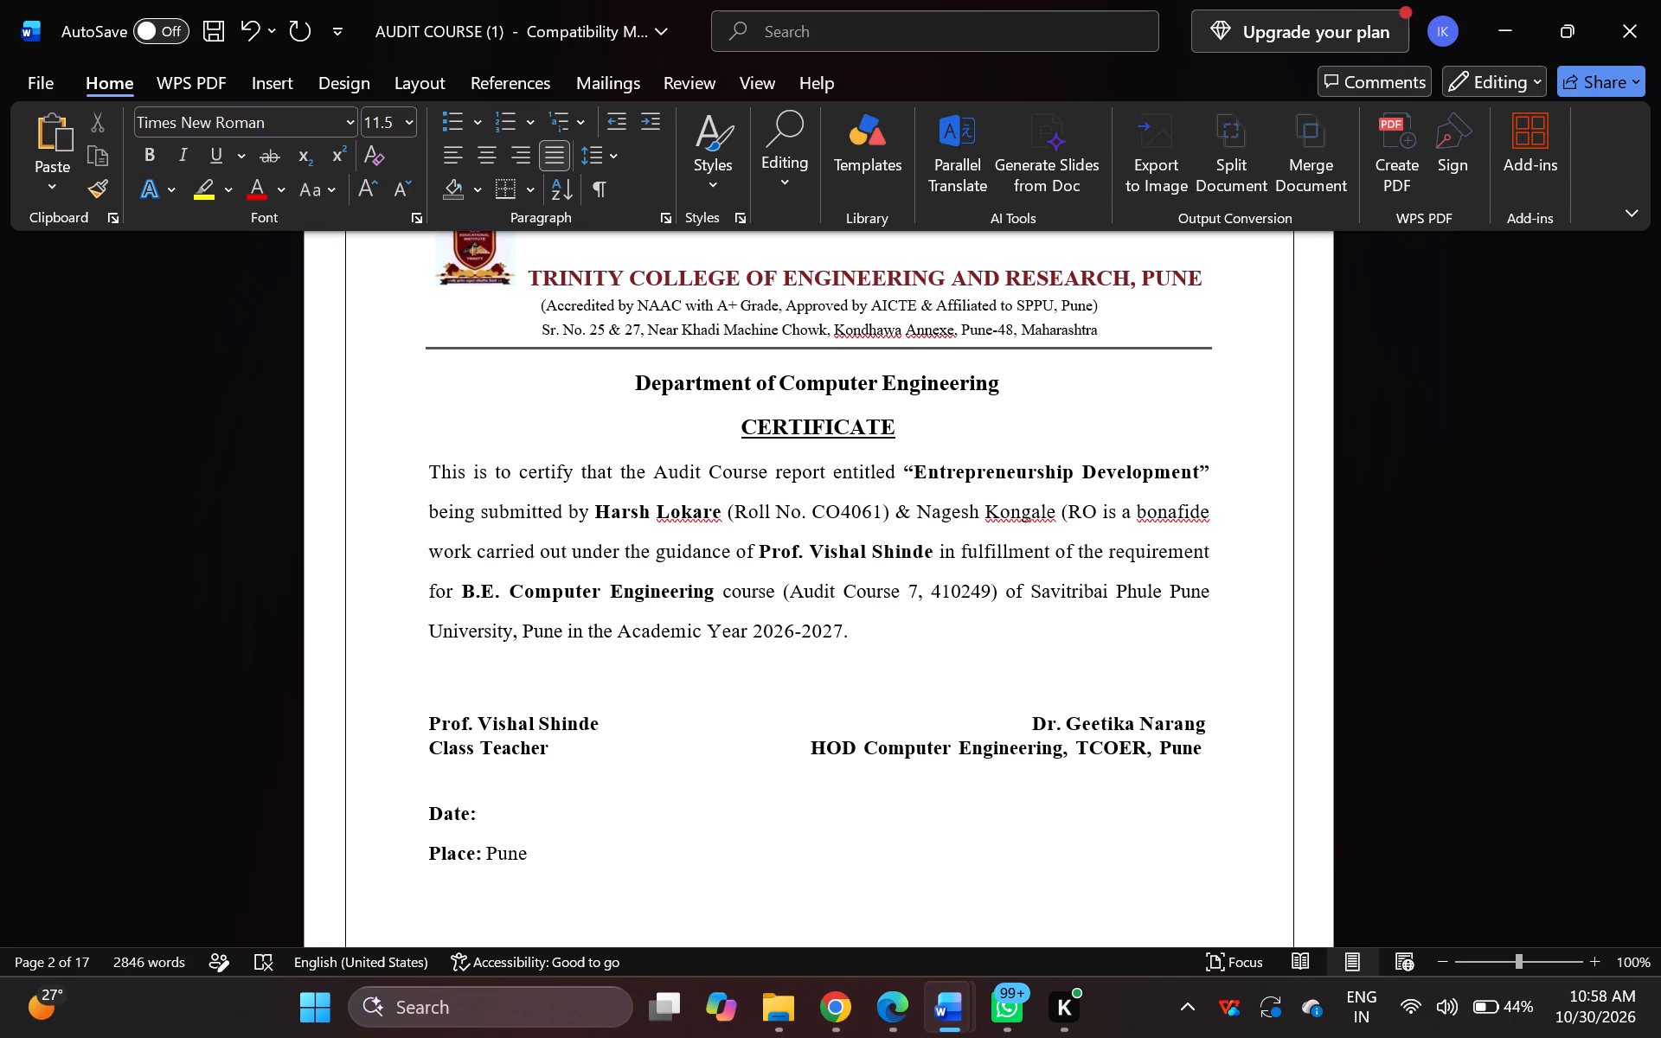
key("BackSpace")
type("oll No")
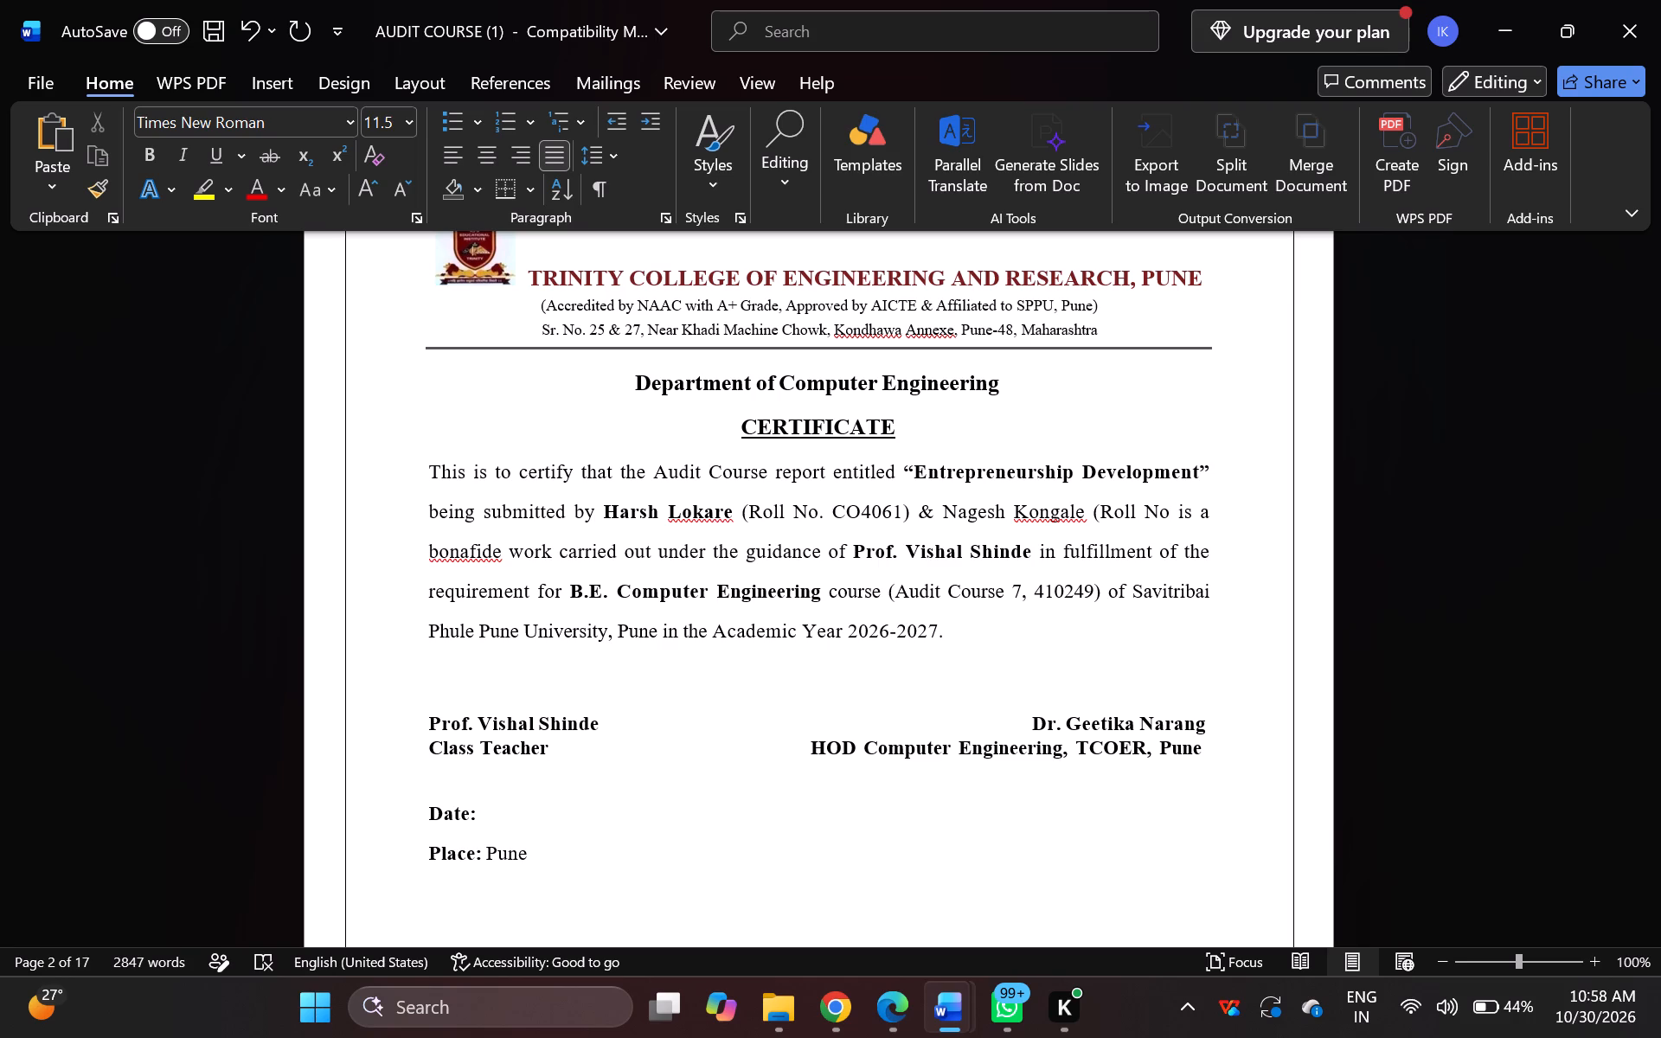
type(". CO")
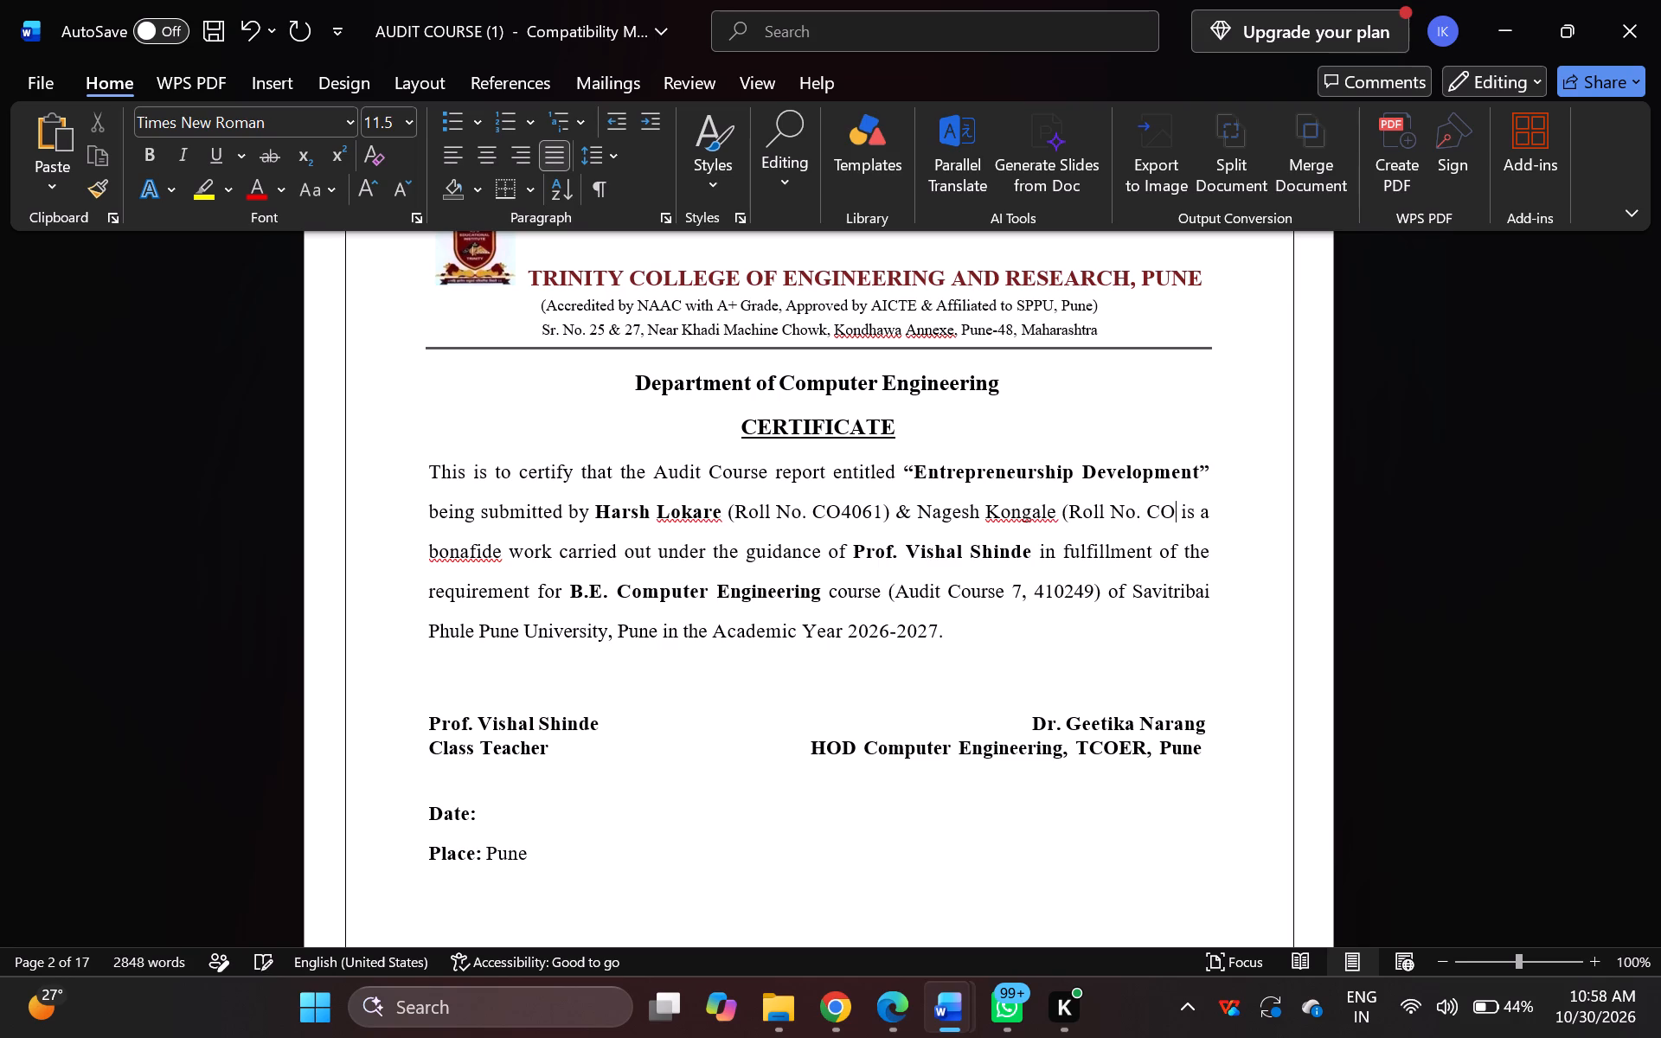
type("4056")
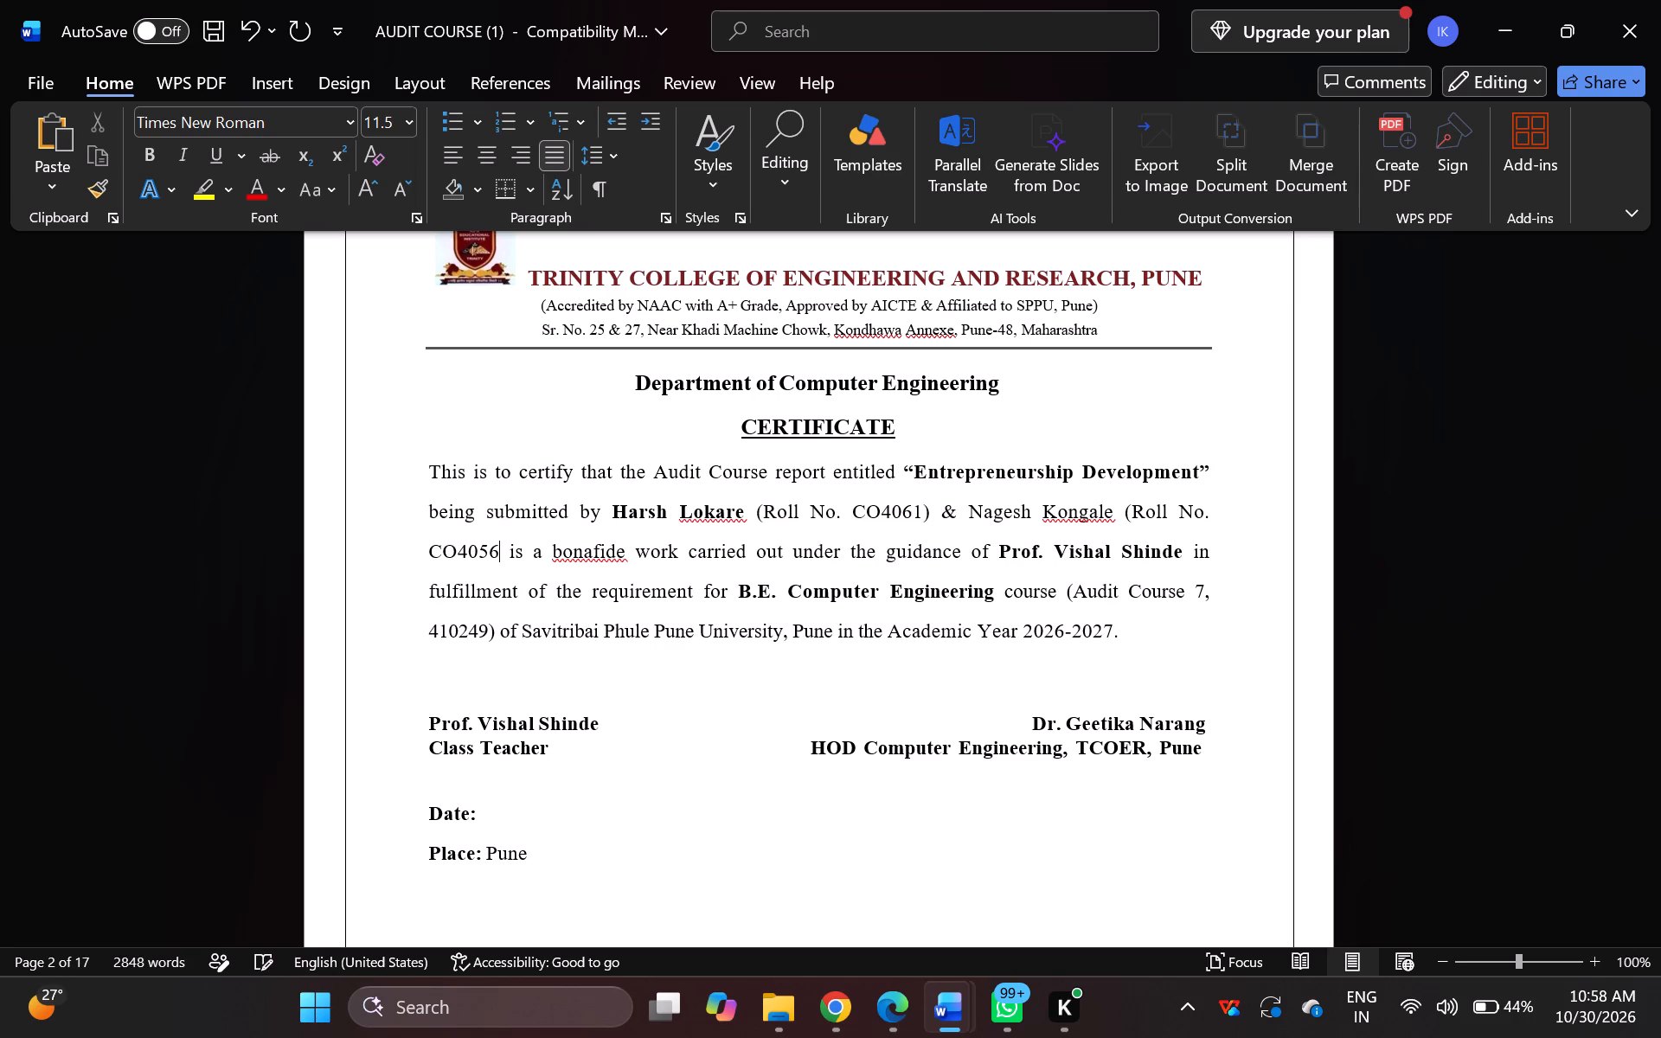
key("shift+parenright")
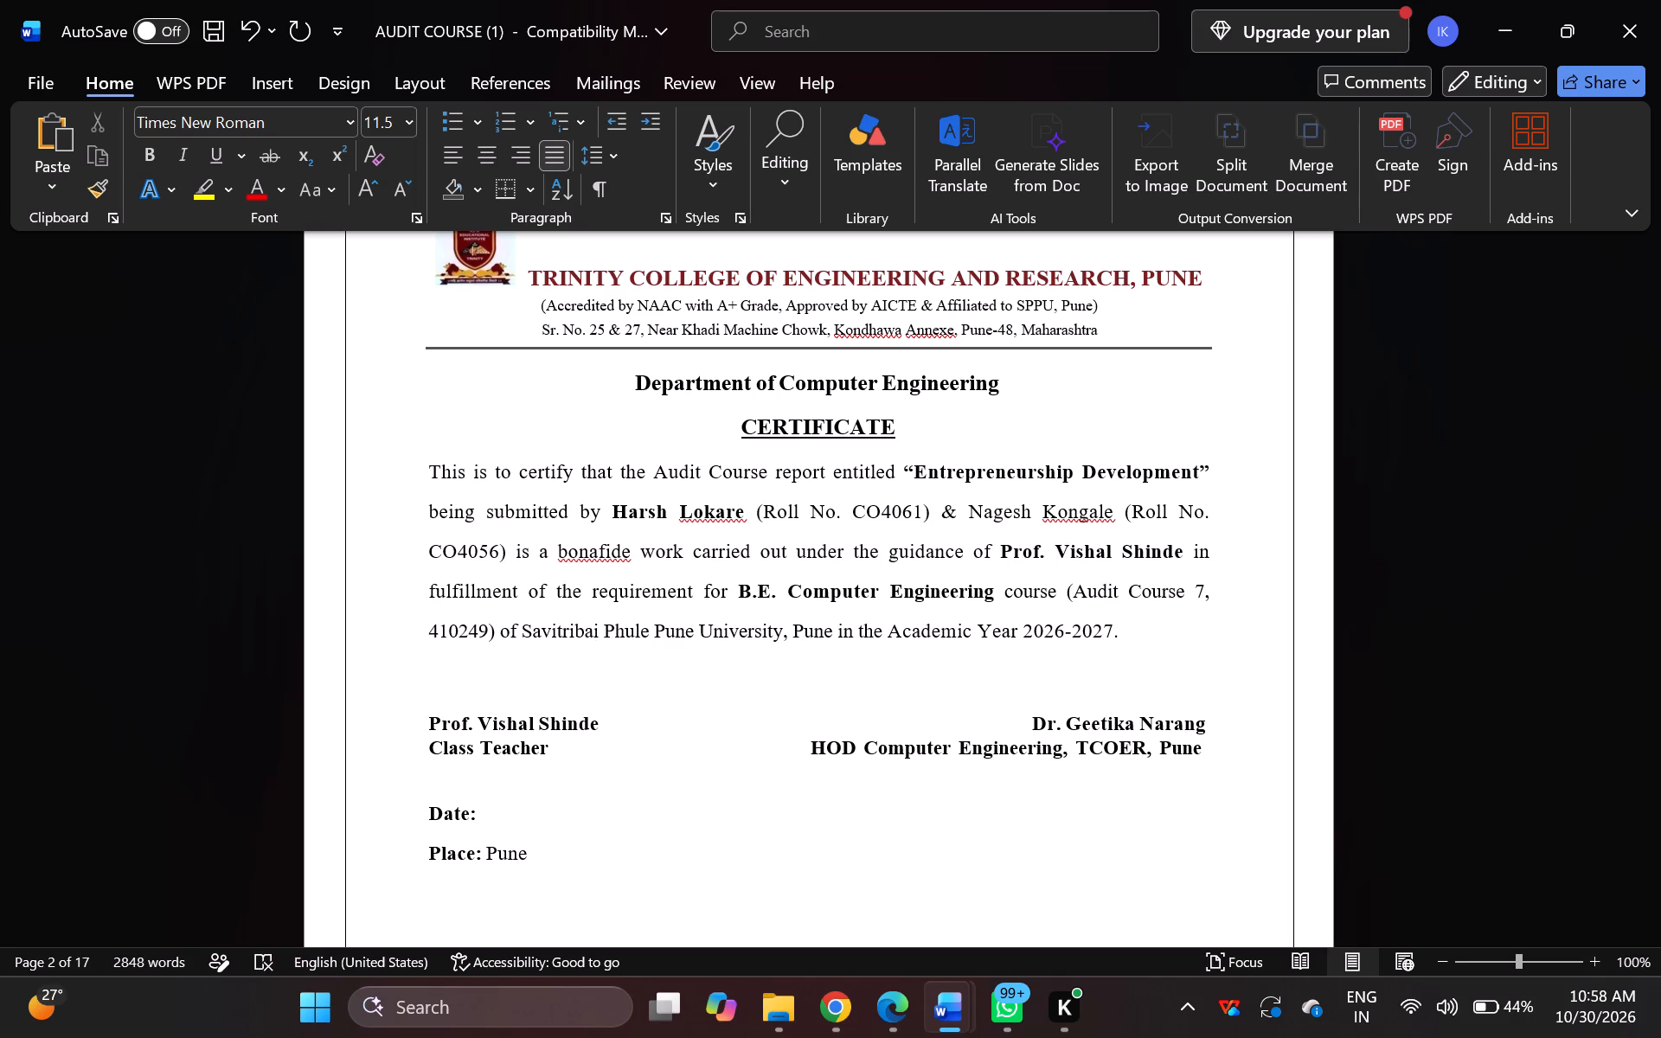
Make the second student's name in the certificate paragraph bold.
left_click_drag(965, 508, 1059, 516)
left_click_drag(1059, 516, 1122, 514)
left_click(1137, 463)
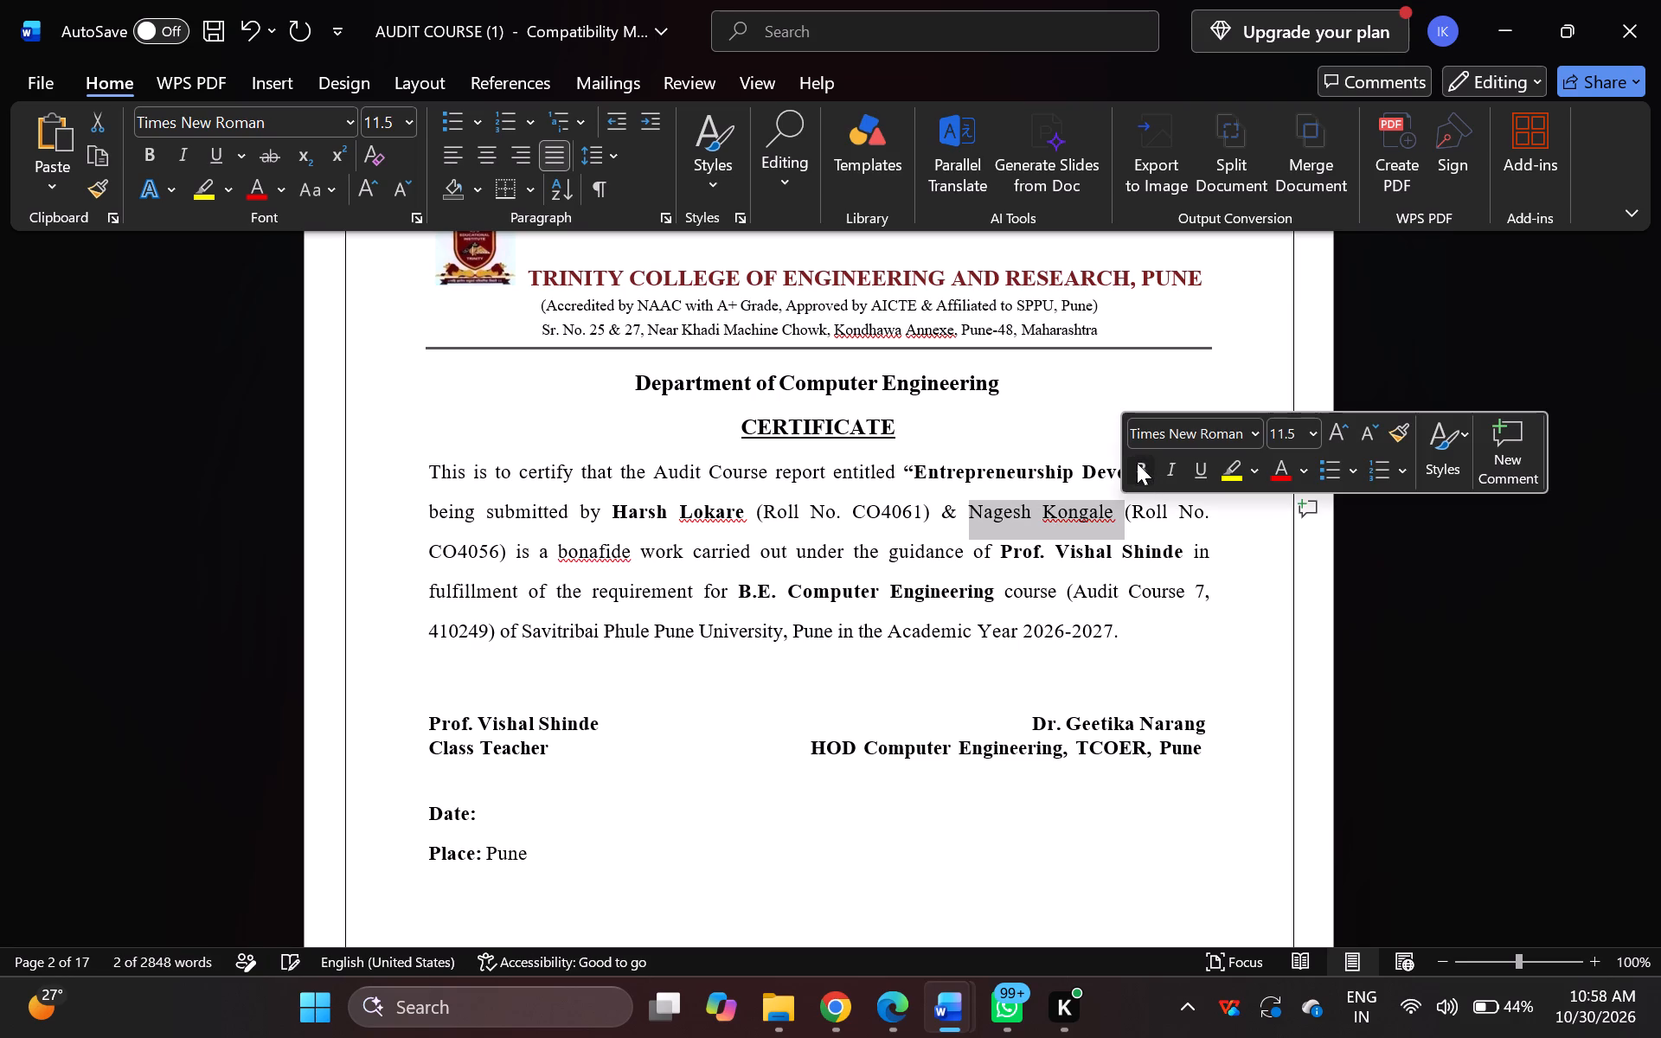
left_click(1237, 650)
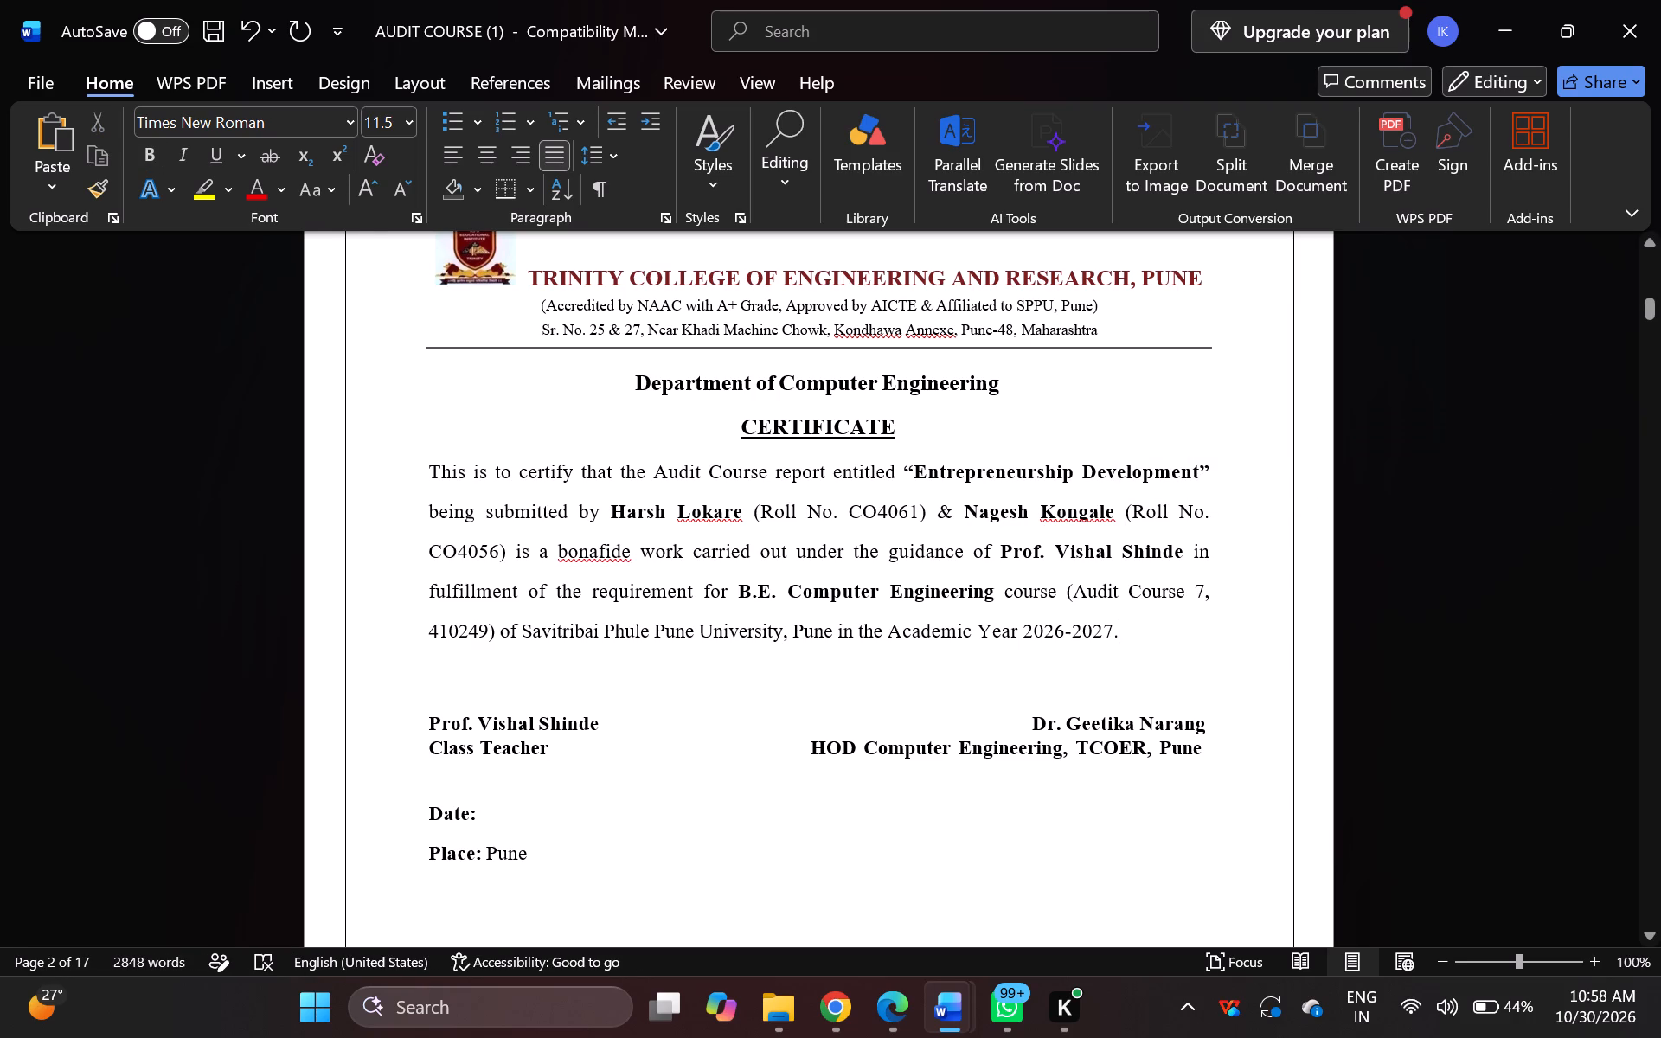
Copy the name and roll number block under the acknowledgement and add a new line below it.
scroll(1234, 629, "down", 5)
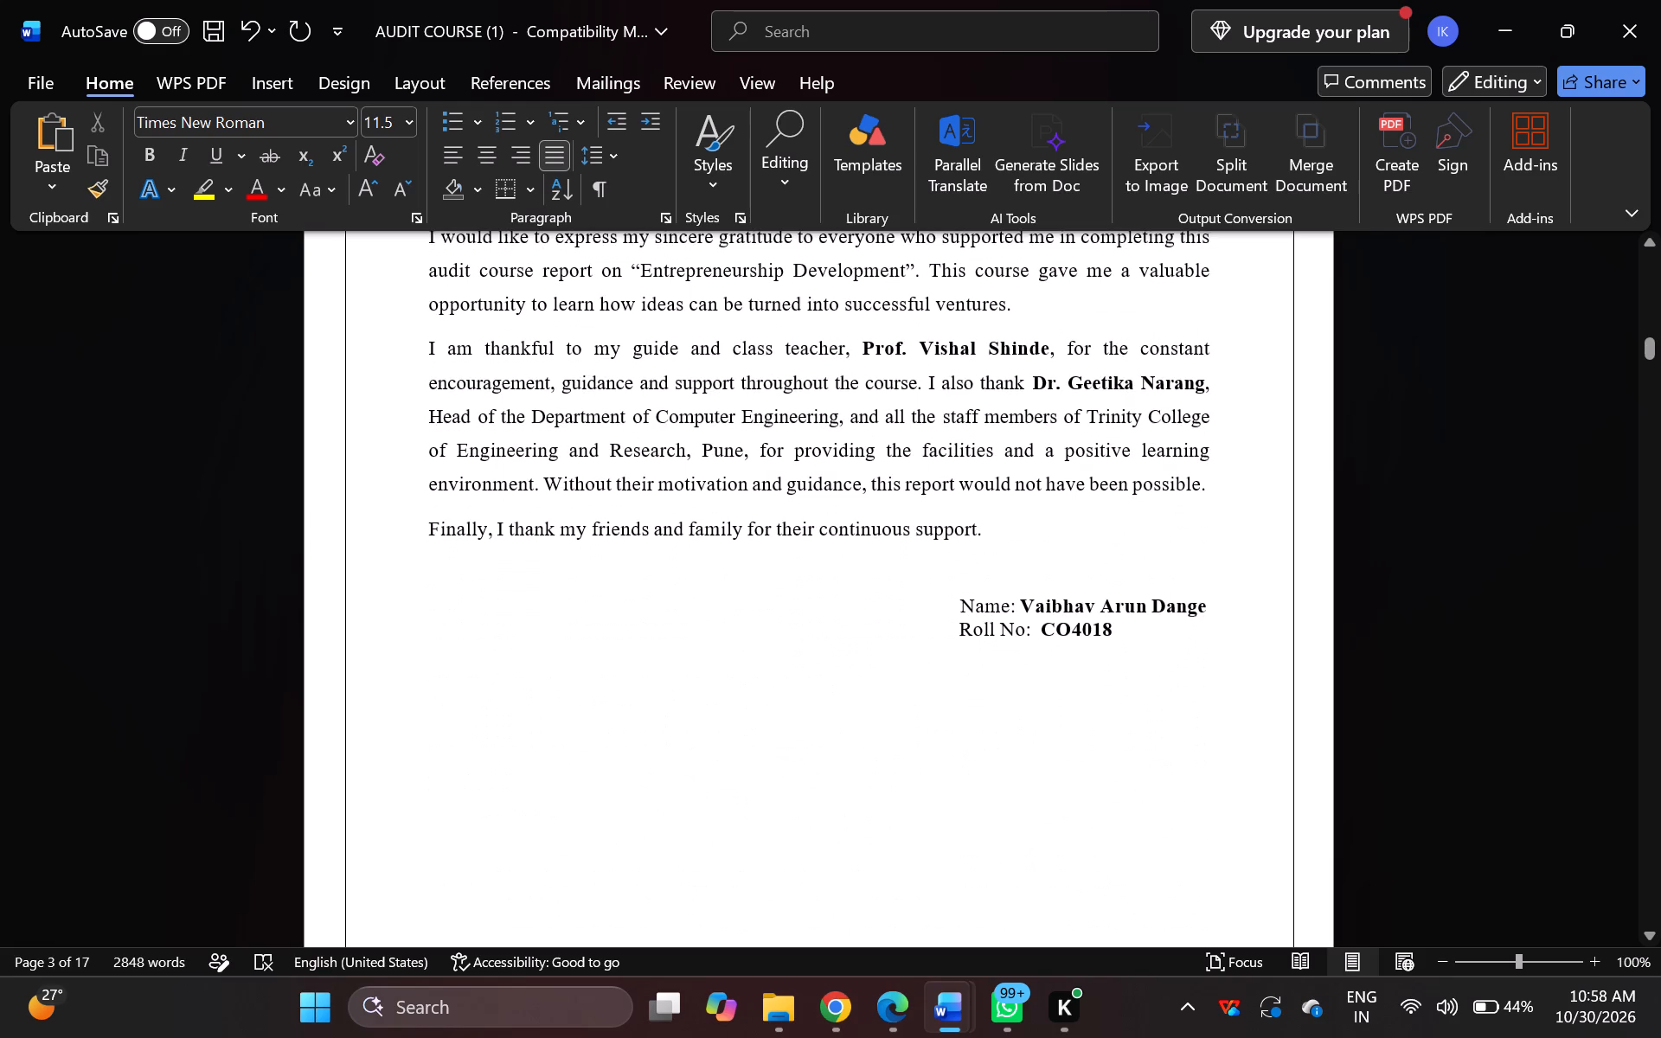
scroll(1234, 629, "up", 1)
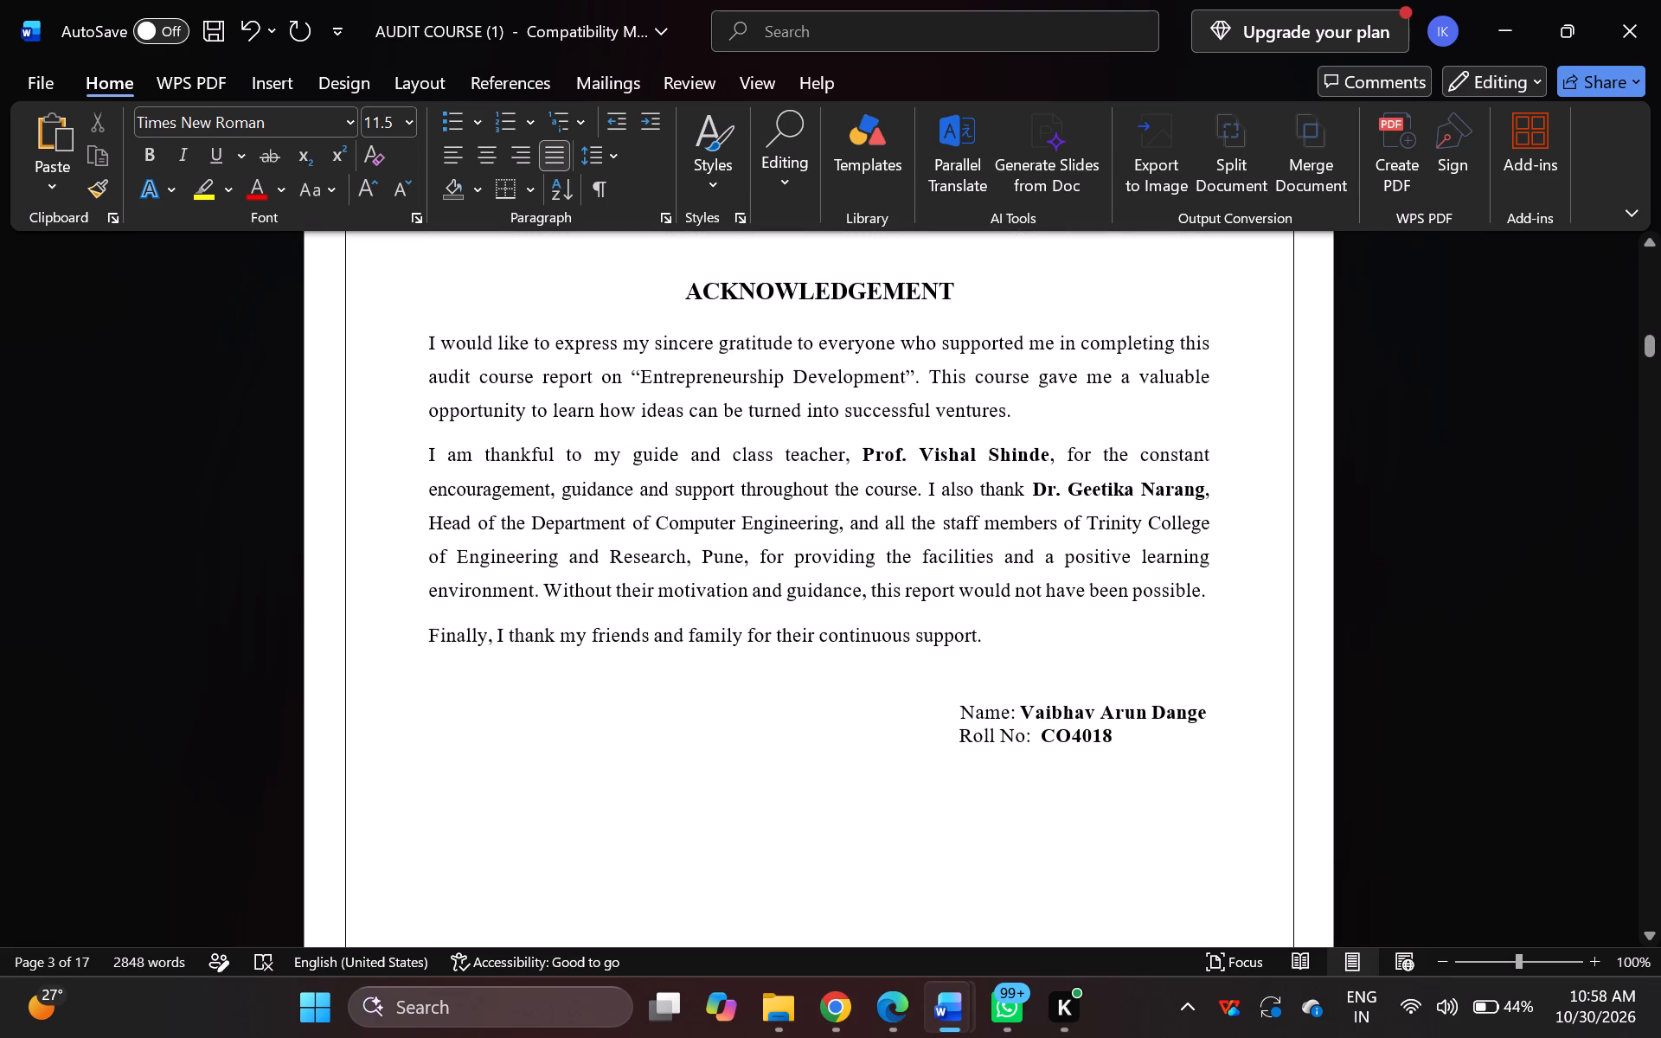
left_click_drag(1115, 732, 948, 703)
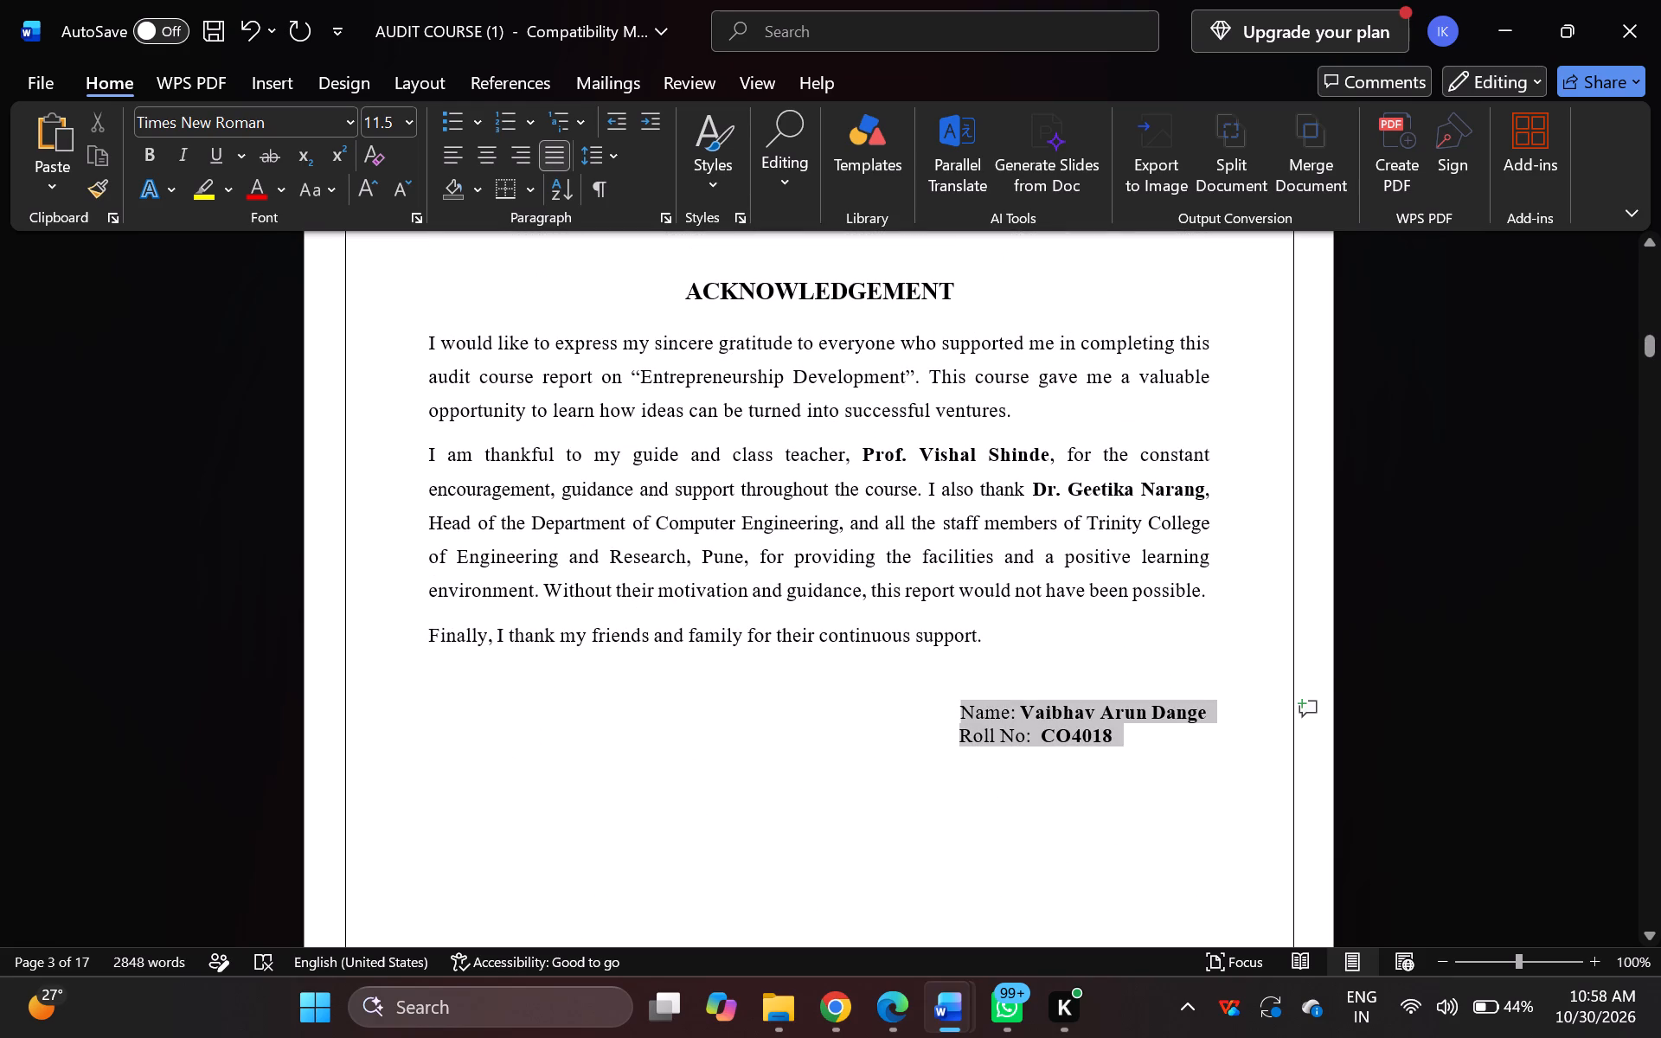
left_click_drag(948, 703, 949, 702)
key("ctrl+c")
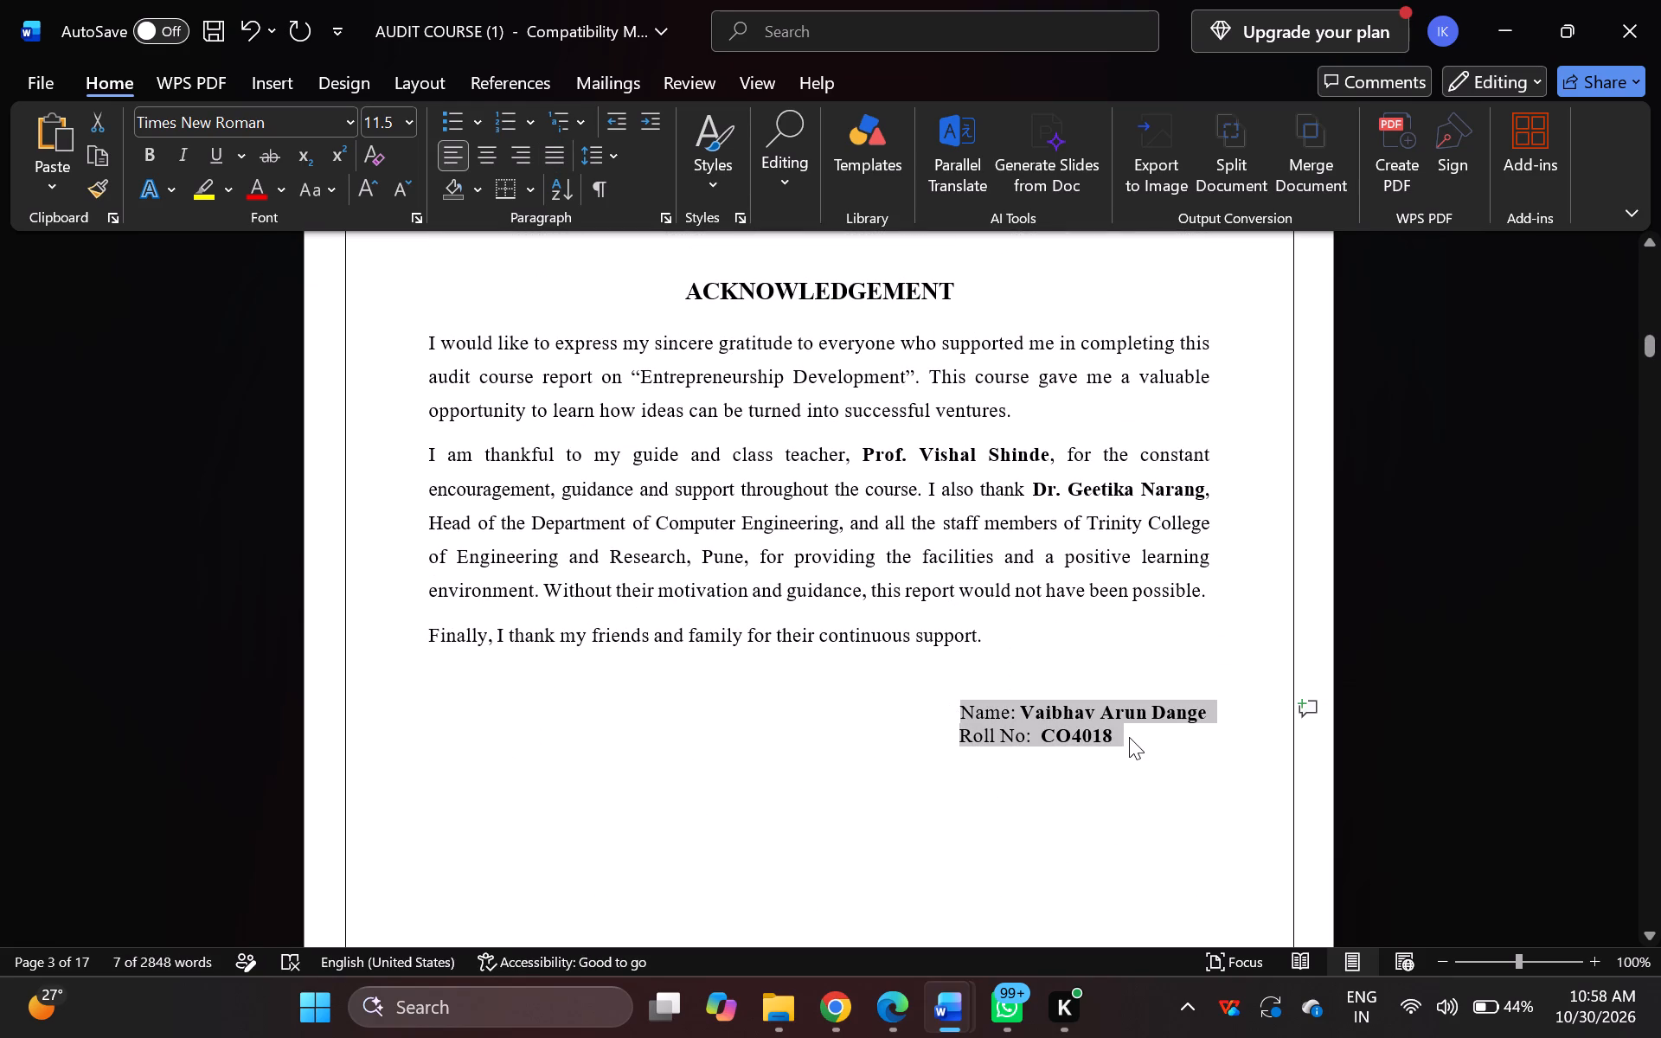
left_click(1129, 737)
left_click(1129, 737)
key("Return")
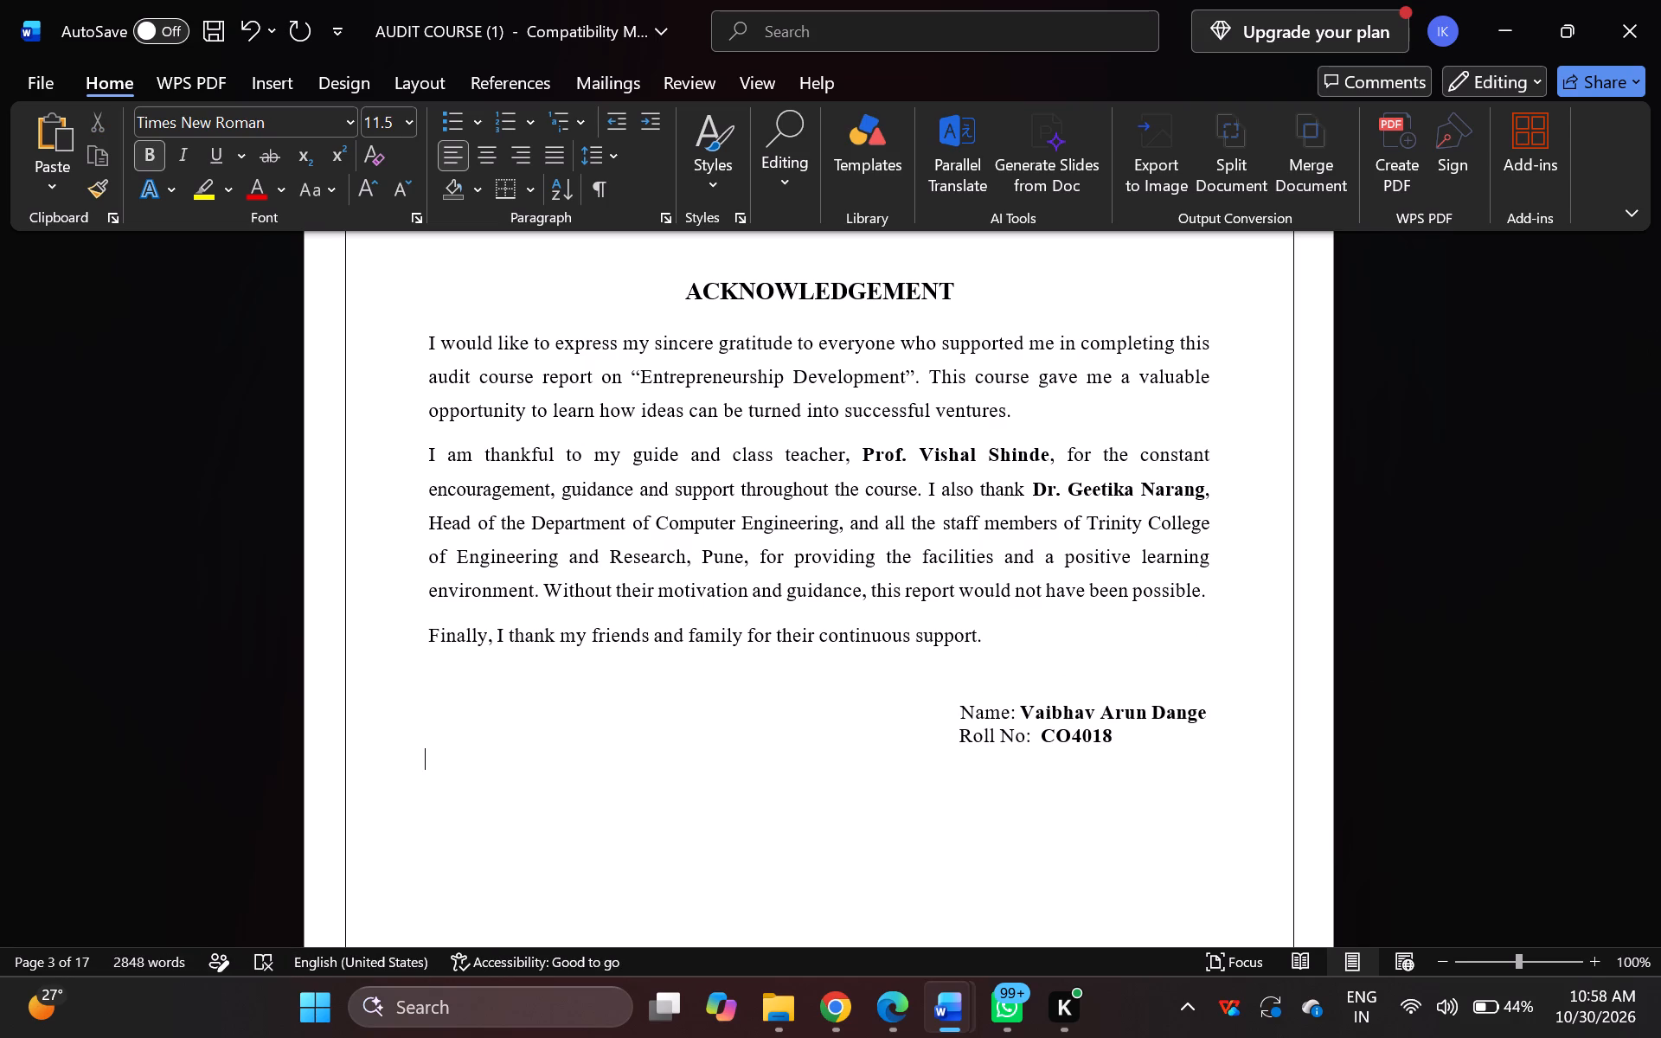
Change the old roll number under the acknowledgement to the first student's roll number.
left_click(1129, 737)
key("BackSpace")
key("BackSpace")
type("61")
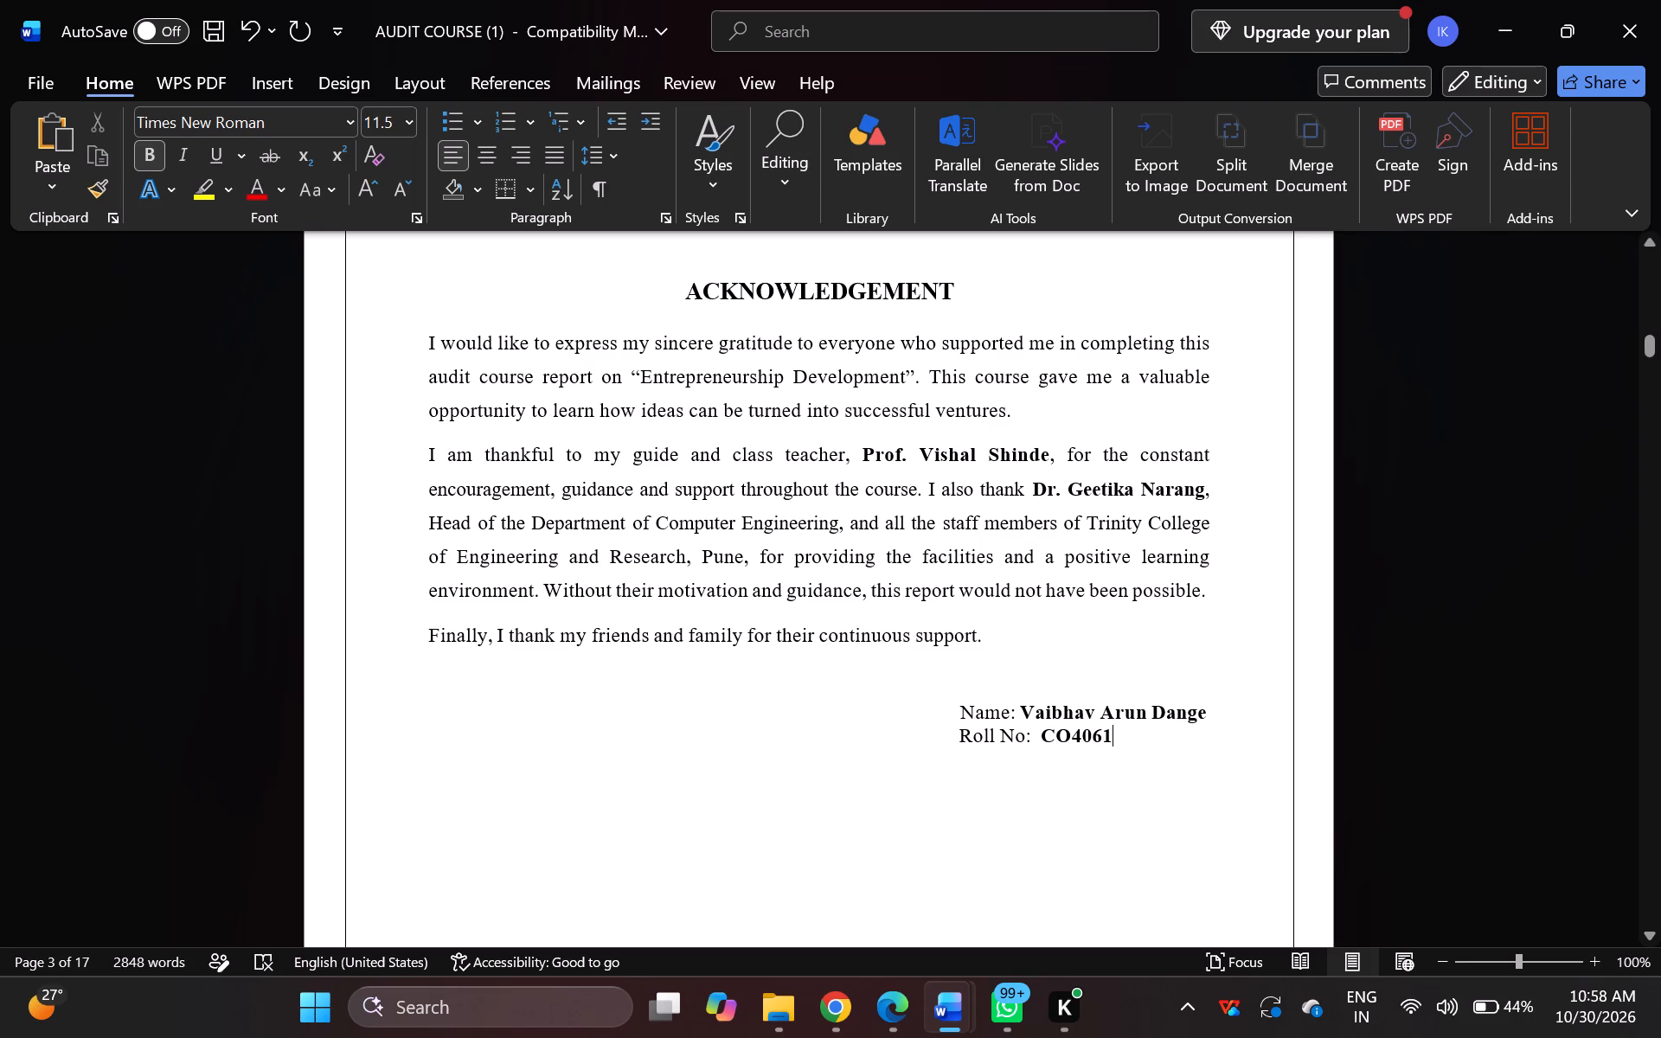
Replace the old student's full name under the acknowledgement with the first student's first name.
left_click(1212, 720)
key("BackSpace")
key("BackSpace")
key("BackSpace")
key("BackSpace")
key("BackSpace")
key("BackSpace")
key("BackSpace")
key("BackSpace")
key("BackSpace")
key("BackSpace")
key("BackSpace")
key("BackSpace")
key("BackSpace")
key("BackSpace")
key("BackSpace")
key("BackSpace")
key("BackSpace")
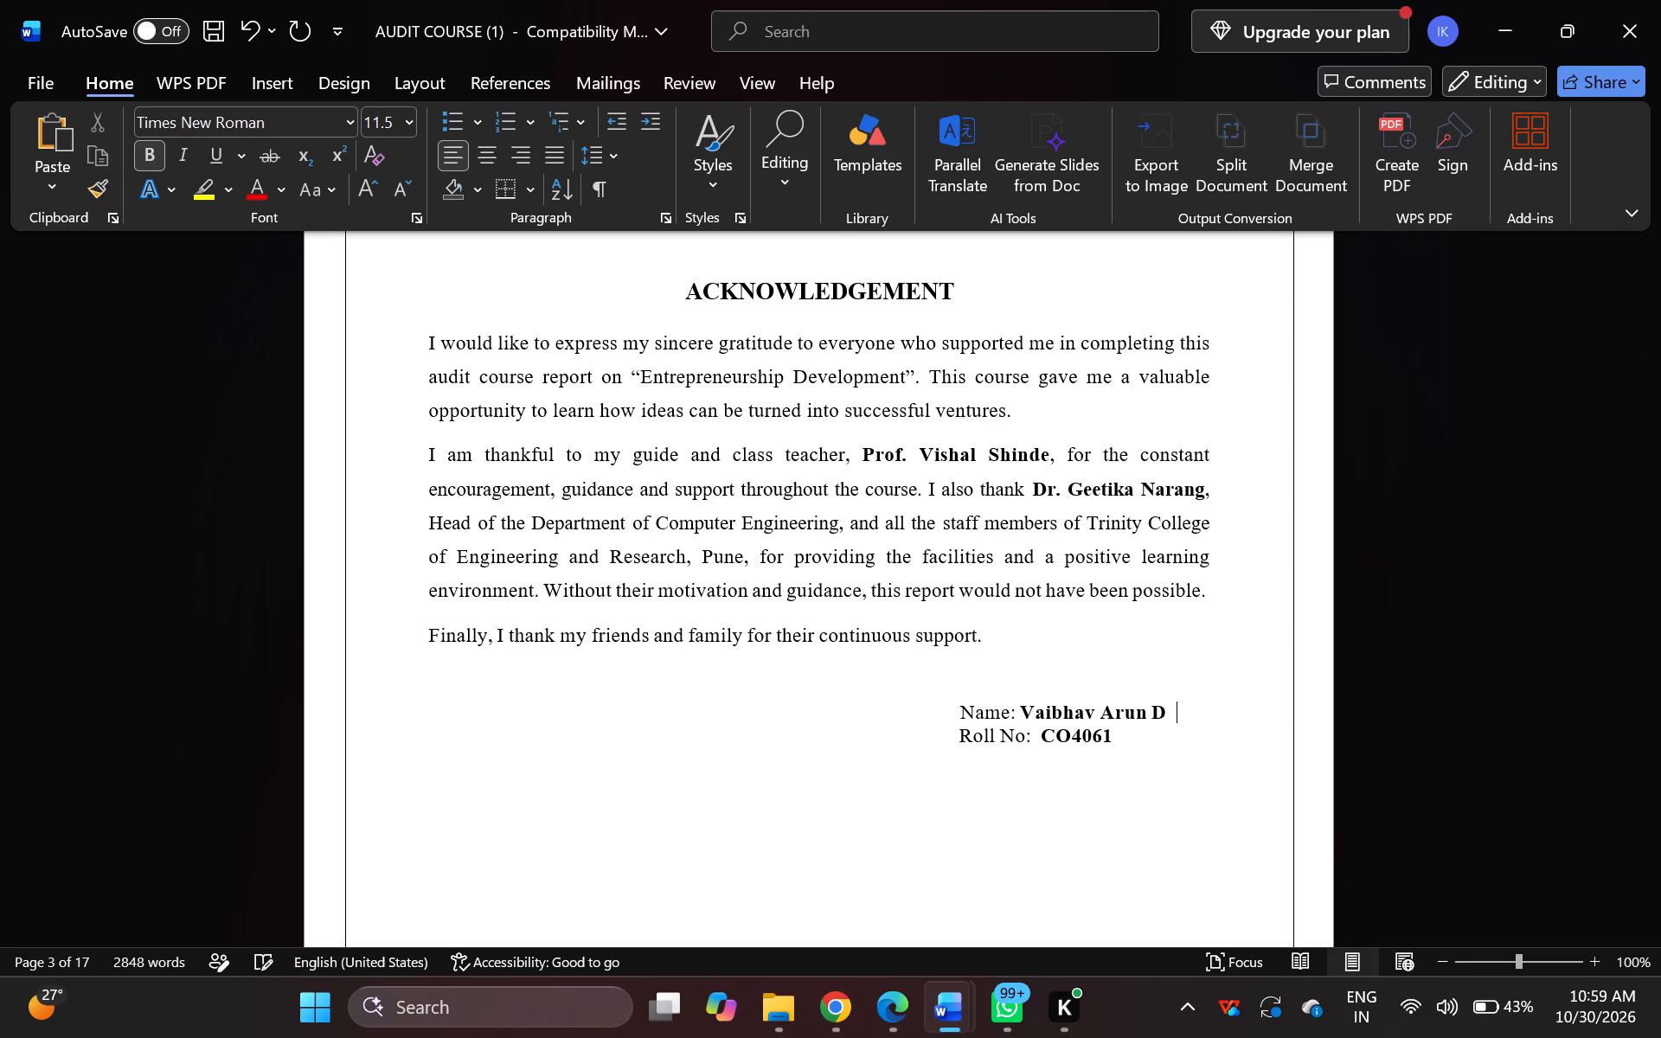
key("BackSpace")
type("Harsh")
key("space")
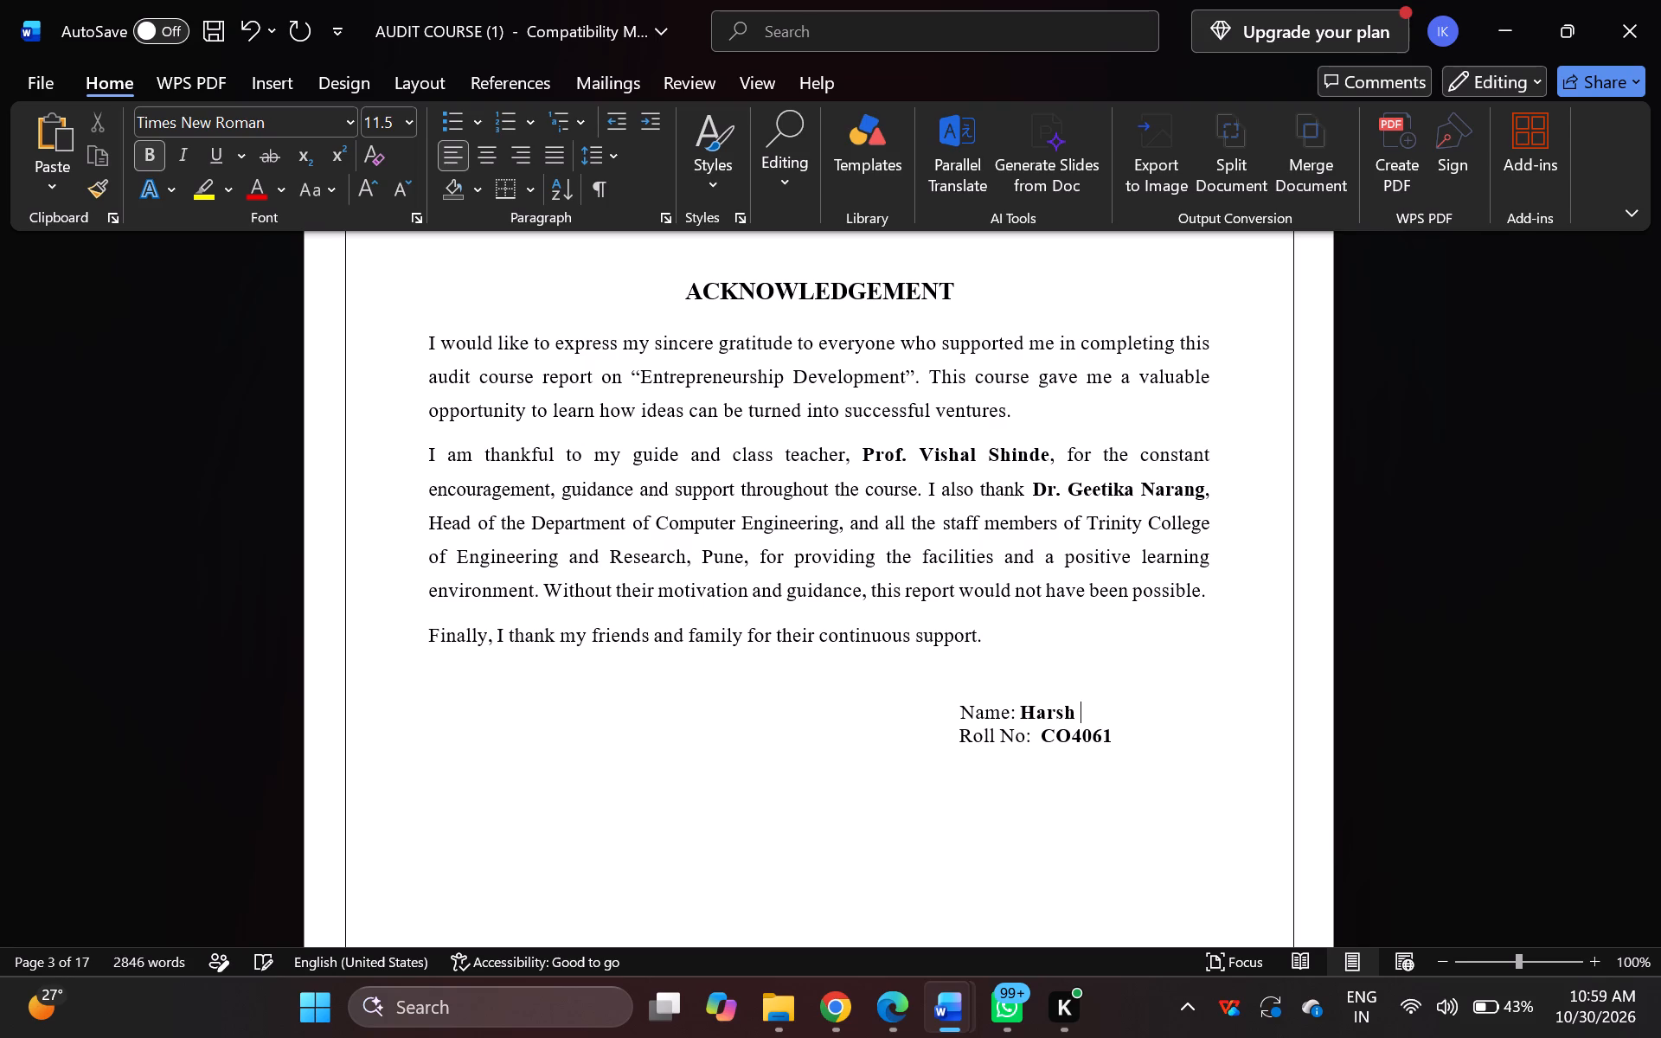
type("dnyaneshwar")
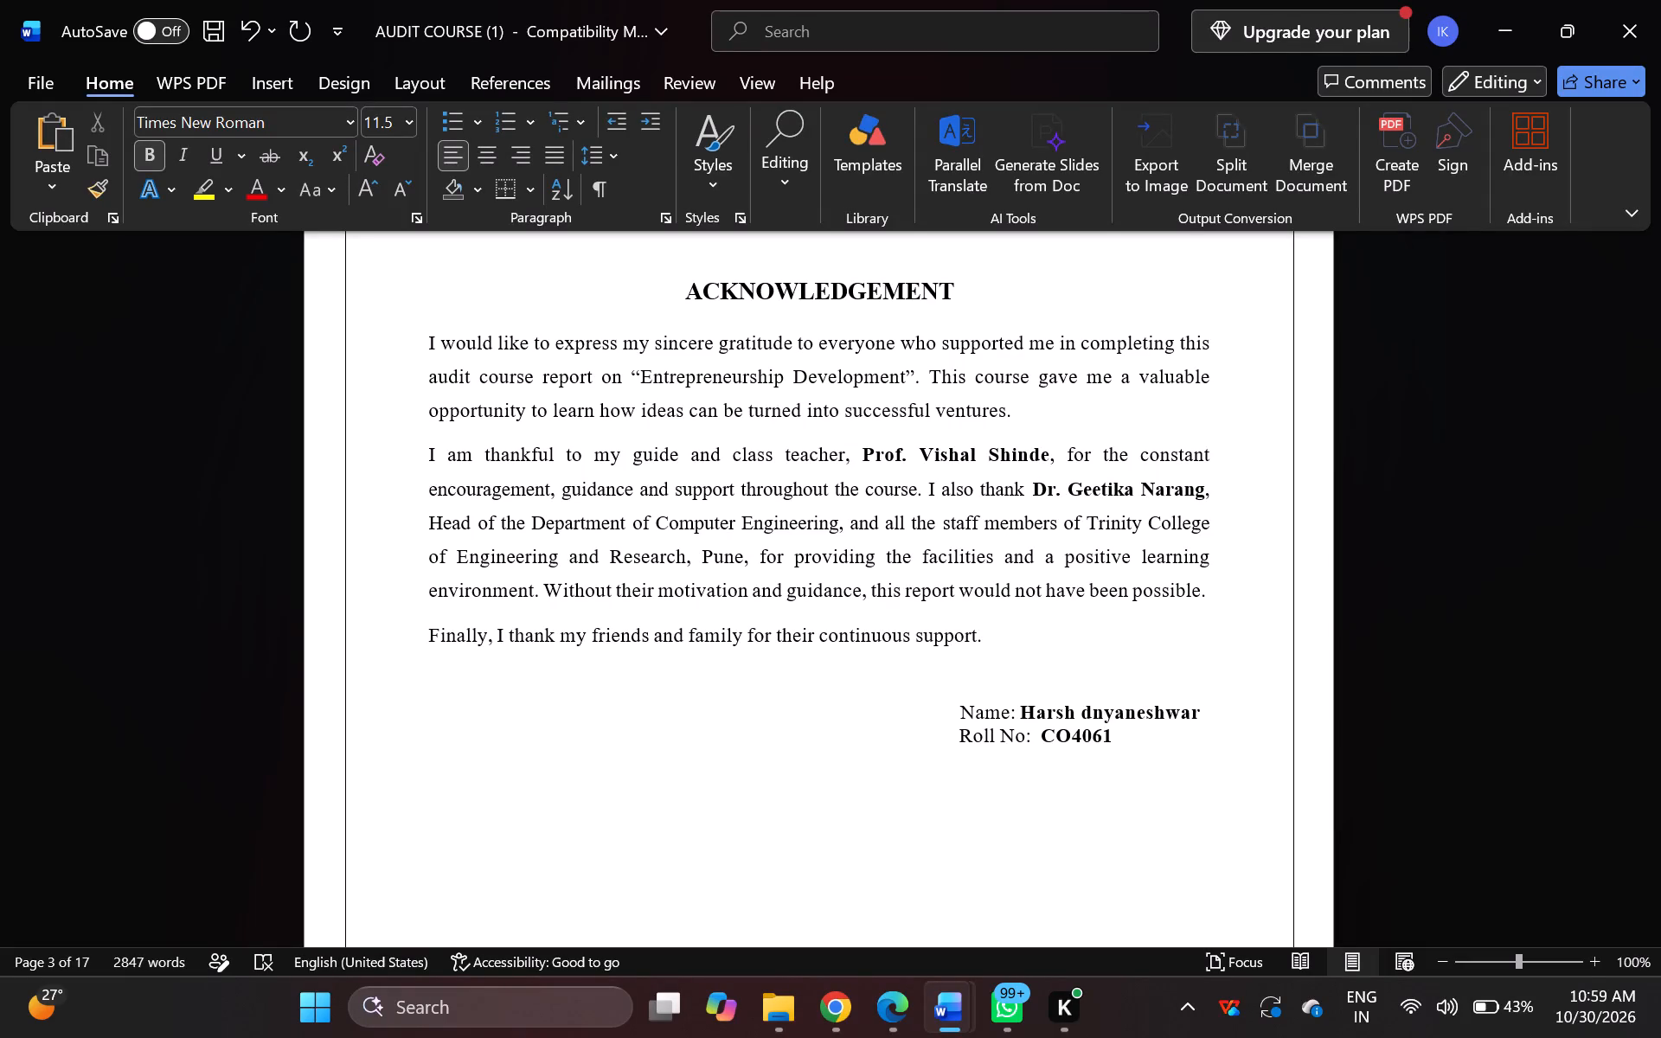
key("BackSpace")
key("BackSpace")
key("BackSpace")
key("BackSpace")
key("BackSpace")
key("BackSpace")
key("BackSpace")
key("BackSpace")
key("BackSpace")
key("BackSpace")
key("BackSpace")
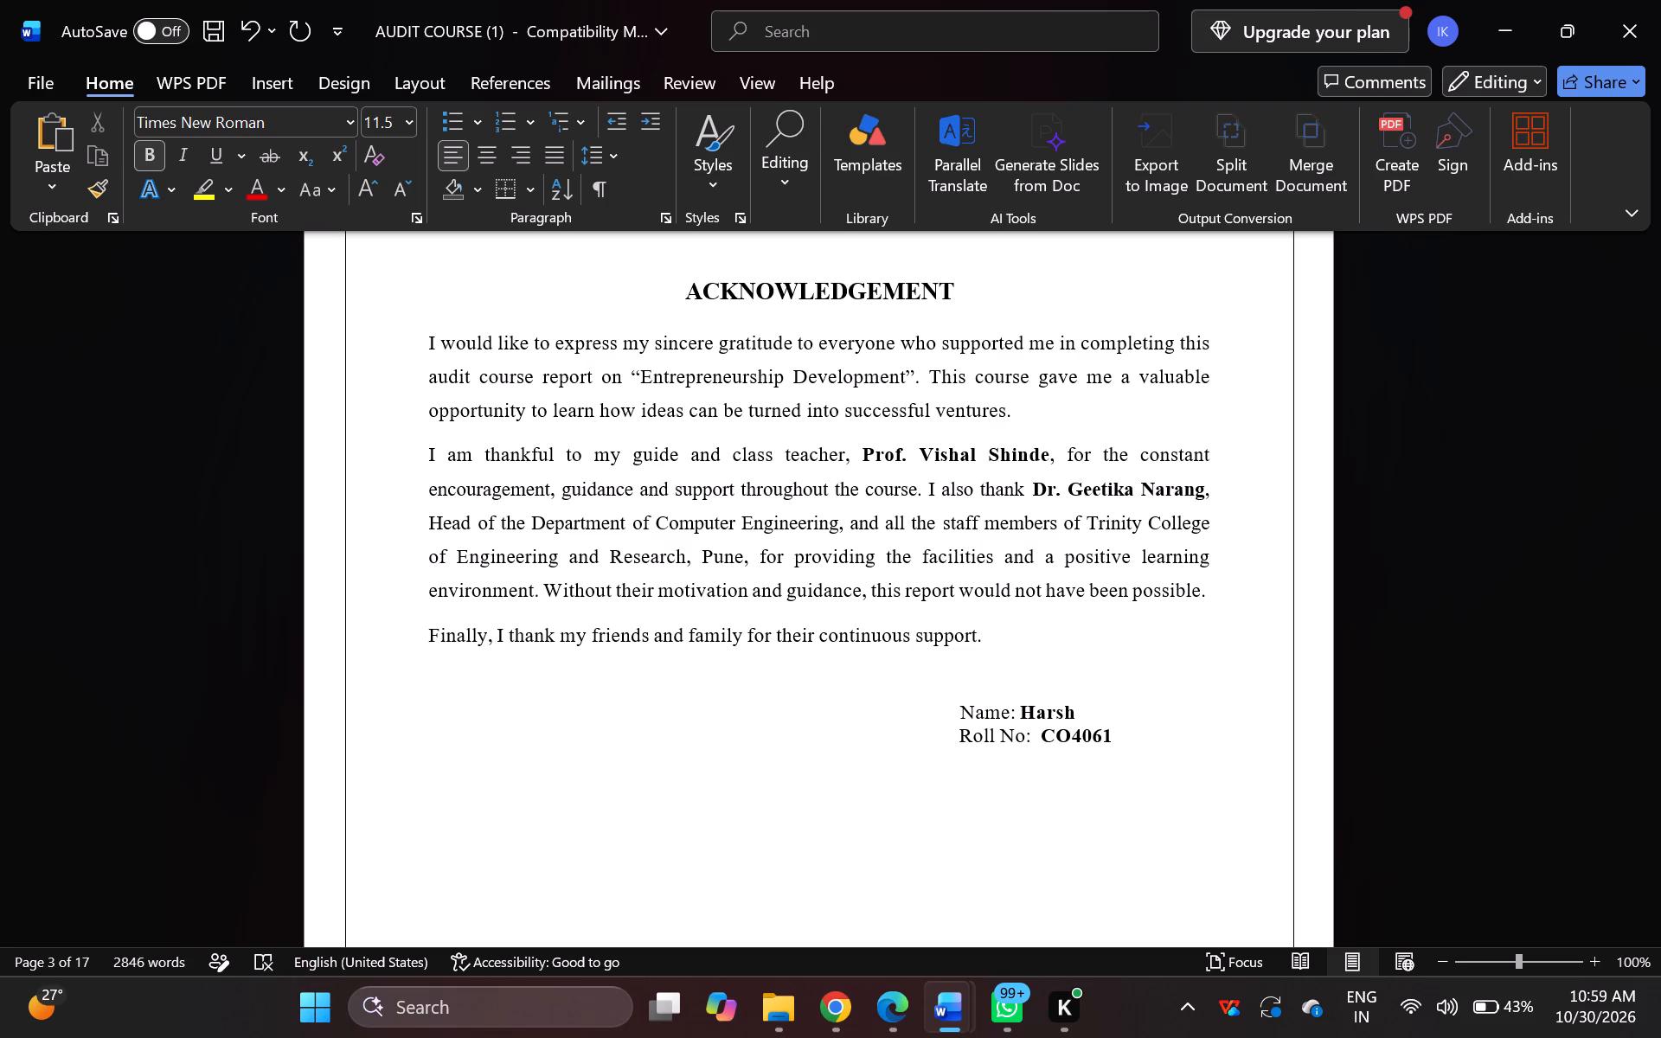
Add the first student's surname after the first name under the acknowledgement.
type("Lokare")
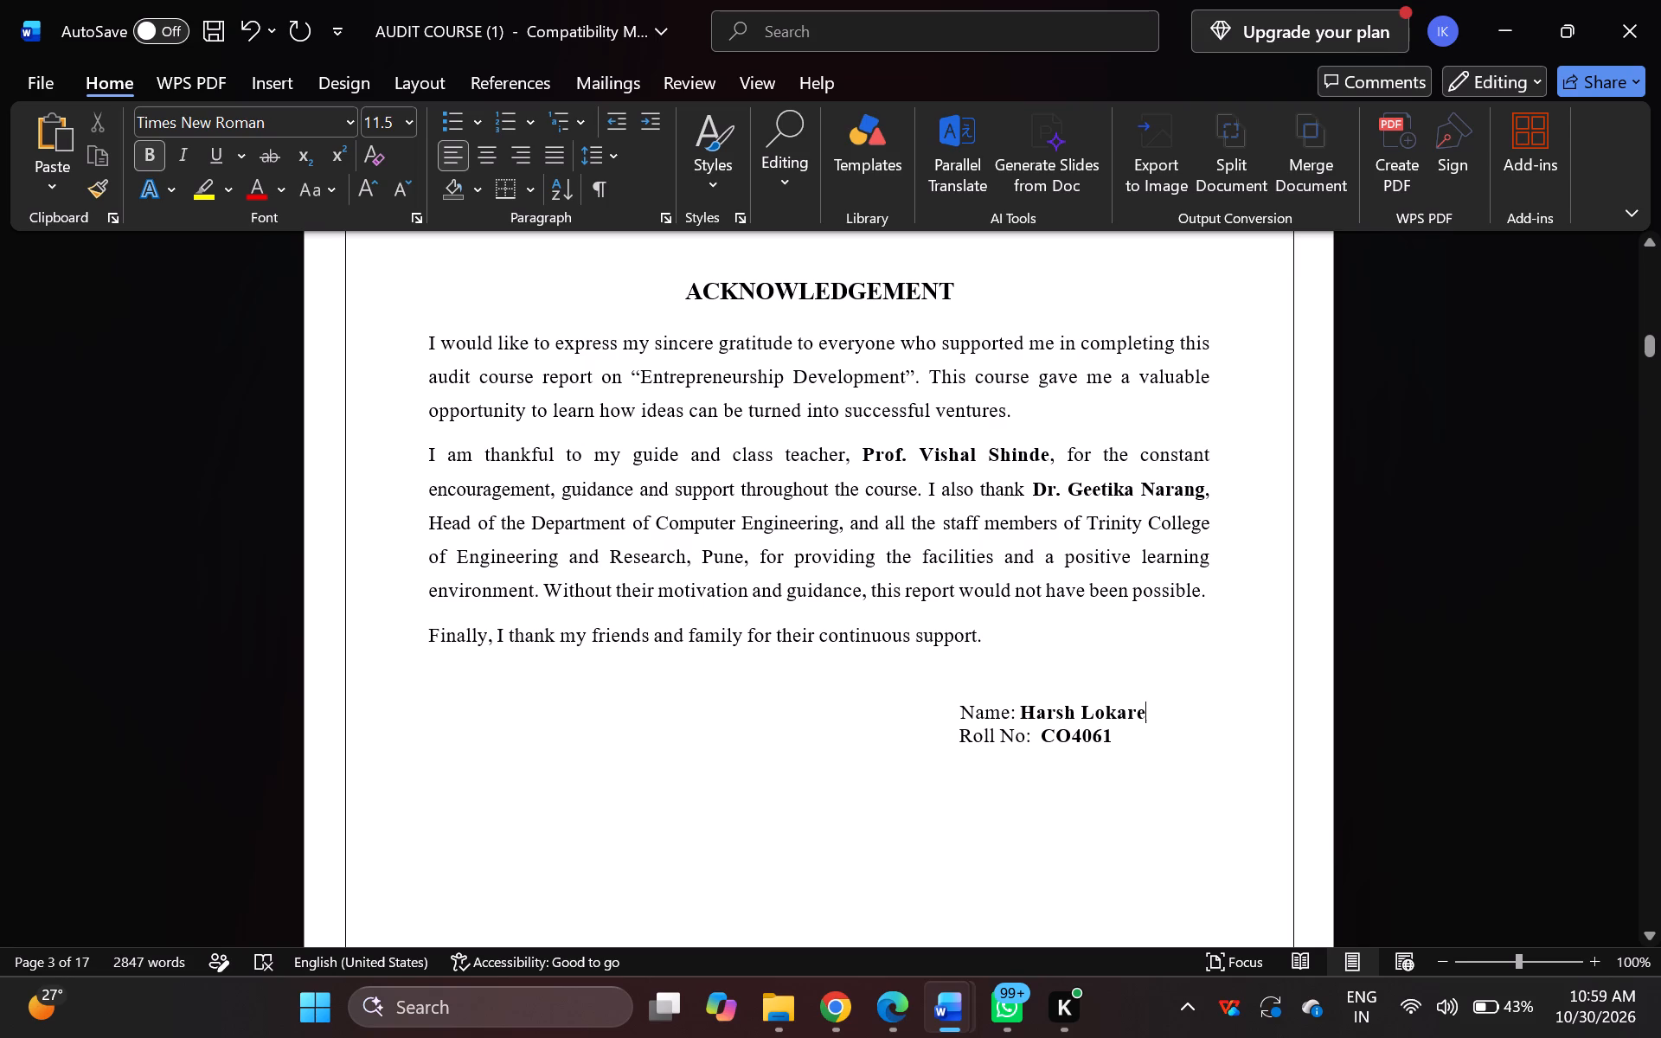
left_click(1140, 745)
left_click(1164, 721)
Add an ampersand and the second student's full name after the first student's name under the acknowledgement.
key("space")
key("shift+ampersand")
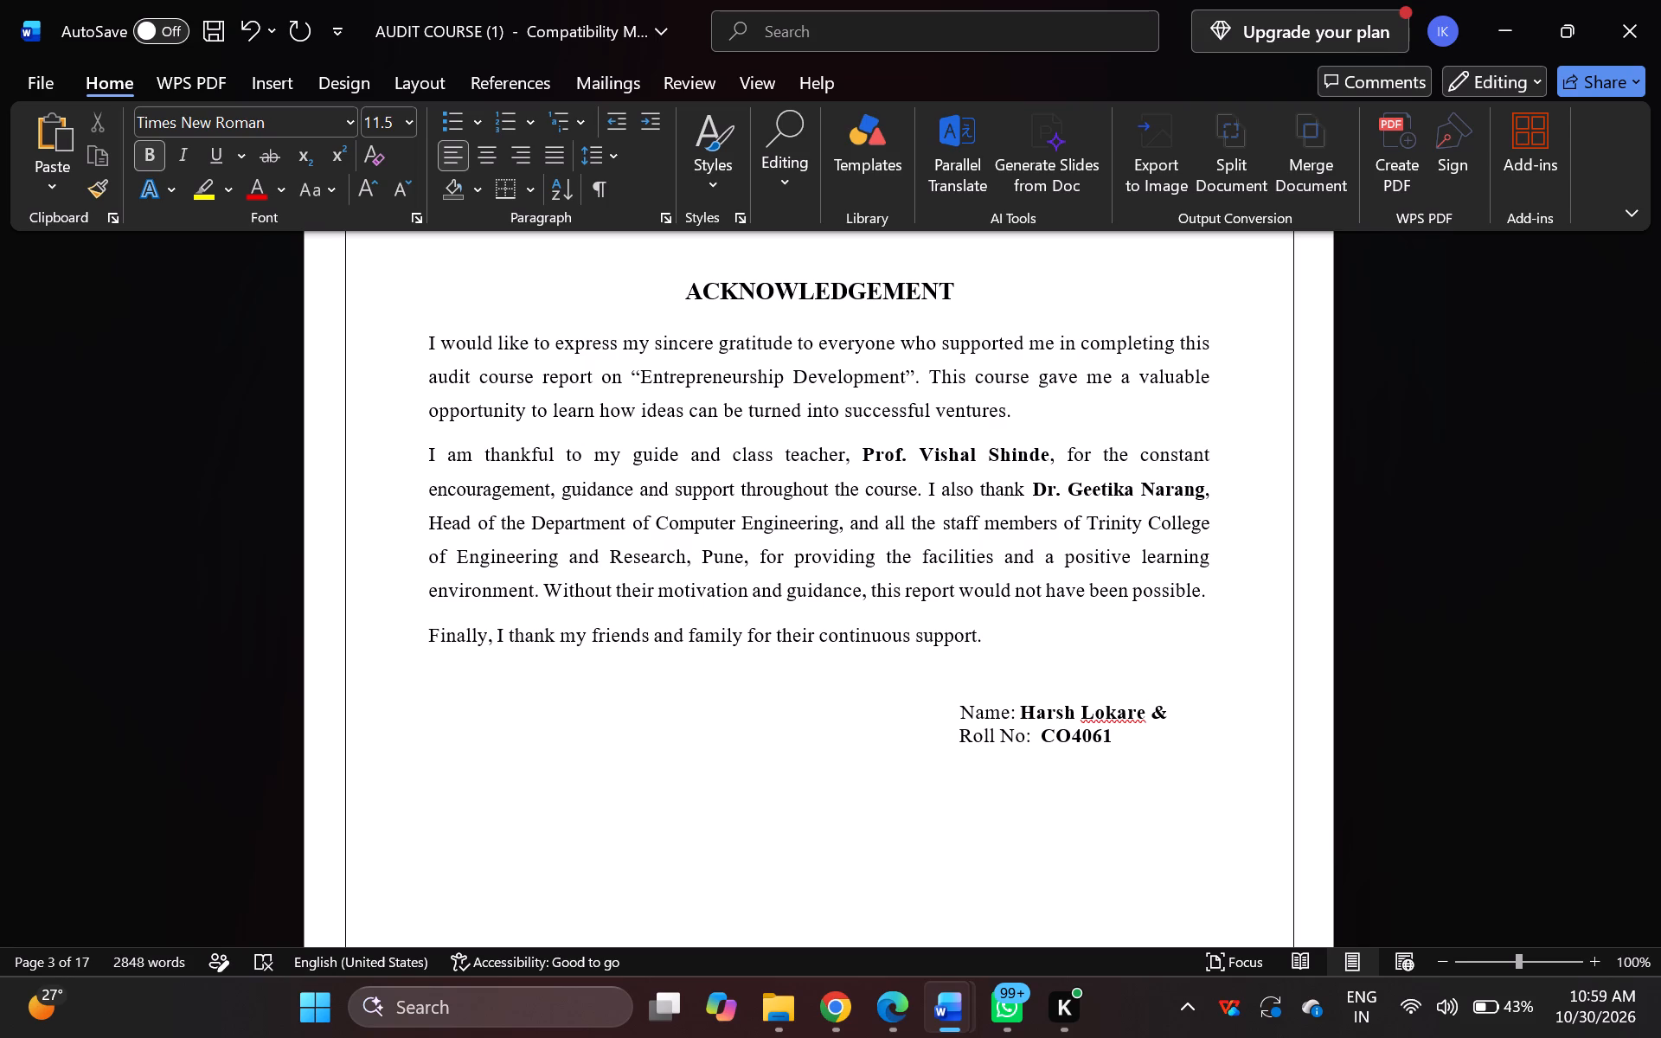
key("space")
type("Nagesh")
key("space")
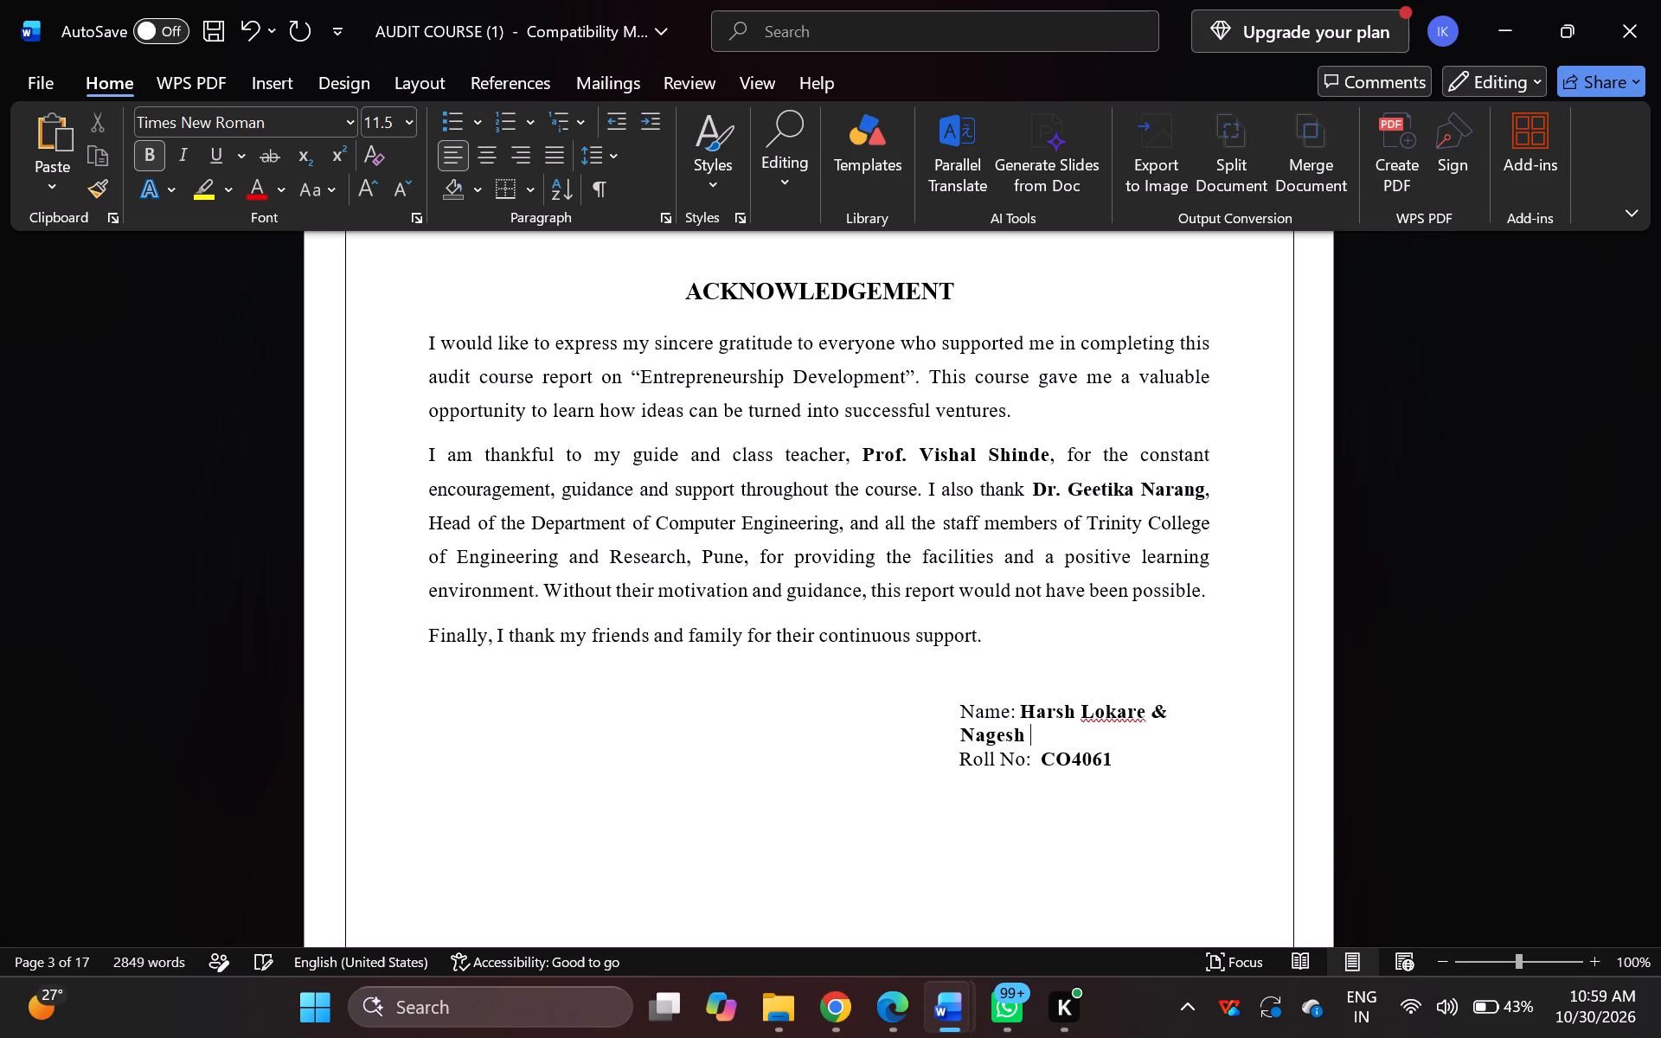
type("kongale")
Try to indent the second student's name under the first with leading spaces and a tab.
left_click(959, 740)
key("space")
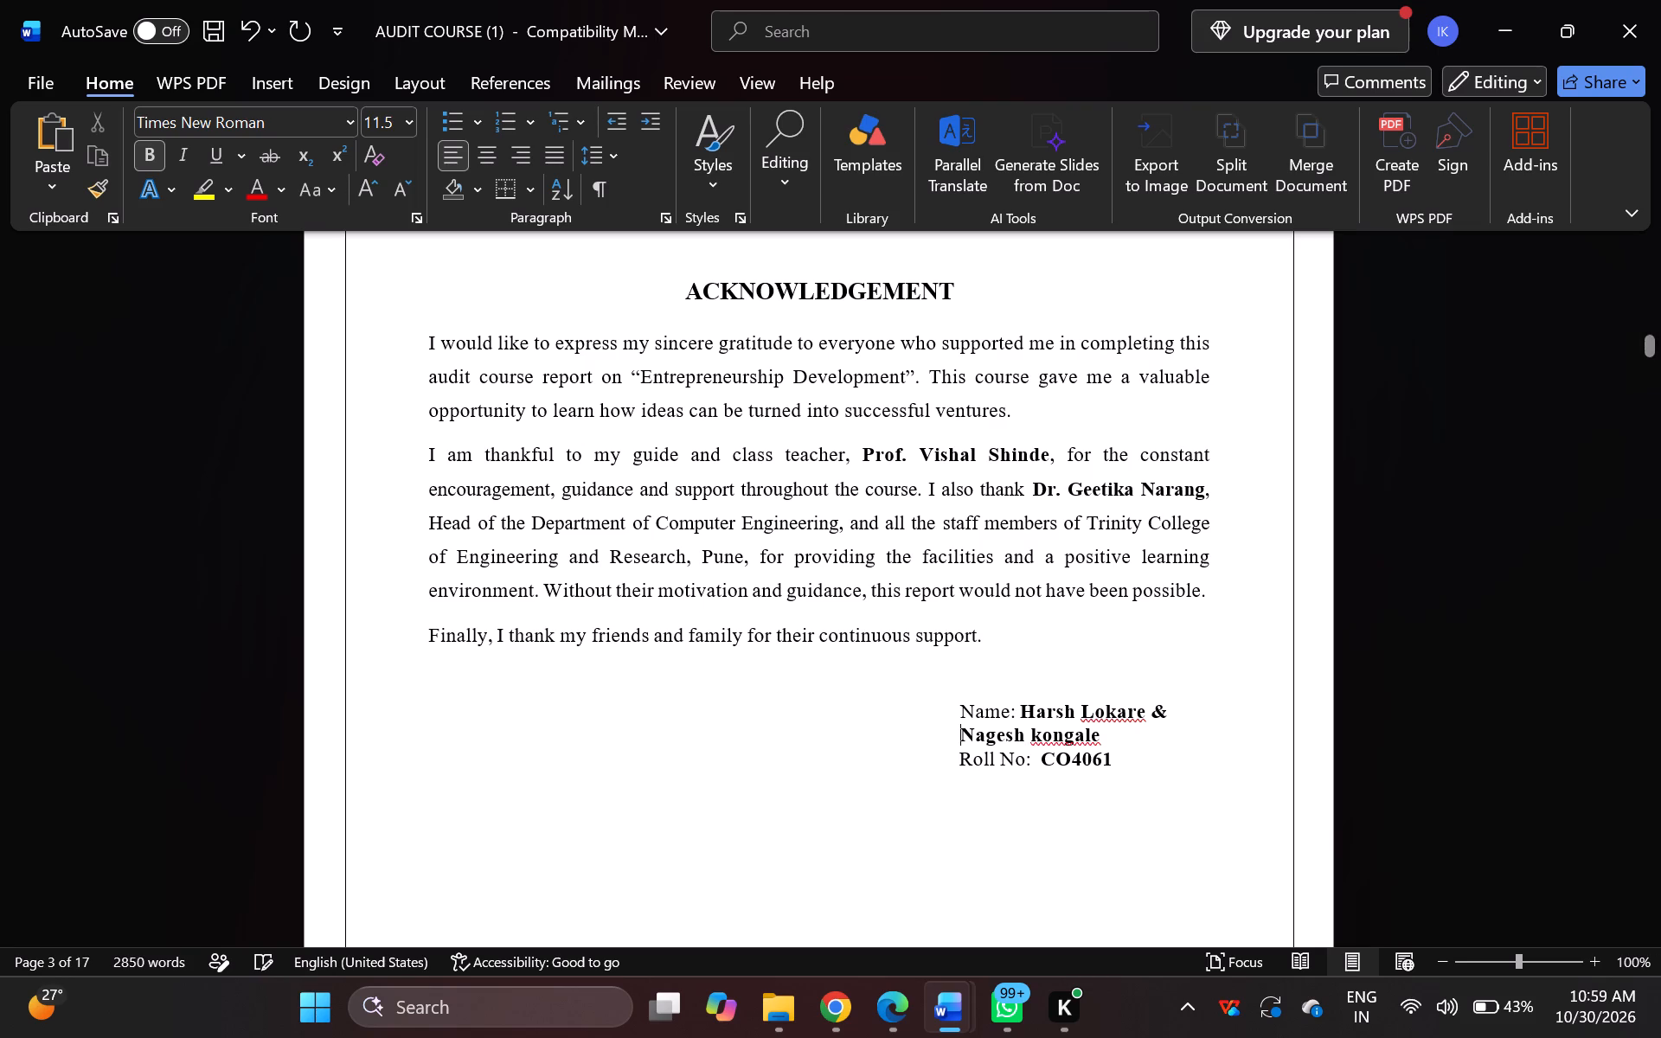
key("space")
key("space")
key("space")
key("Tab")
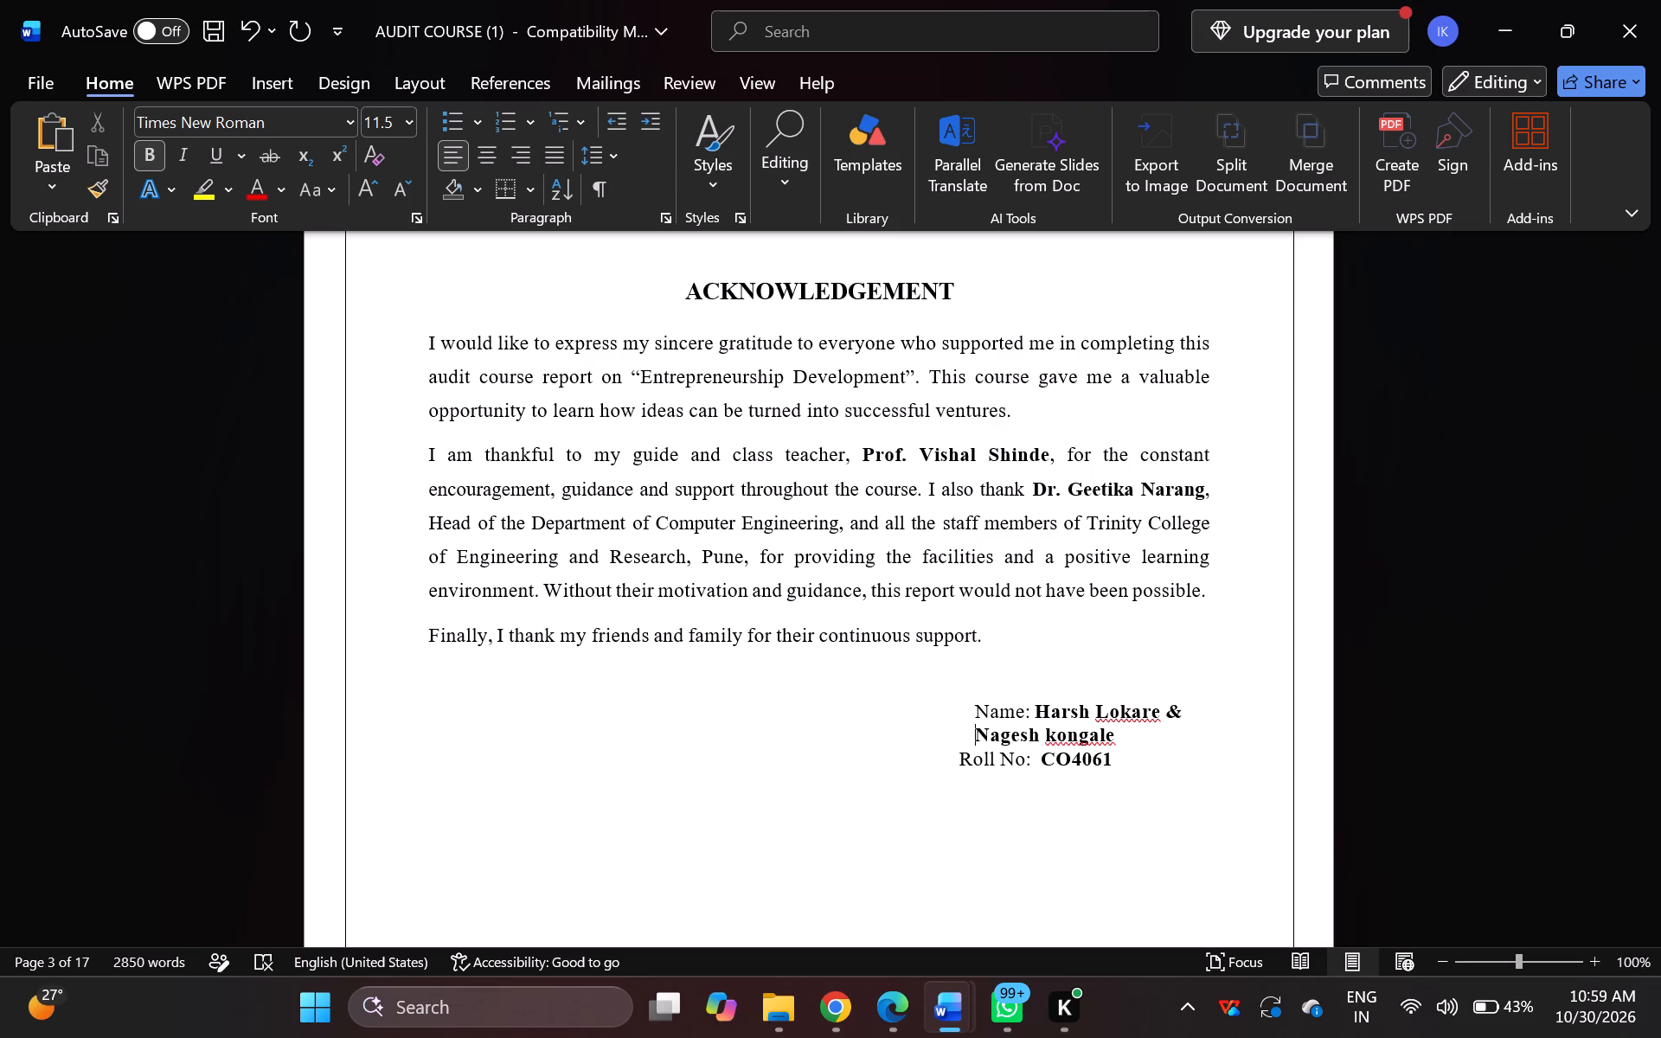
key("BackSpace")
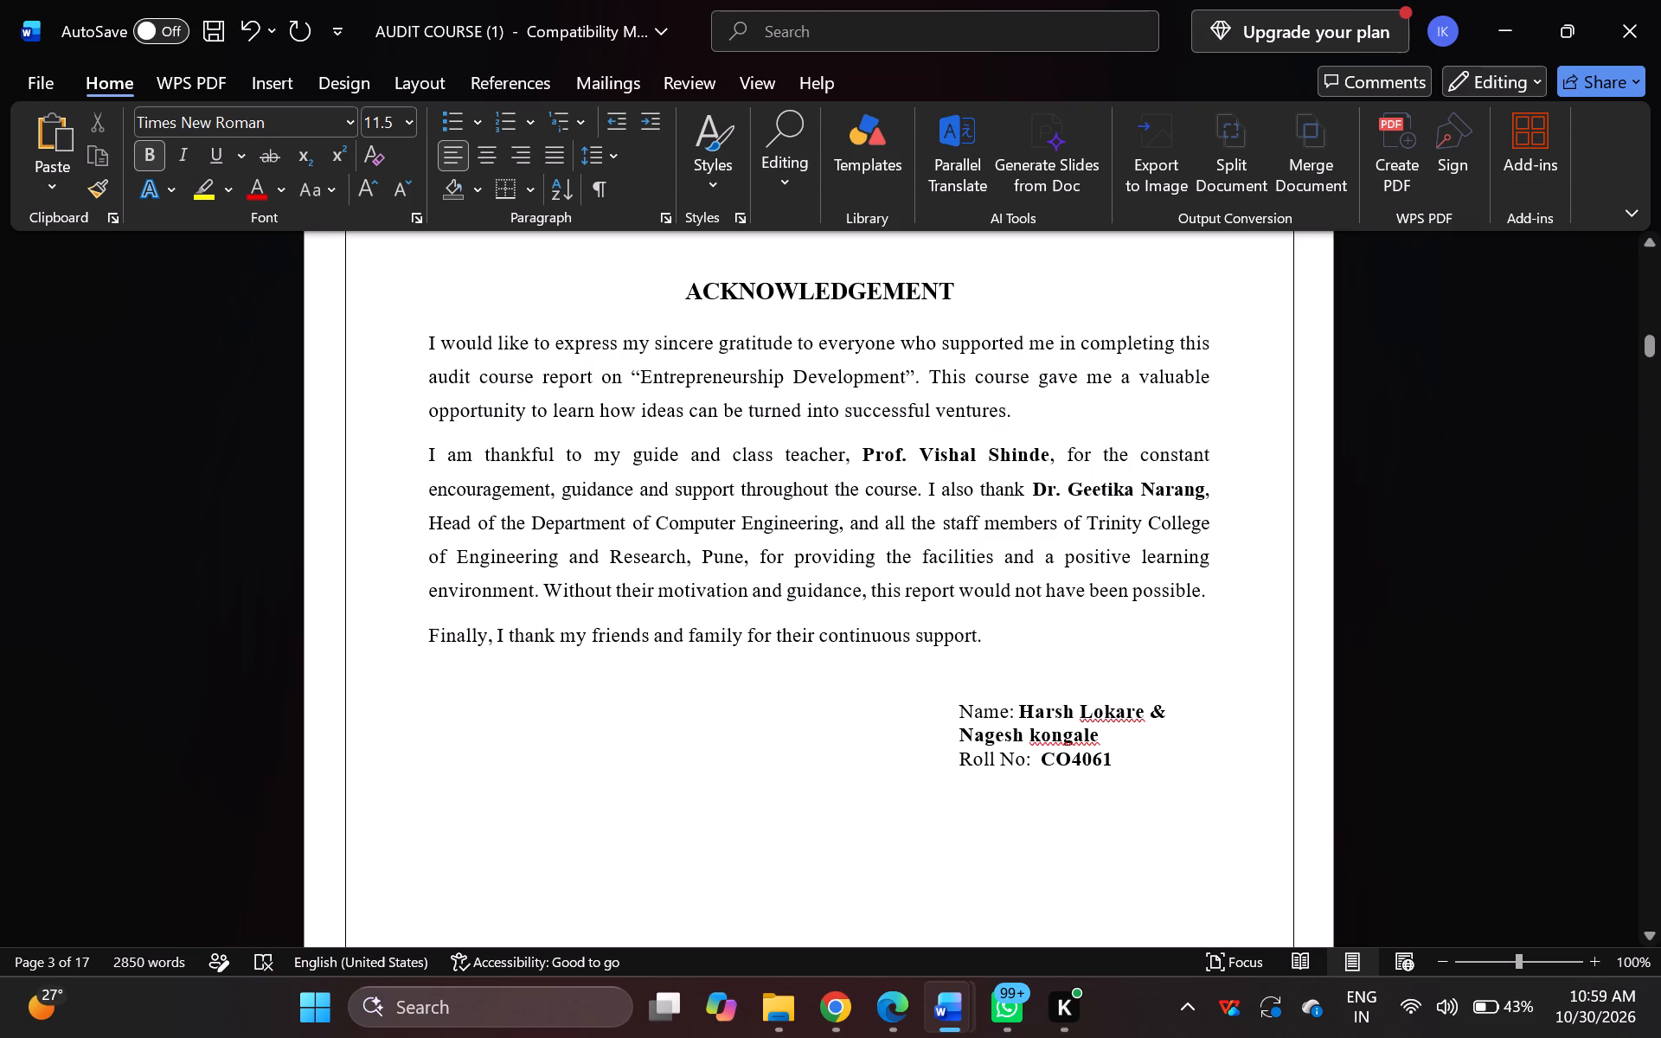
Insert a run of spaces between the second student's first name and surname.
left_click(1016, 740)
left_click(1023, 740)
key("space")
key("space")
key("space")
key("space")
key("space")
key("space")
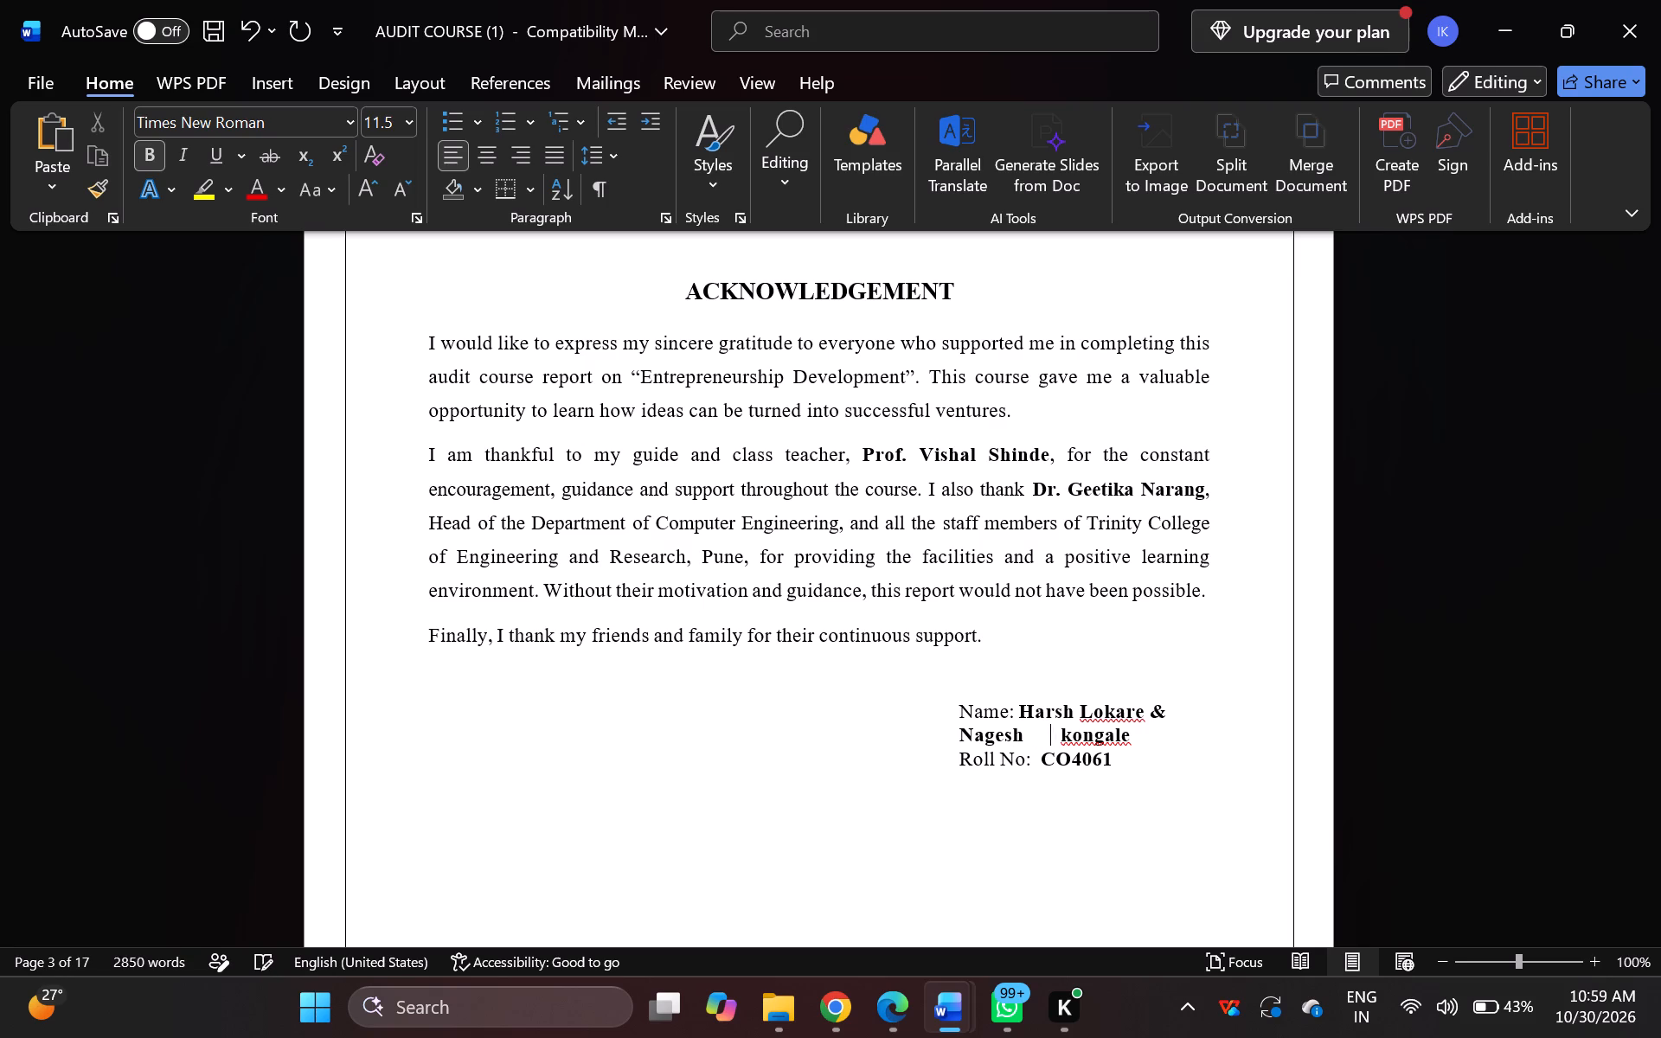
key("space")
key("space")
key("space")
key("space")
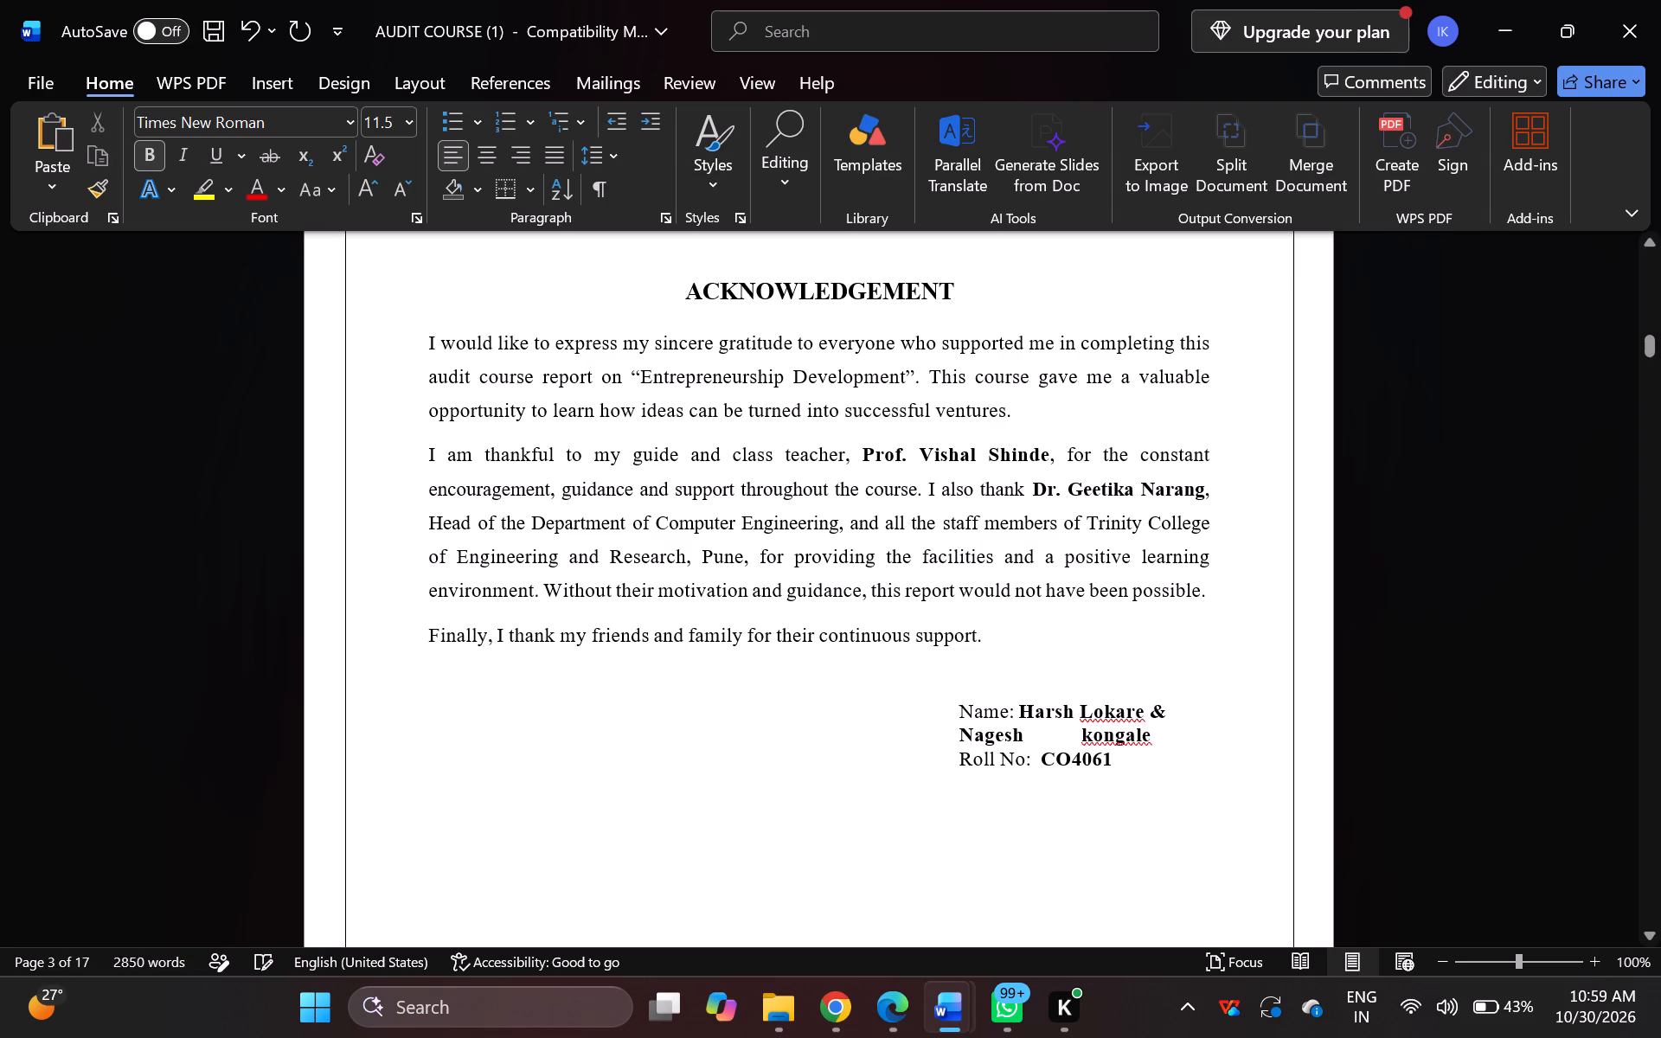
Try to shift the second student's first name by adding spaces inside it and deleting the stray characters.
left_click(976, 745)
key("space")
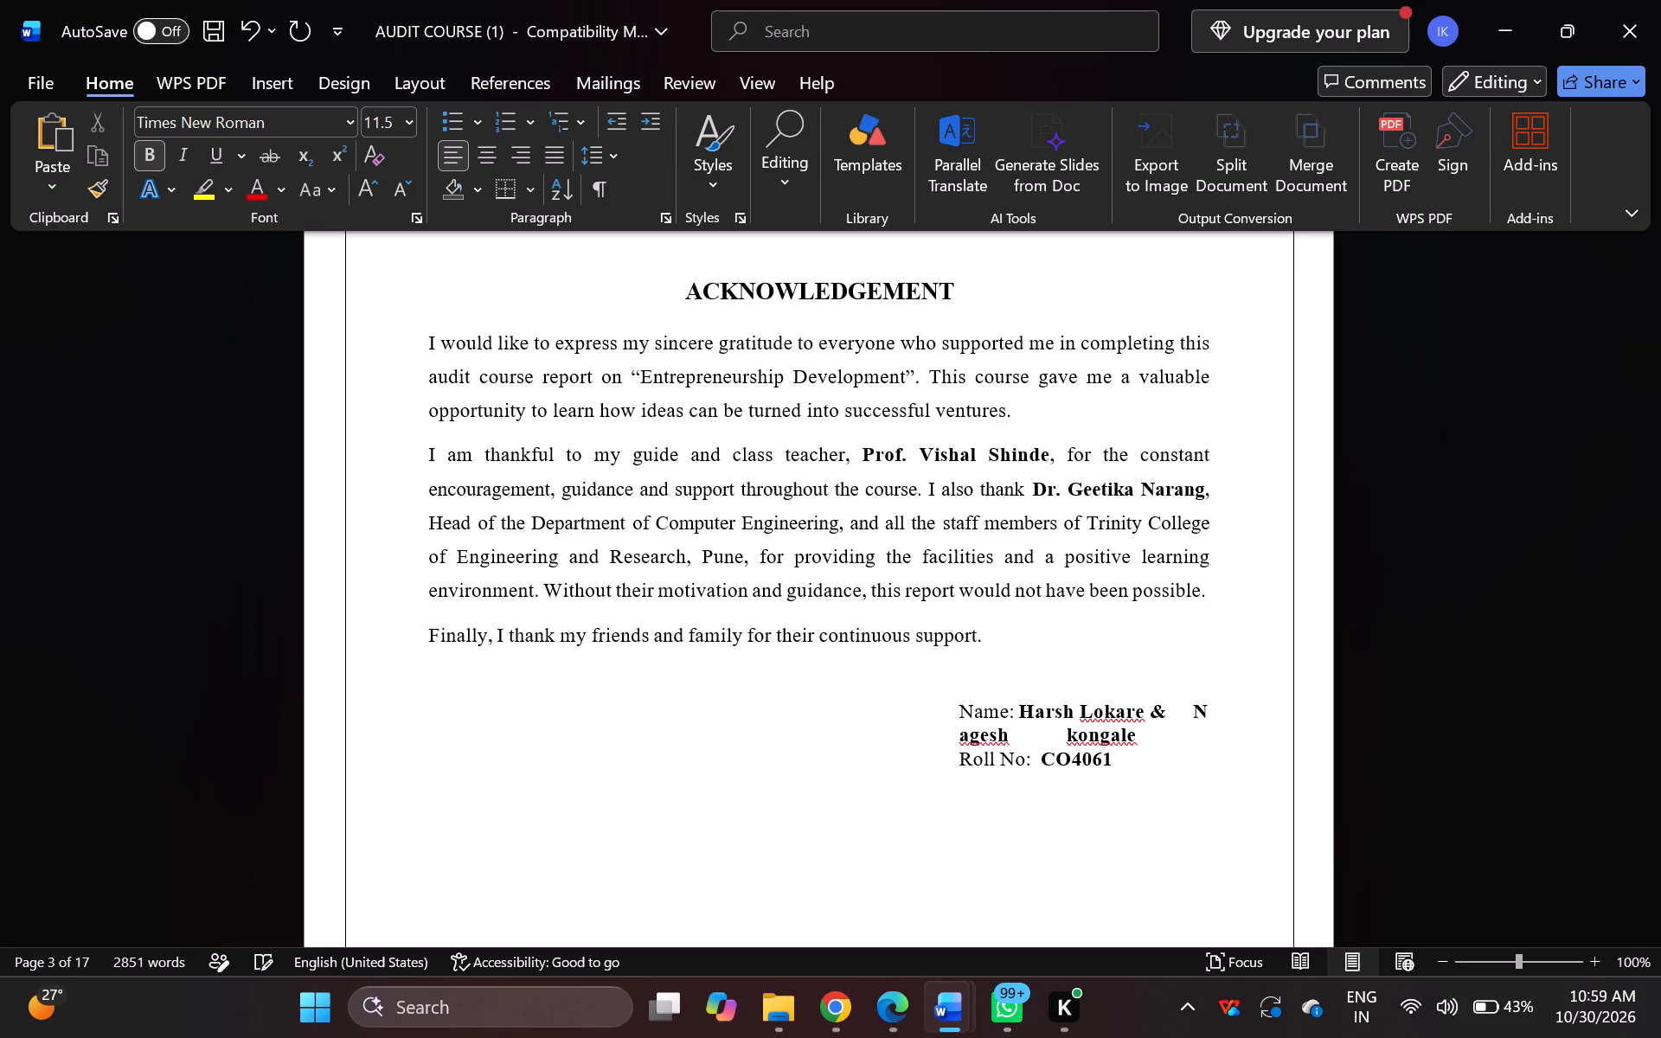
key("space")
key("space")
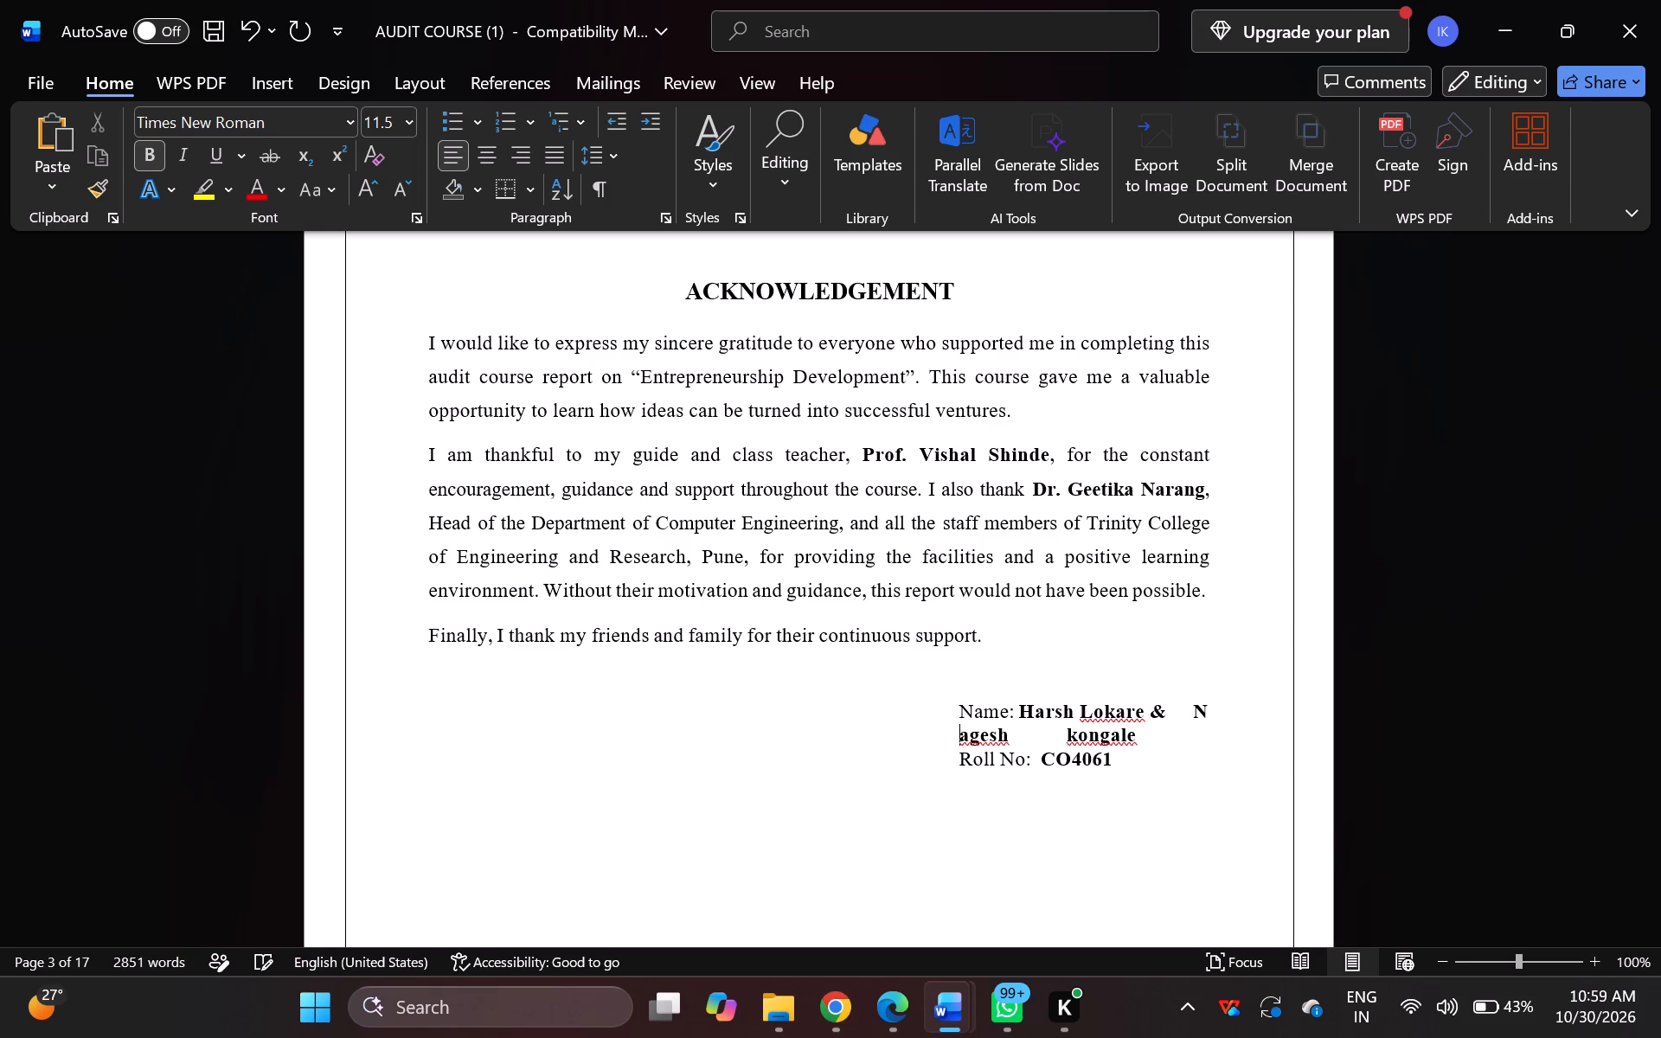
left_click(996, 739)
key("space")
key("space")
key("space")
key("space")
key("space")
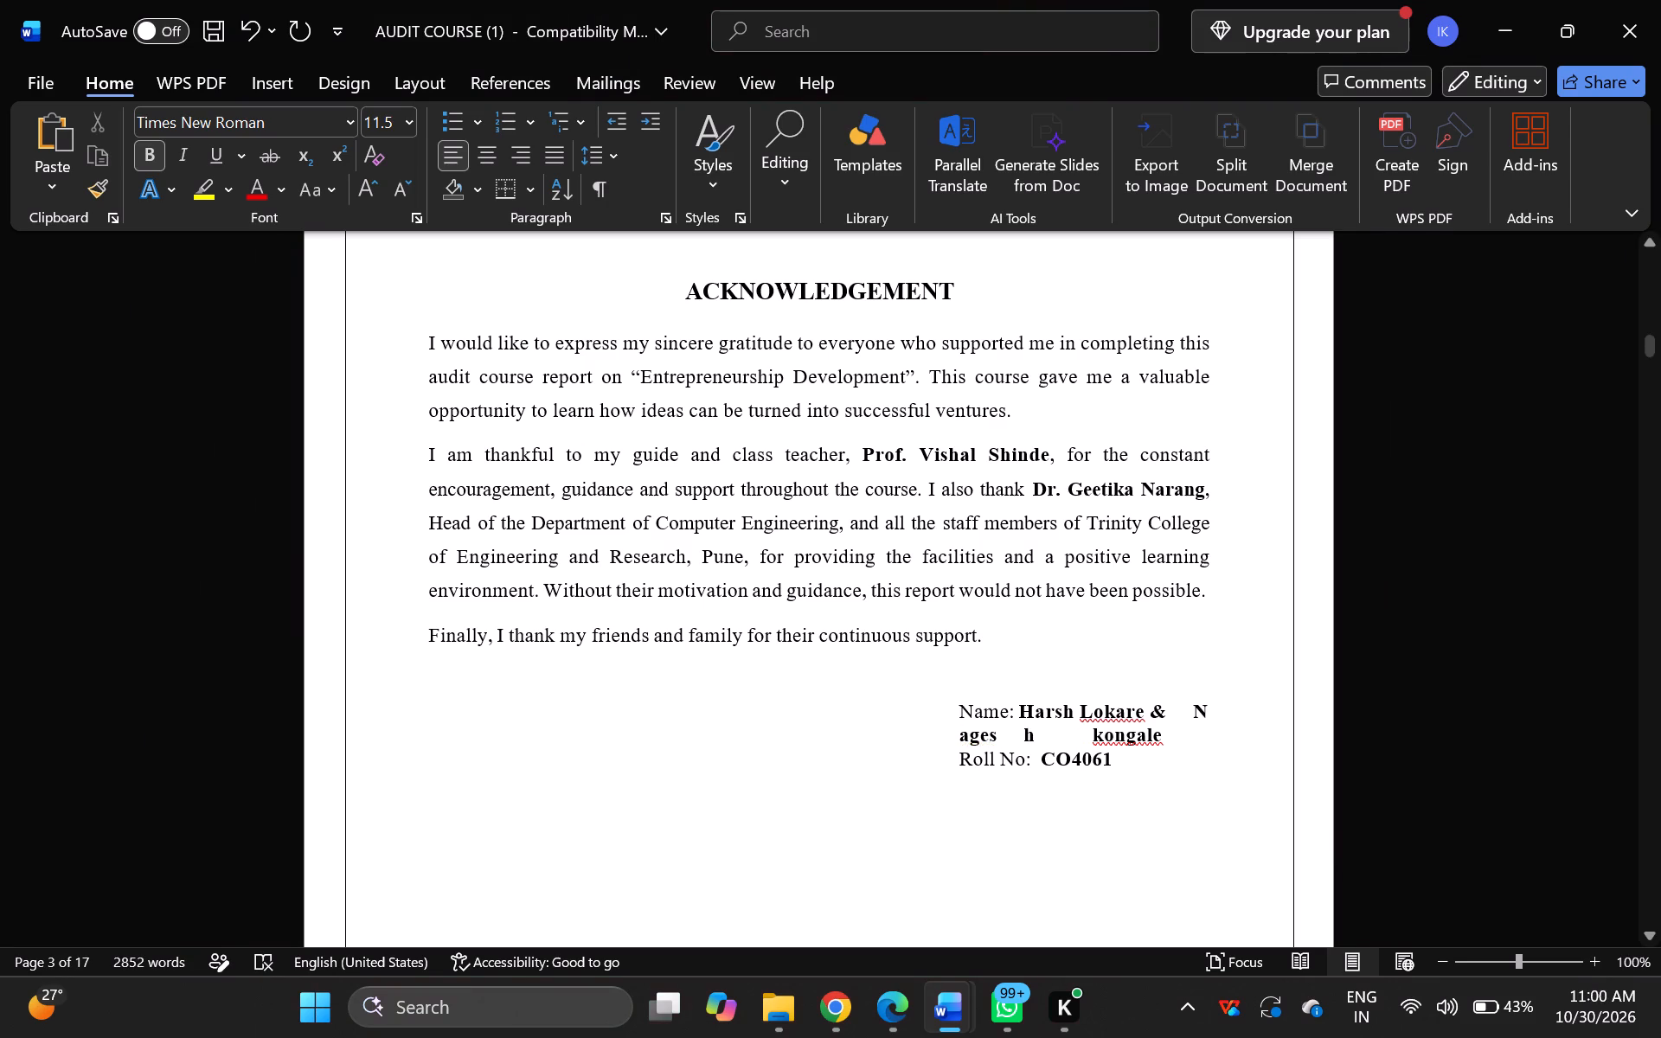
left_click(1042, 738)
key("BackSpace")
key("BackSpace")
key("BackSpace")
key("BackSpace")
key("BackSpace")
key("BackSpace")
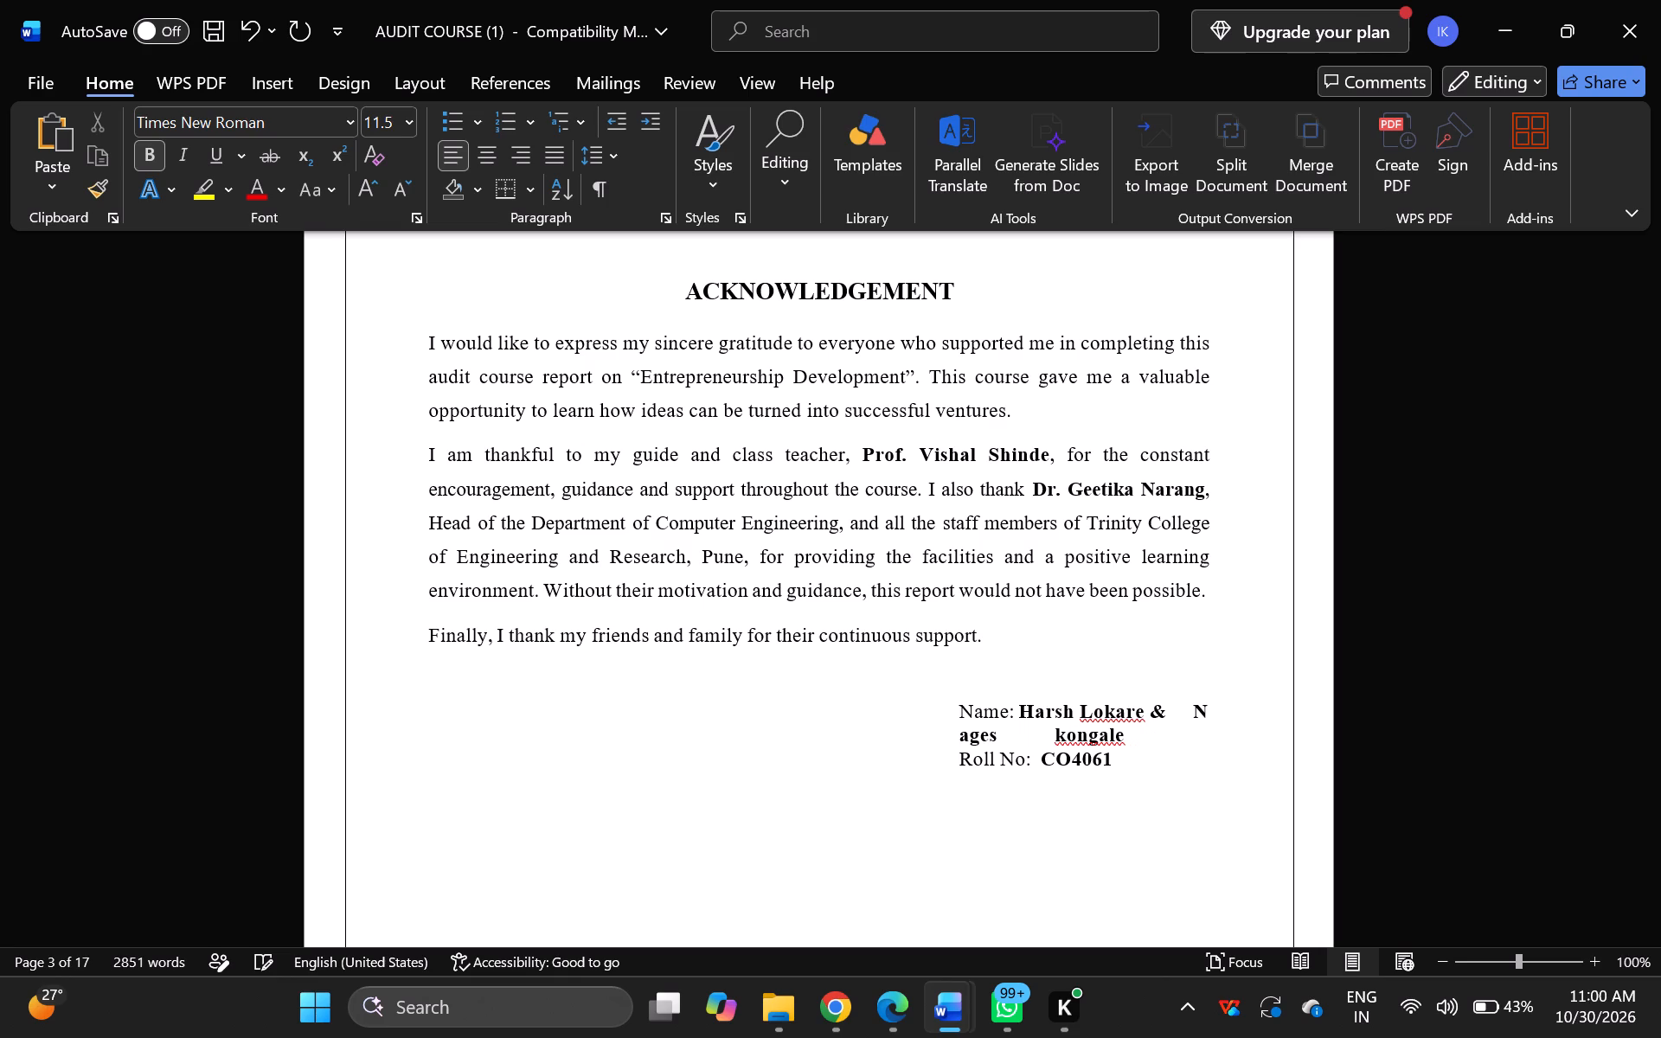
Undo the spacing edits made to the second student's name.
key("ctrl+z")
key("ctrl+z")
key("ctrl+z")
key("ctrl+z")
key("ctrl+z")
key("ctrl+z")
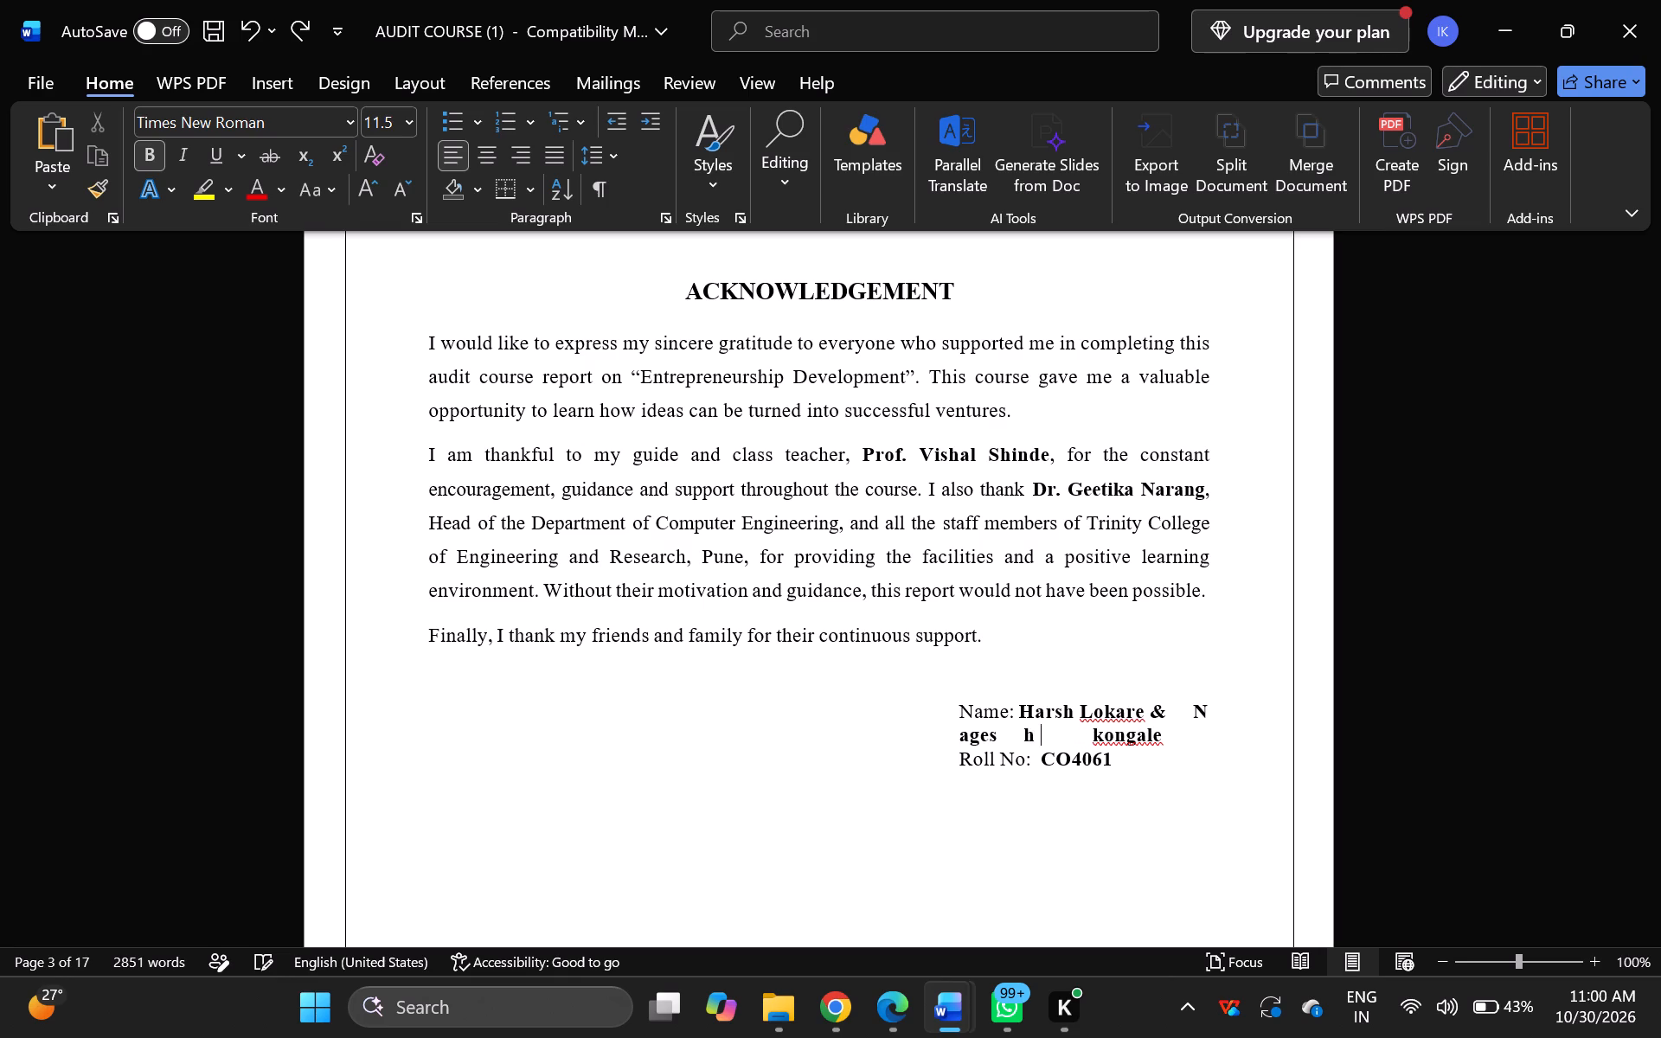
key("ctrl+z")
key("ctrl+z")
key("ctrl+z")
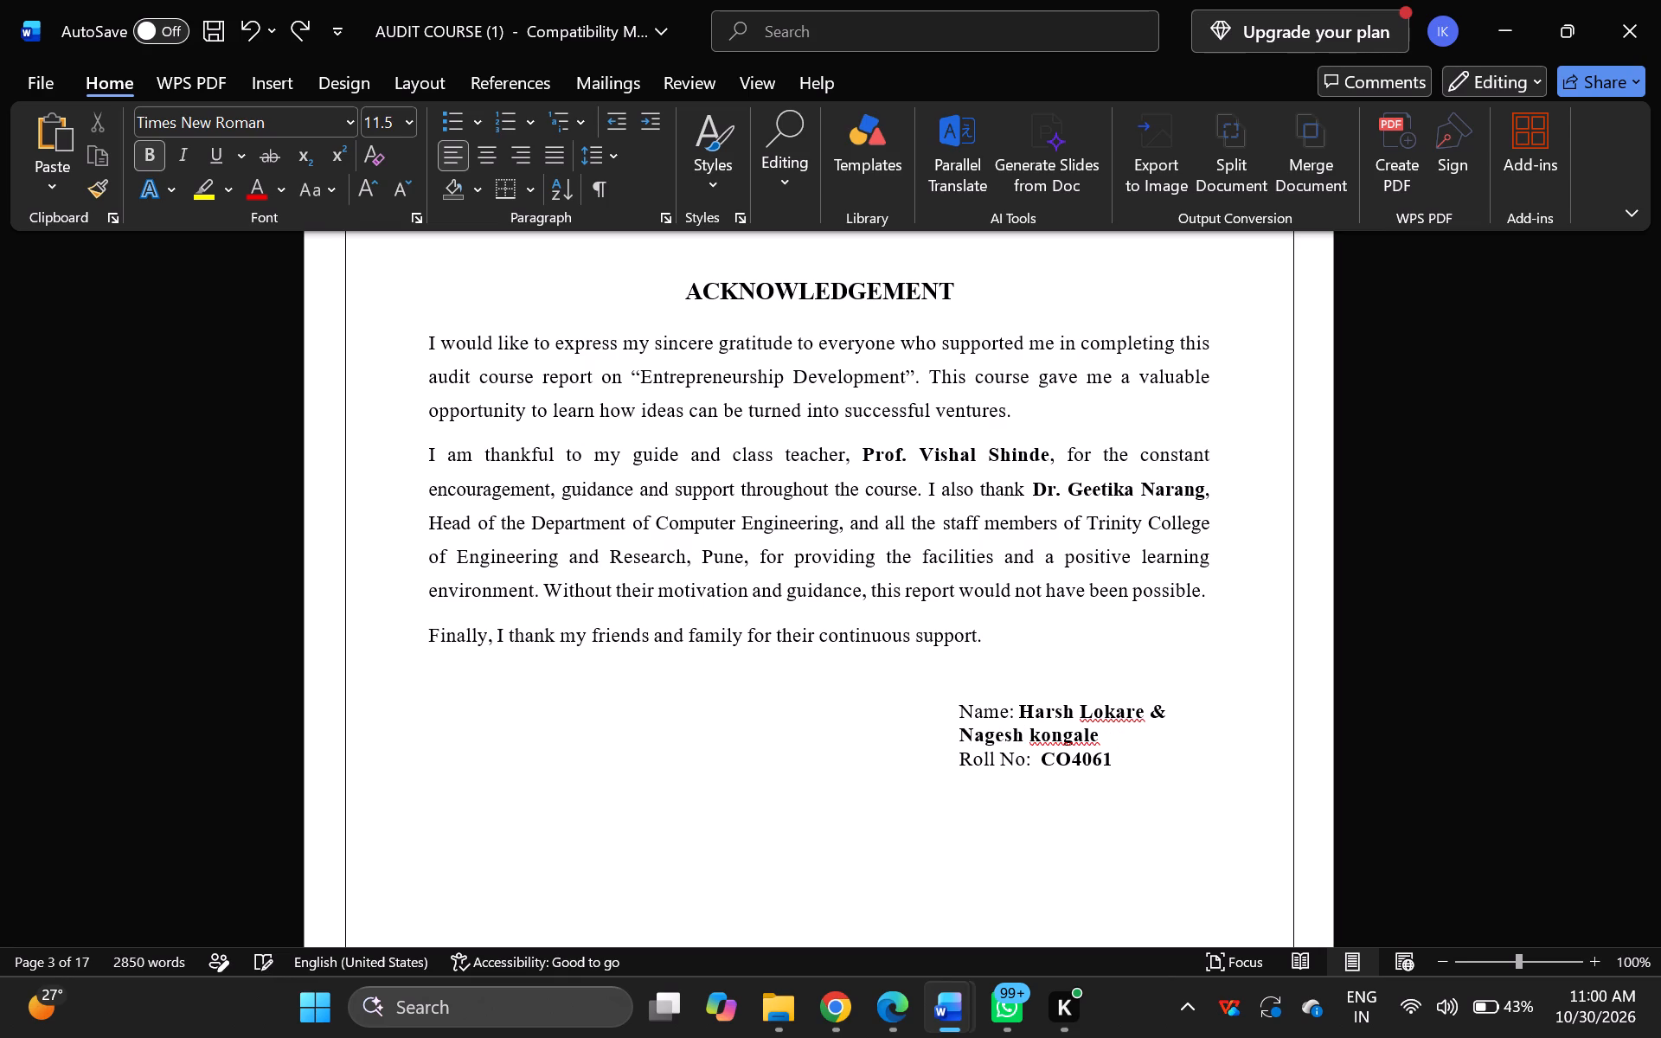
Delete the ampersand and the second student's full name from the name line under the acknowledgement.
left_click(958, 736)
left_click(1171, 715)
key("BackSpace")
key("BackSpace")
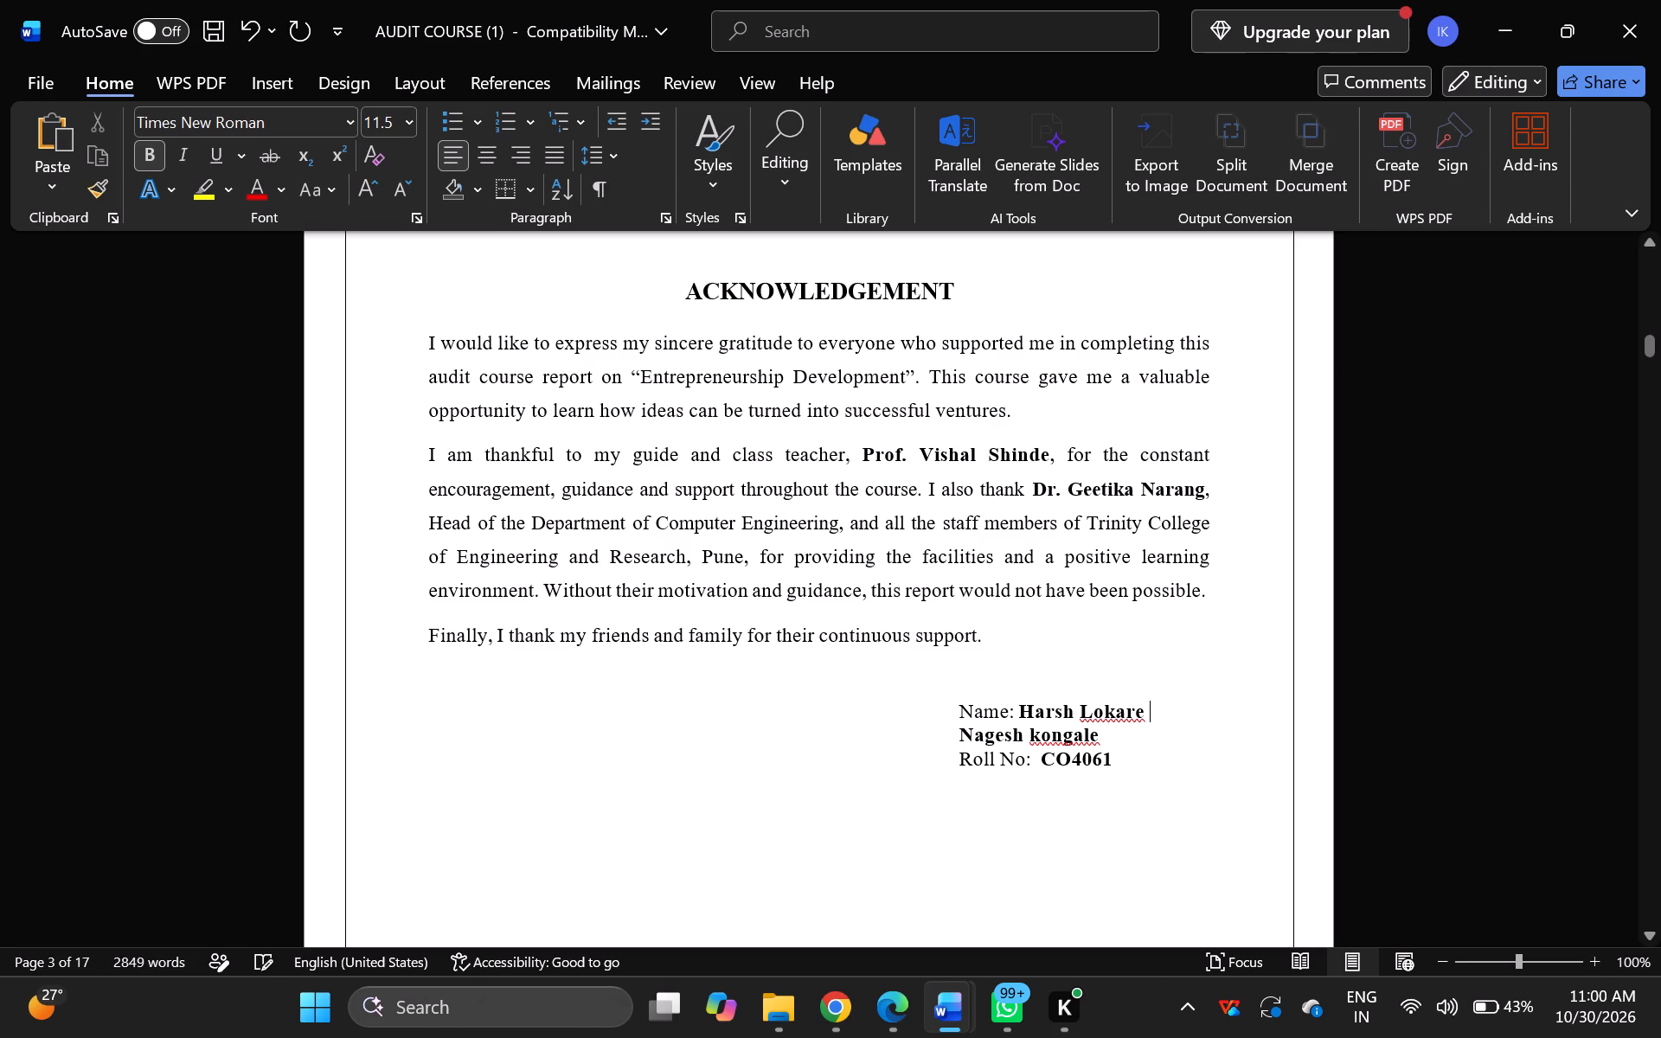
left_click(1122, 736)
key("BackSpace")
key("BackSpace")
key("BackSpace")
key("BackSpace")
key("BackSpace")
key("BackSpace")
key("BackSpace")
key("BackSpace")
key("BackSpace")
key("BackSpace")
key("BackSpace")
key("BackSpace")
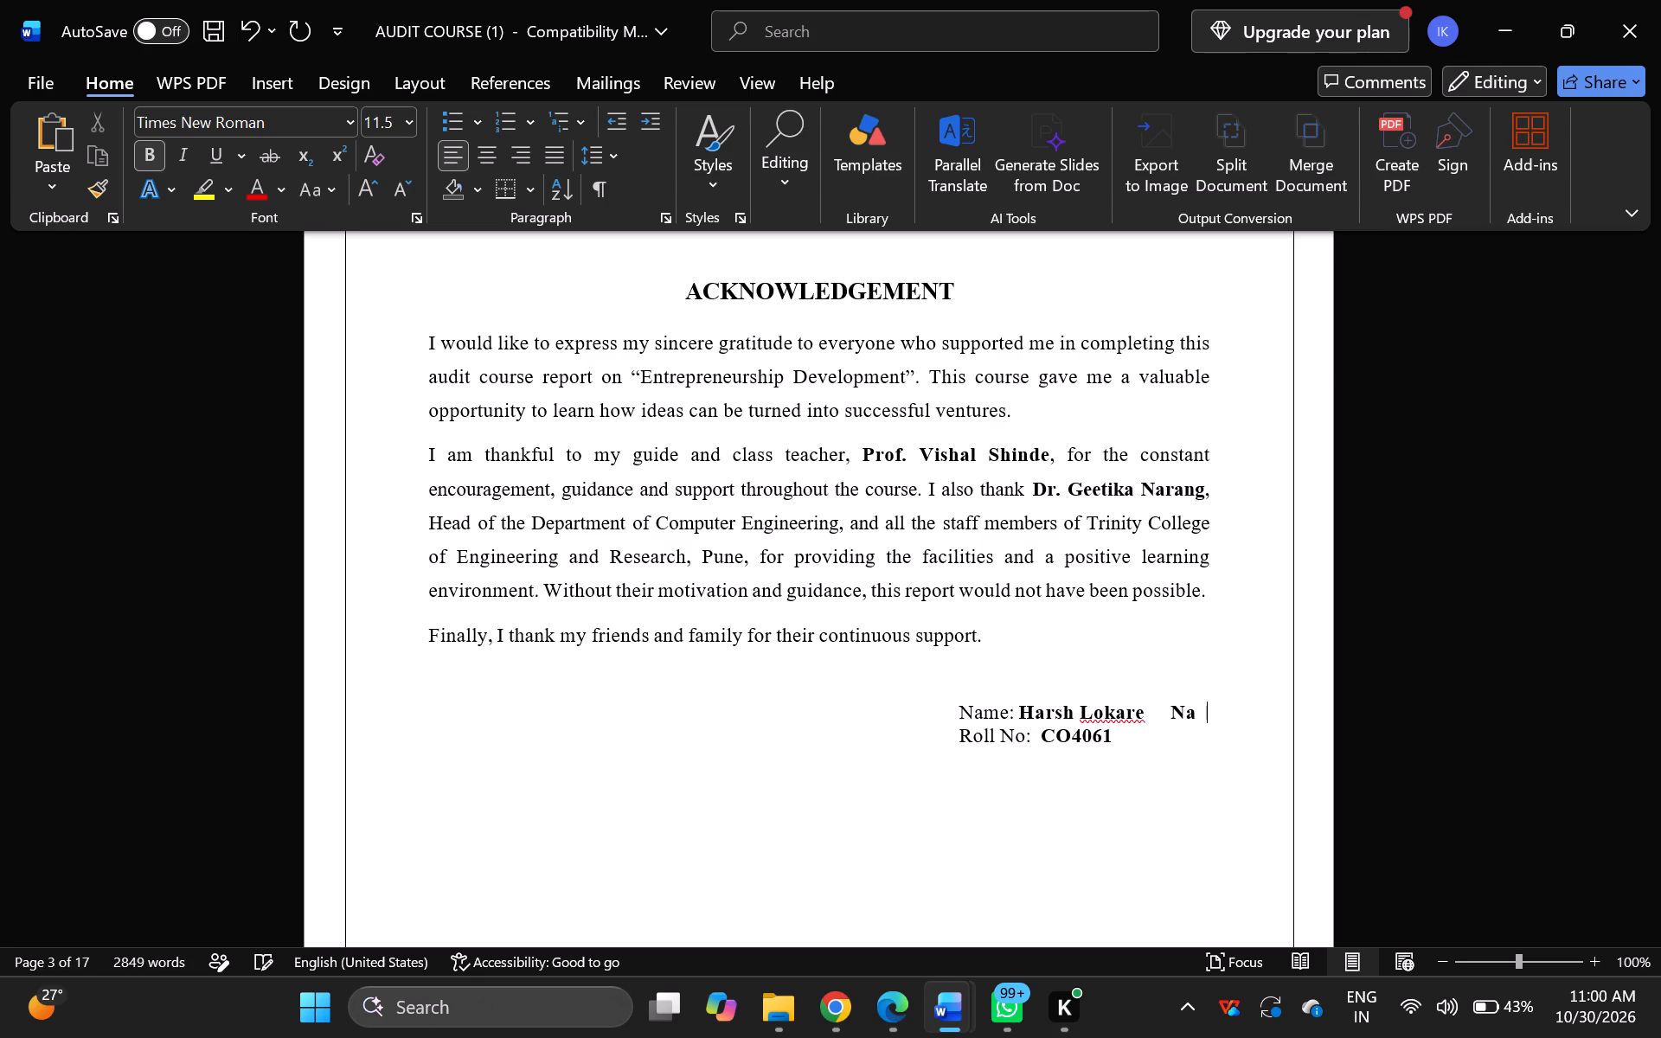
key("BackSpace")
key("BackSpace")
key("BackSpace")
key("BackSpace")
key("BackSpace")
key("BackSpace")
Duplicate the first student's name and roll number block on new lines directly below it.
left_click_drag(953, 708, 1119, 732)
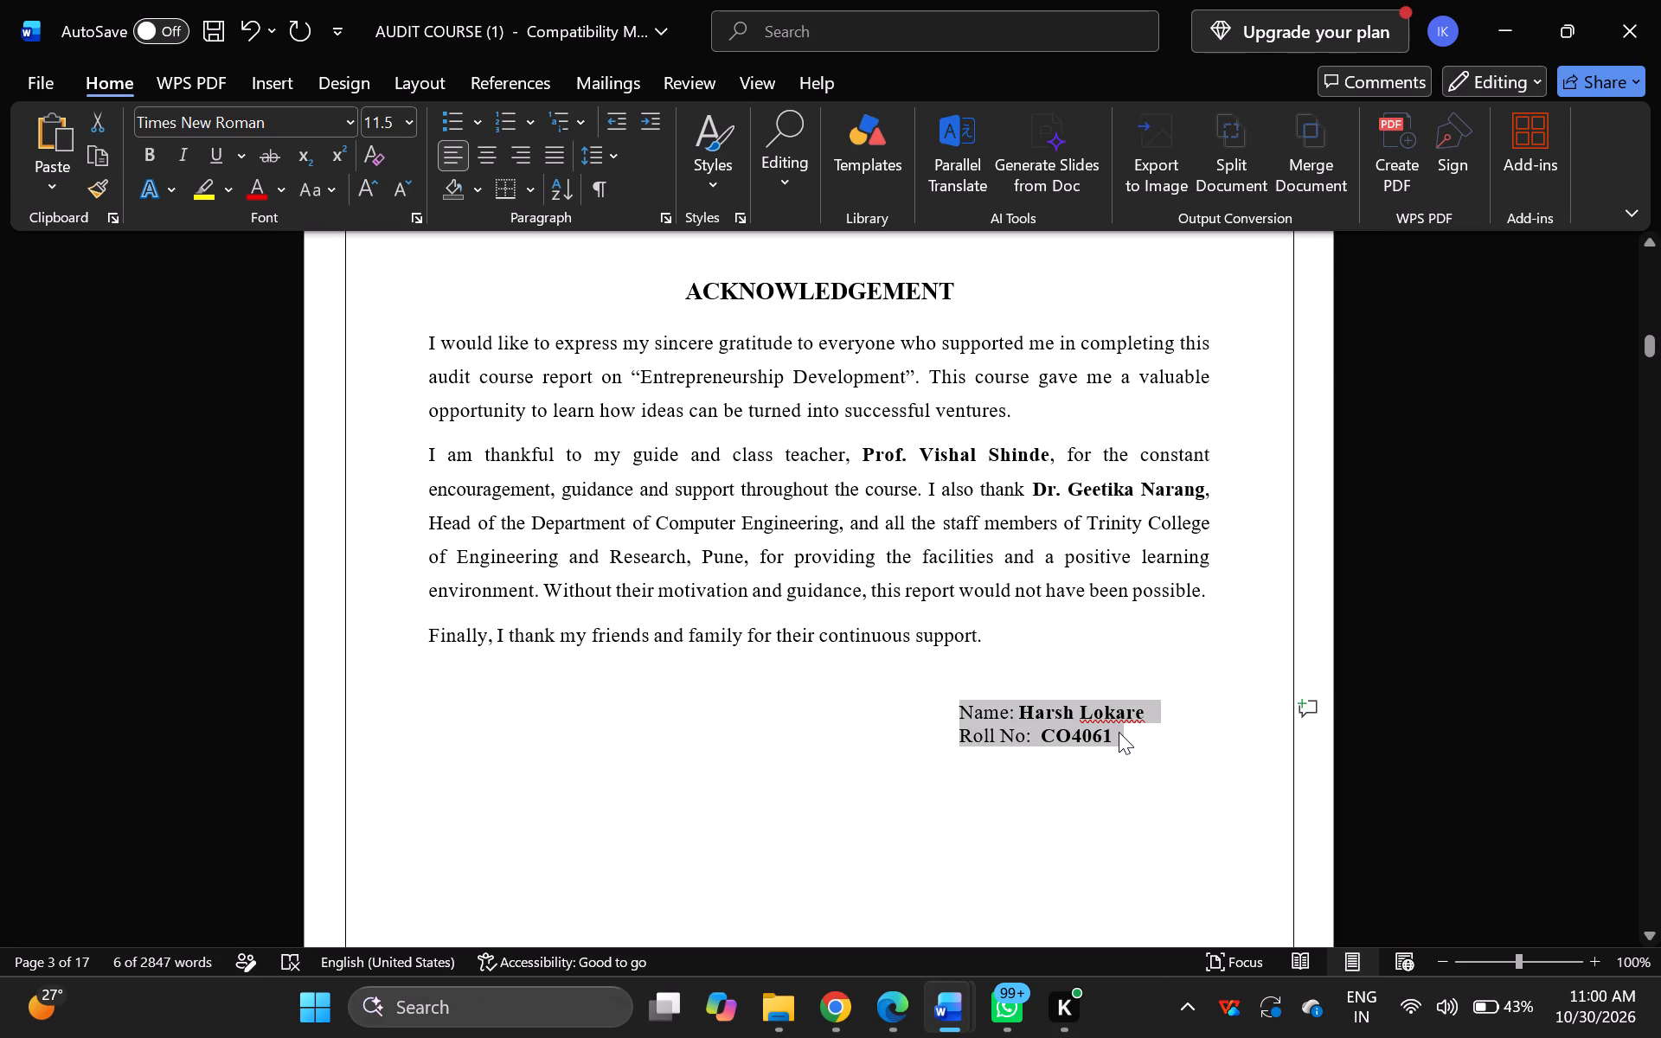
key("ctrl+c")
left_click(1138, 740)
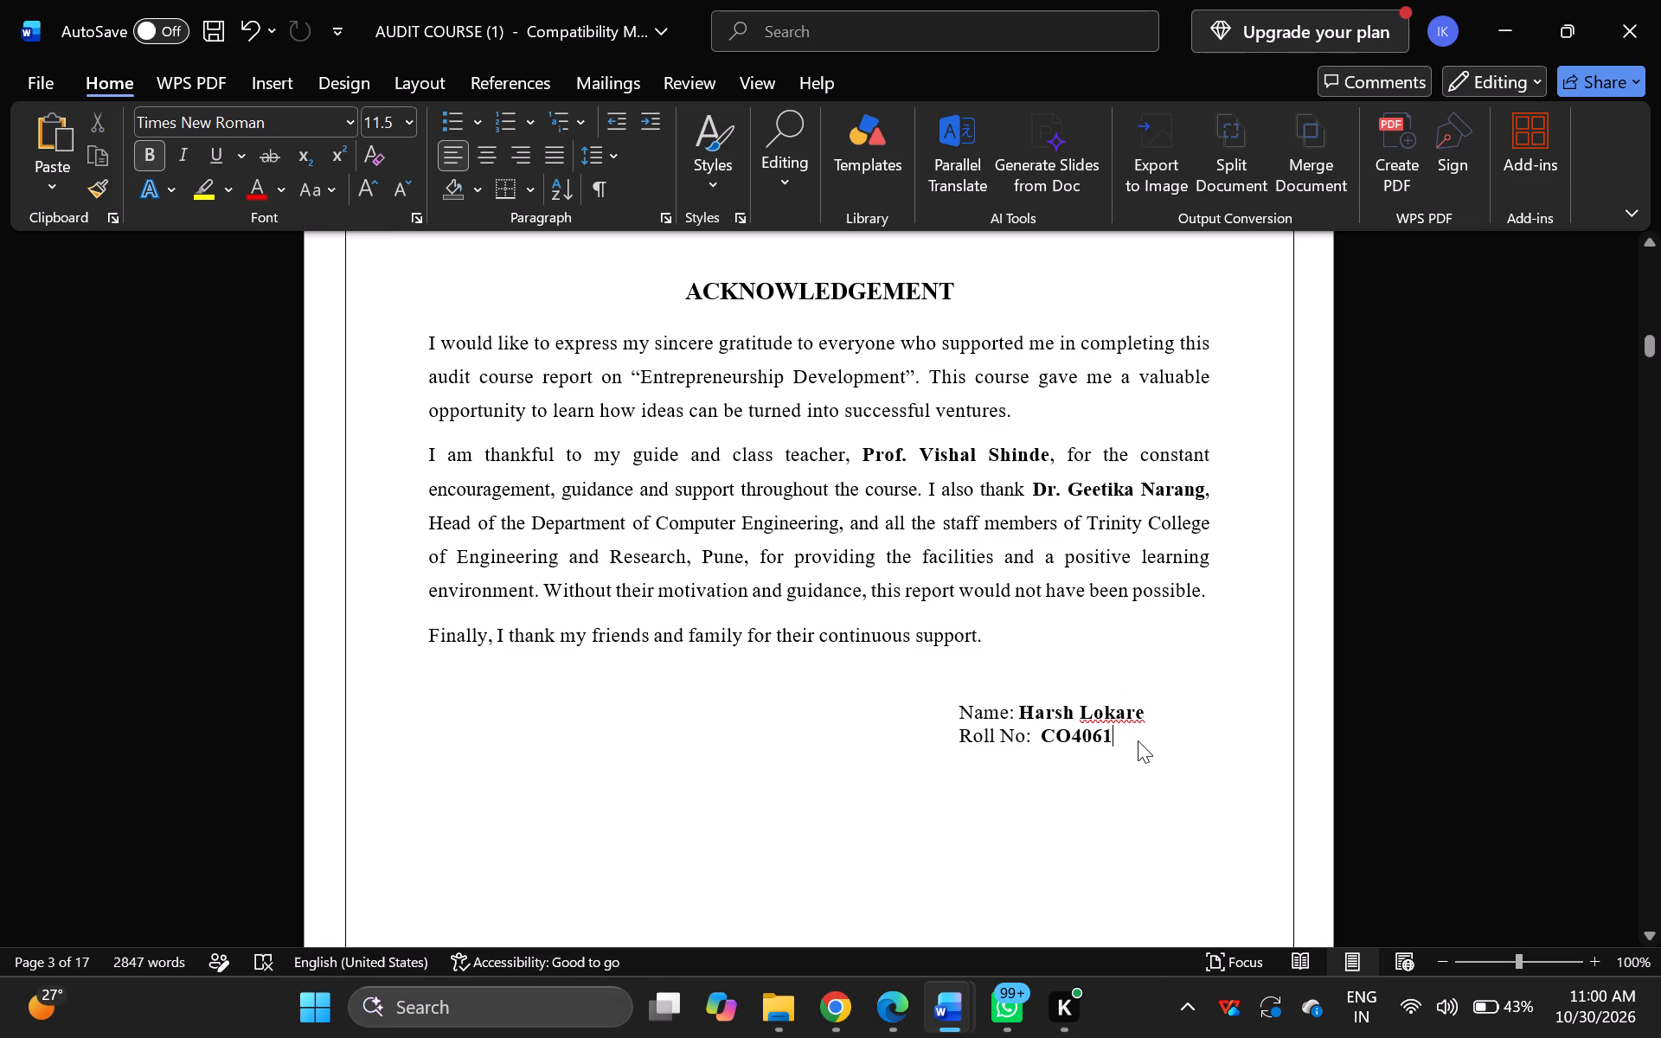
key("Return")
key("ctrl+v")
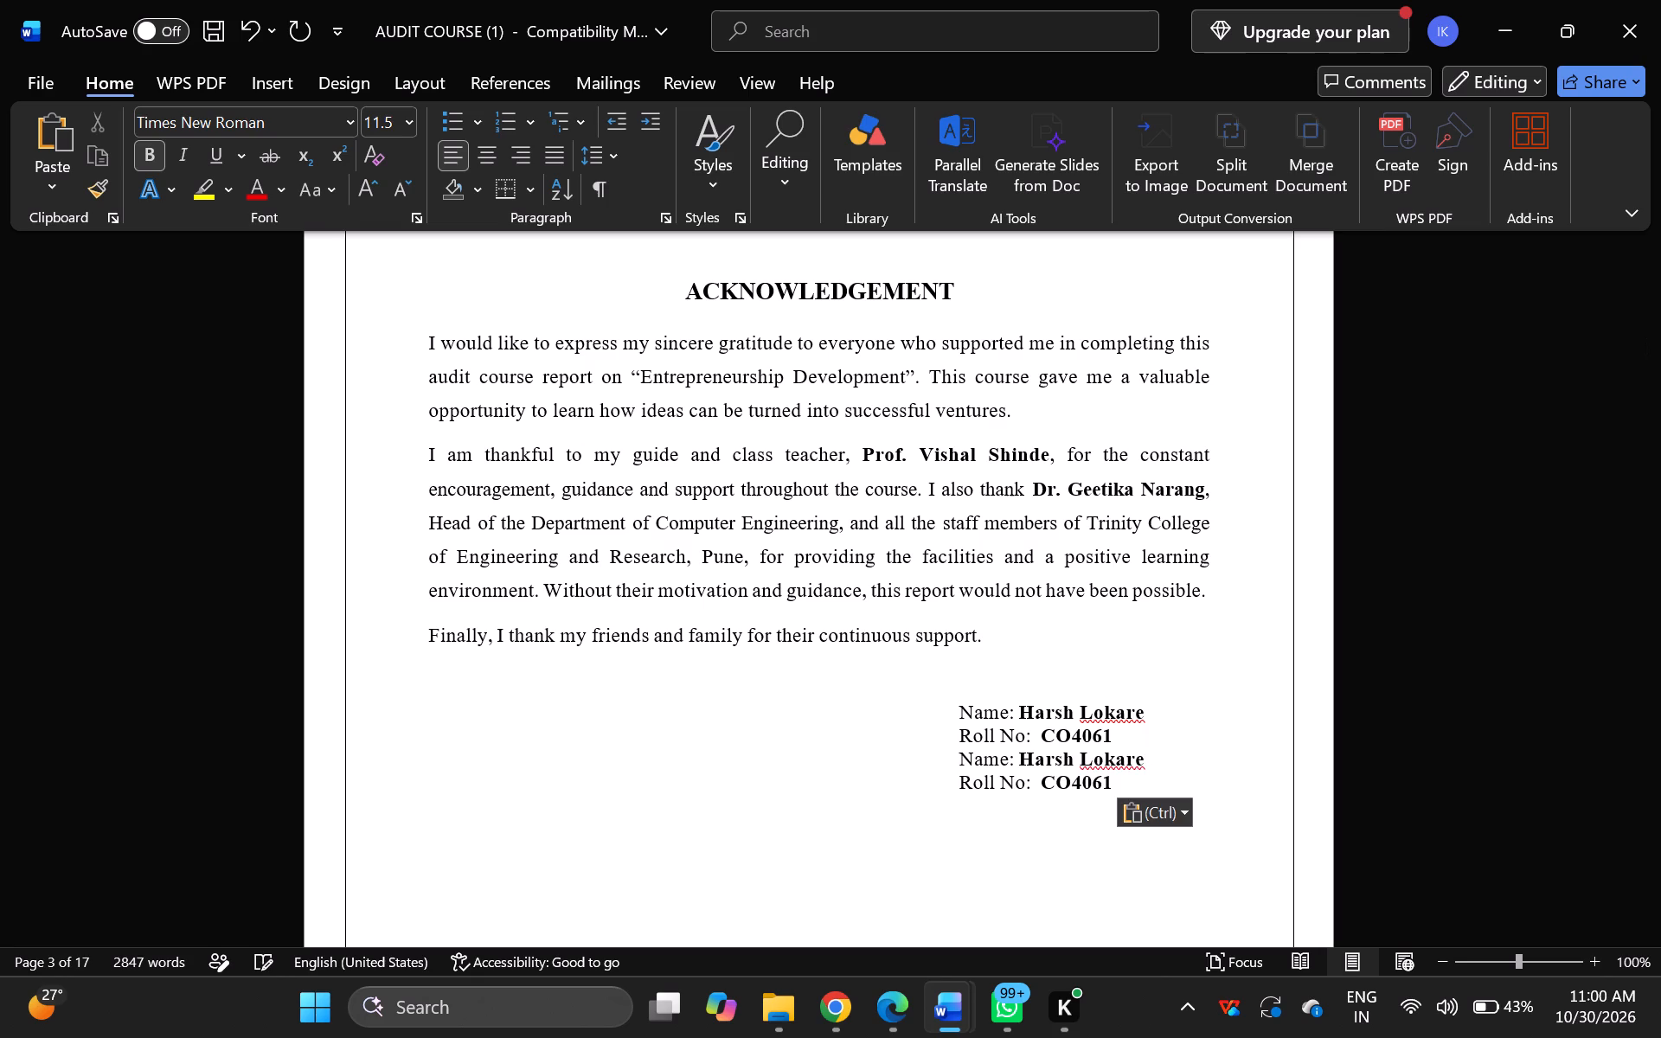
Replace the name in the duplicated block with the second student's full name.
left_click(1144, 769)
key("BackSpace")
key("BackSpace")
key("BackSpace")
key("BackSpace")
key("BackSpace")
key("BackSpace")
key("BackSpace")
key("BackSpace")
key("BackSpace")
key("BackSpace")
key("BackSpace")
key("BackSpace")
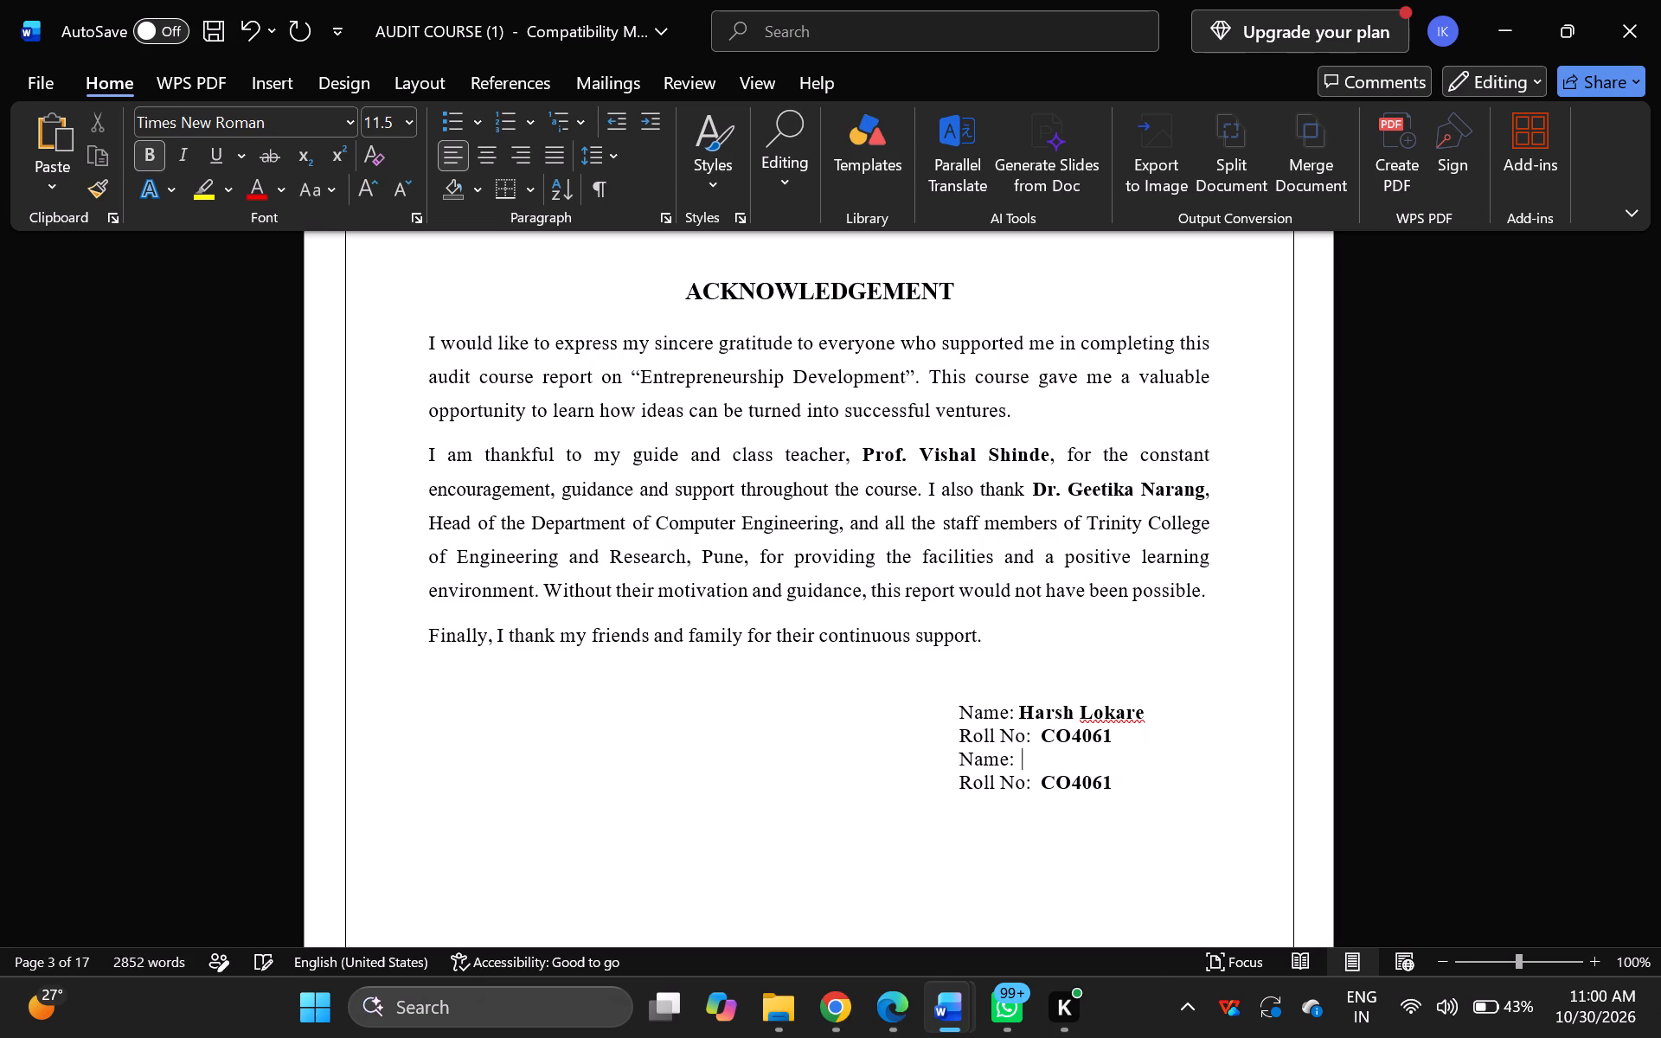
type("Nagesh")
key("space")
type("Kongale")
Change the roll number in the duplicated block to the second student's roll number.
left_click(1122, 788)
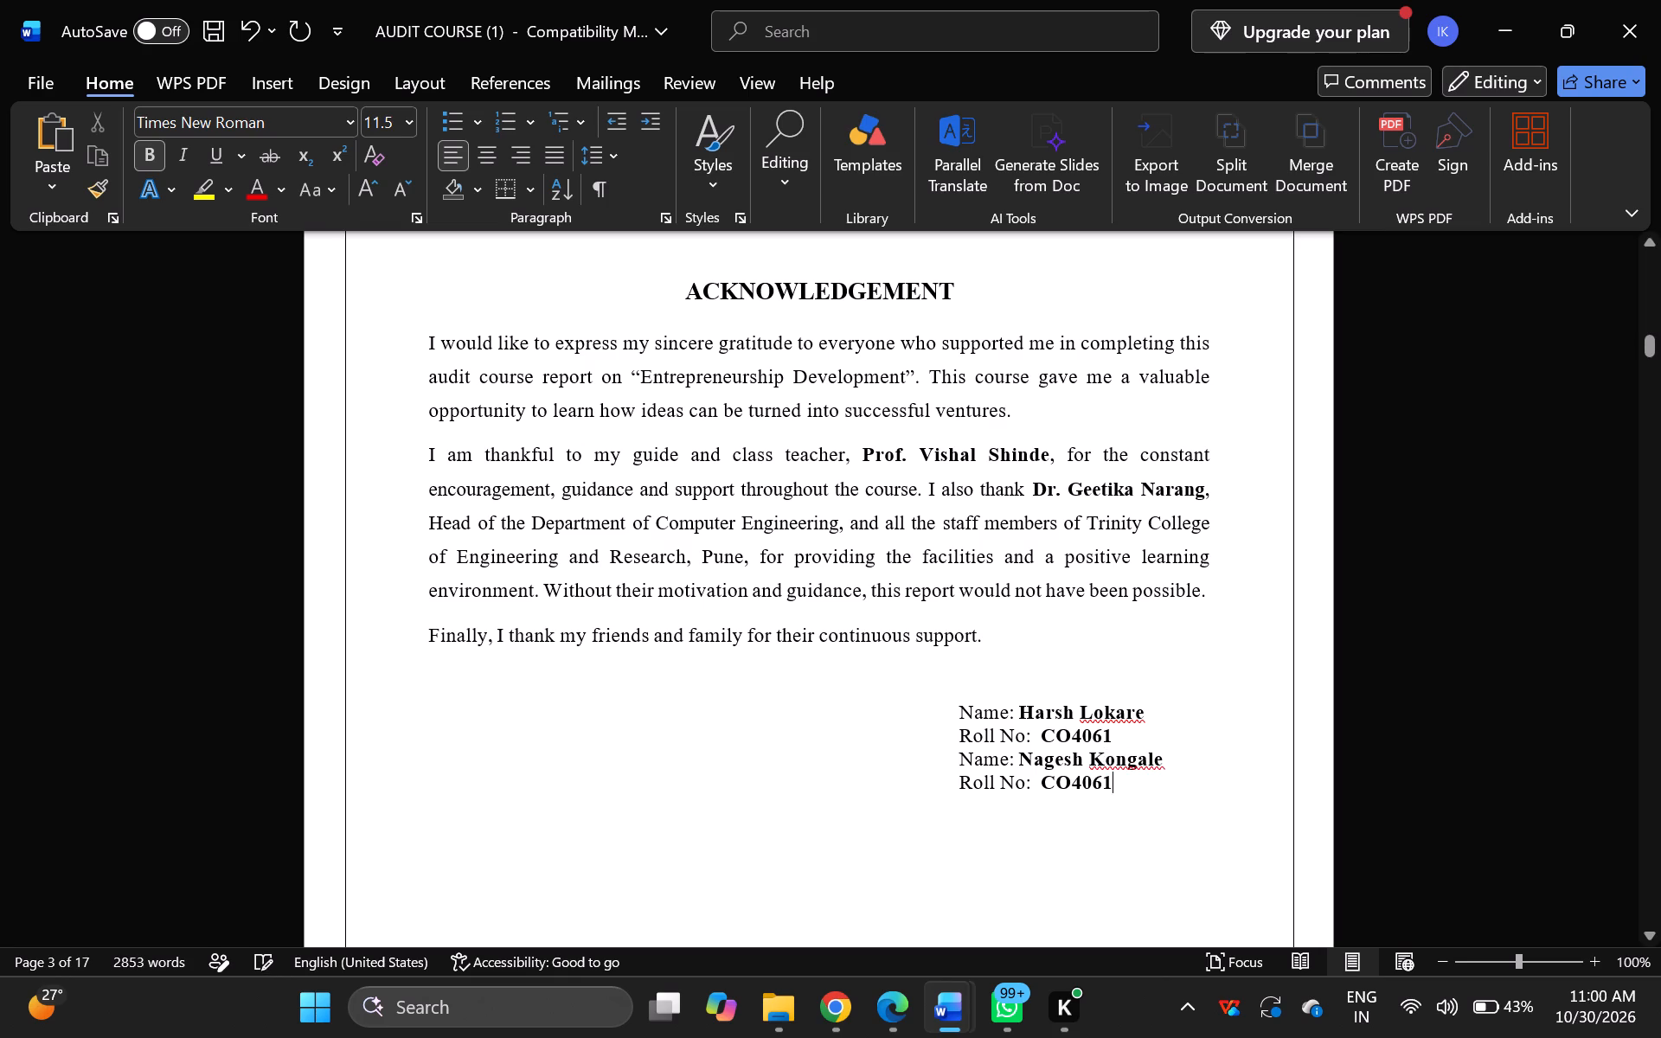
key("BackSpace")
key("Left")
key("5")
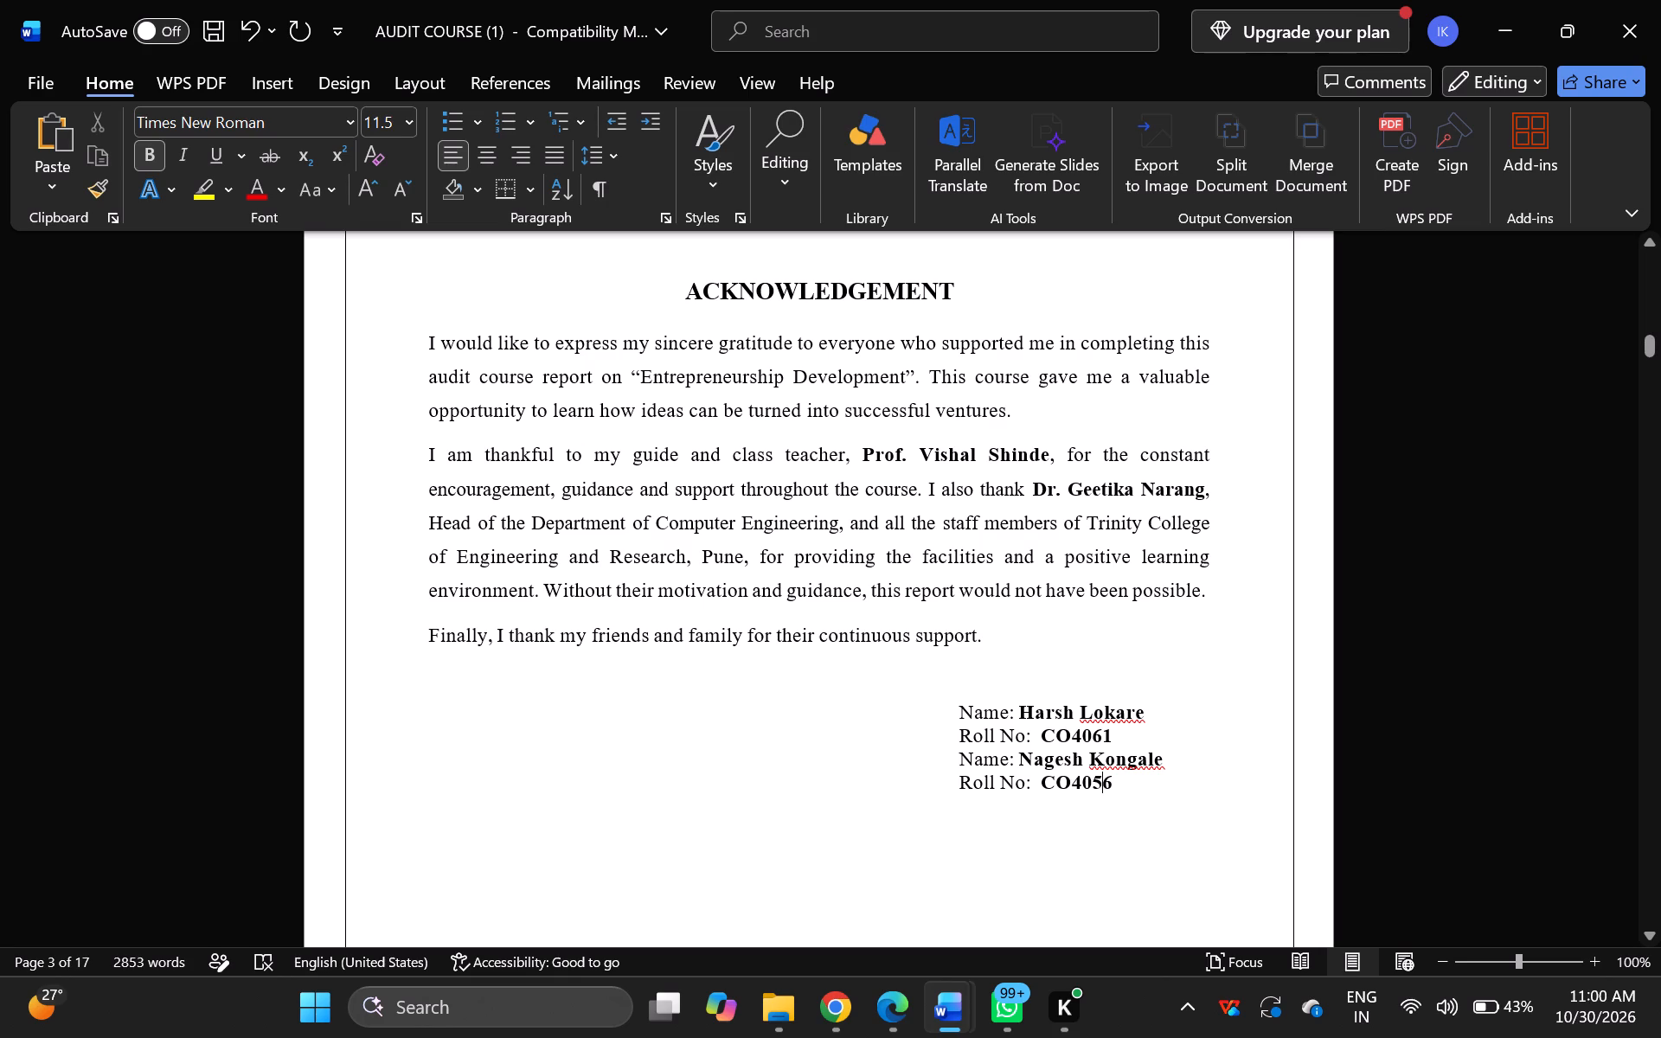
Save the document.
key("ctrl+s")
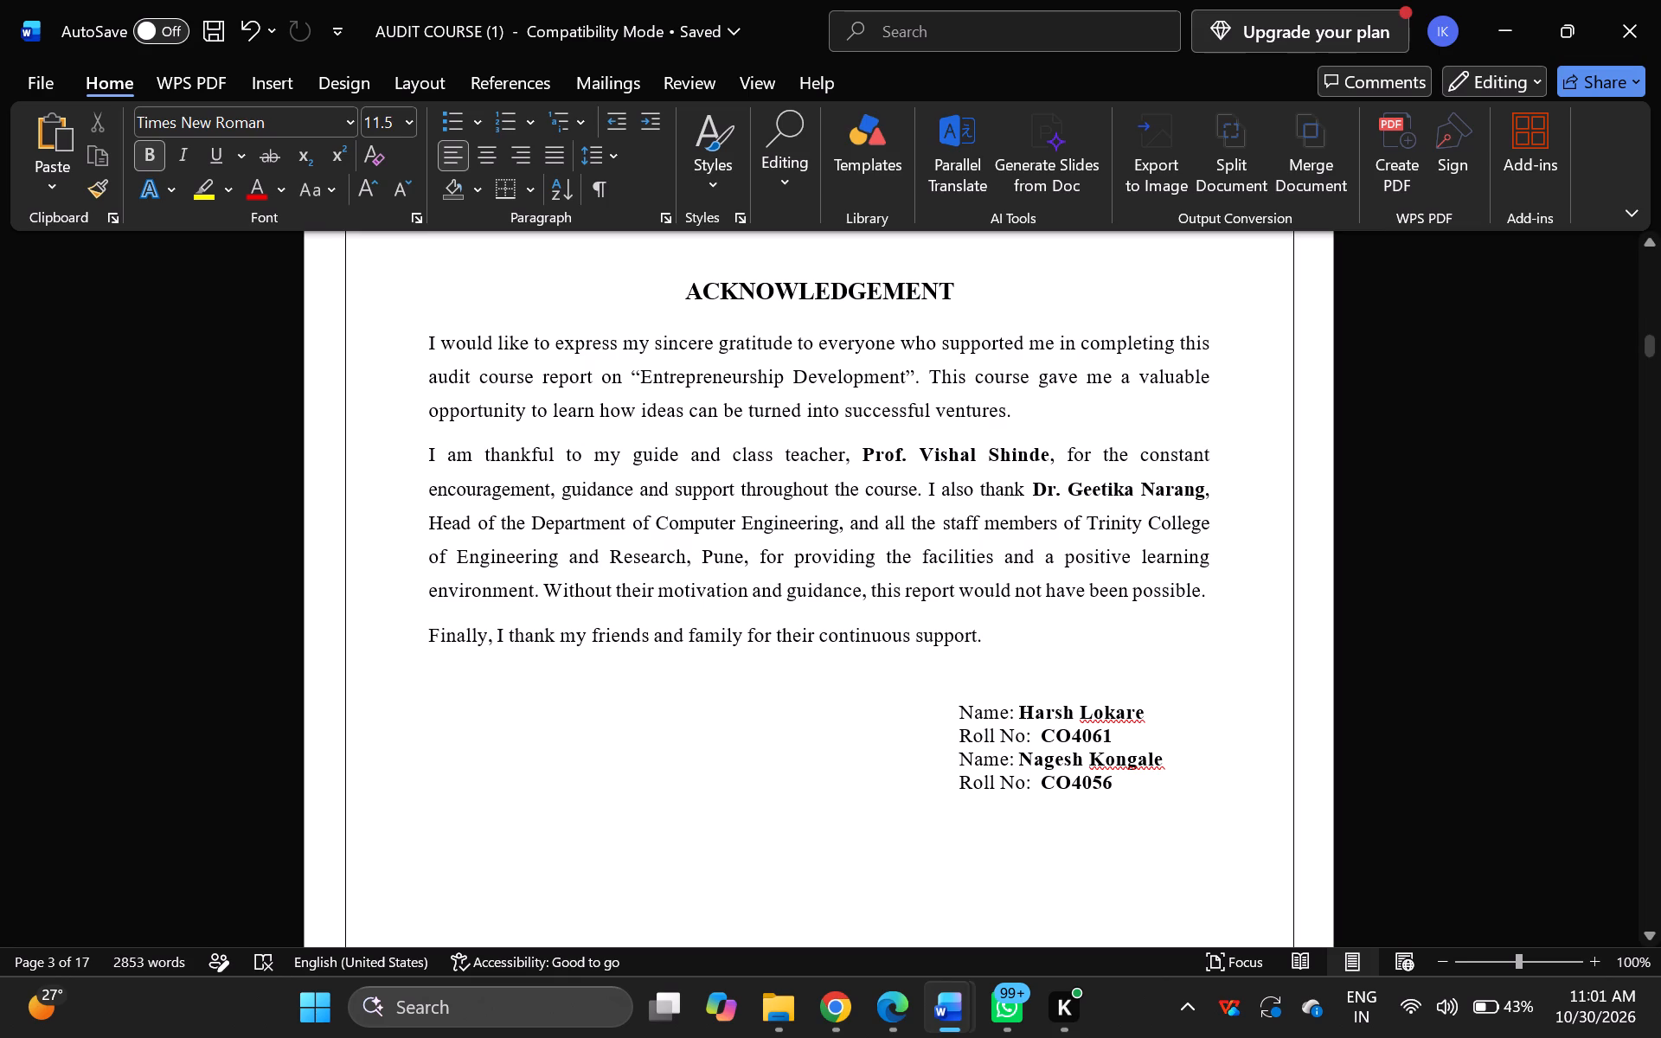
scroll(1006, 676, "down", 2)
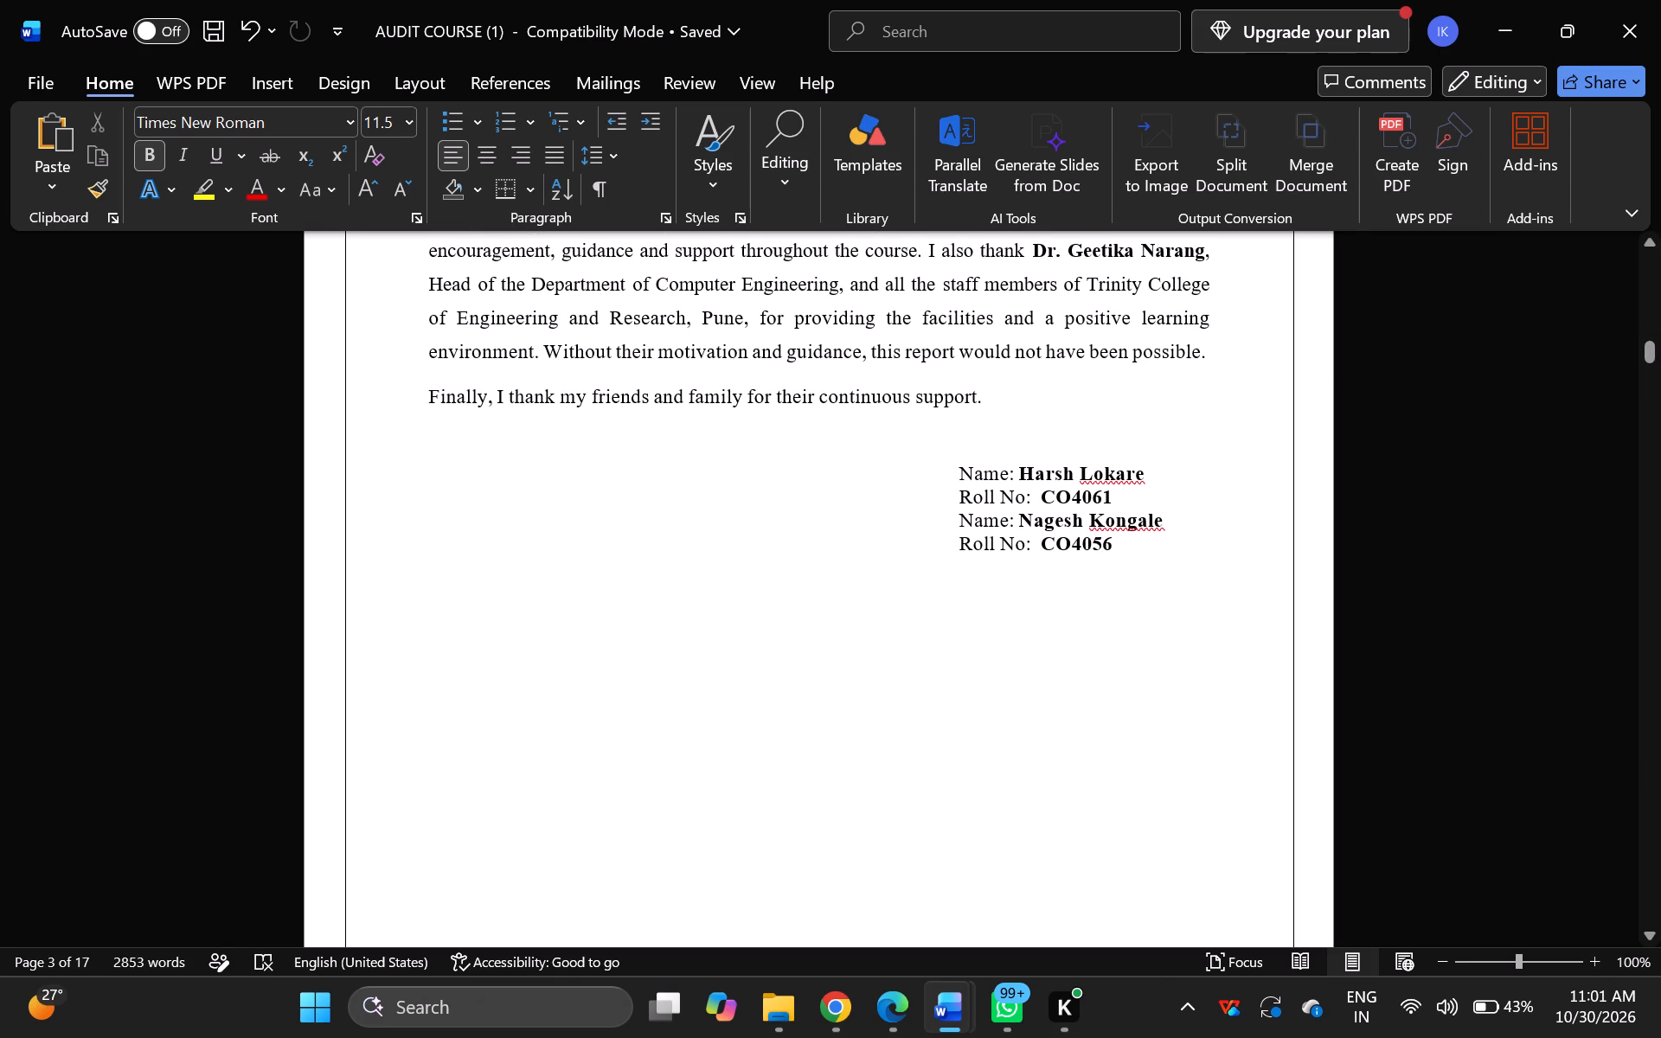
Look through the remaining pages and return to the cover page, saving the document again.
scroll(1058, 522, "down", 10)
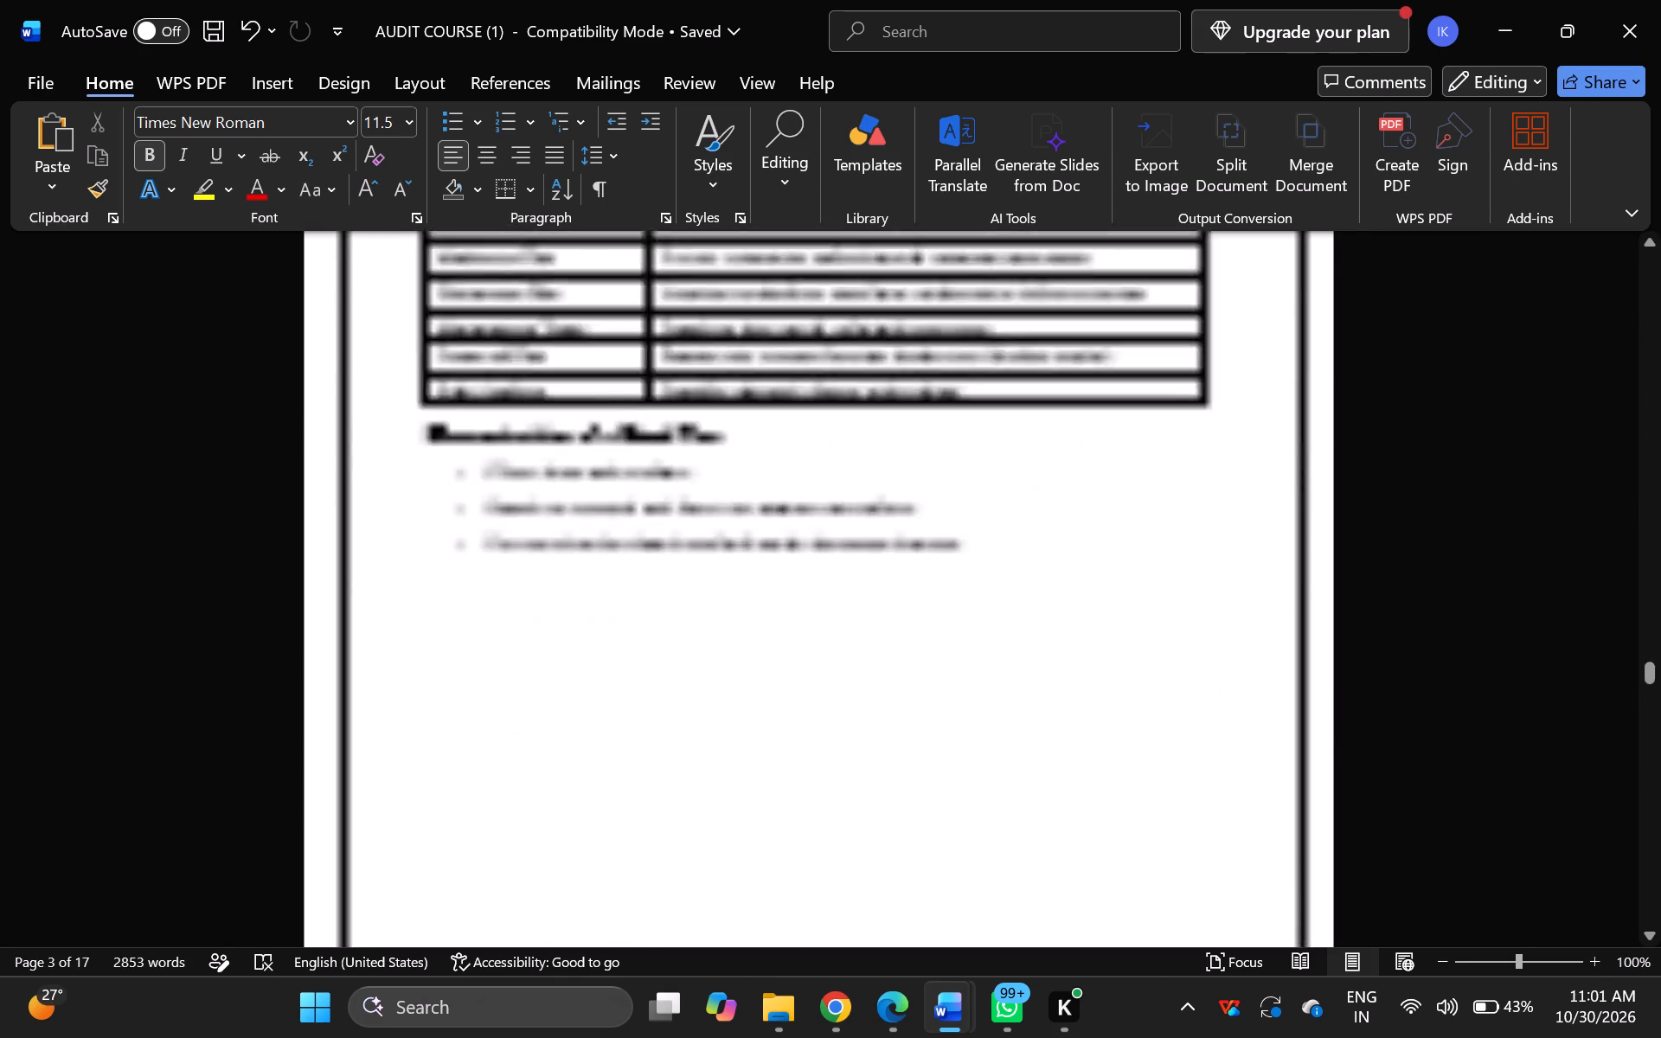
scroll(1058, 522, "down", 5)
scroll(1058, 522, "up", 10)
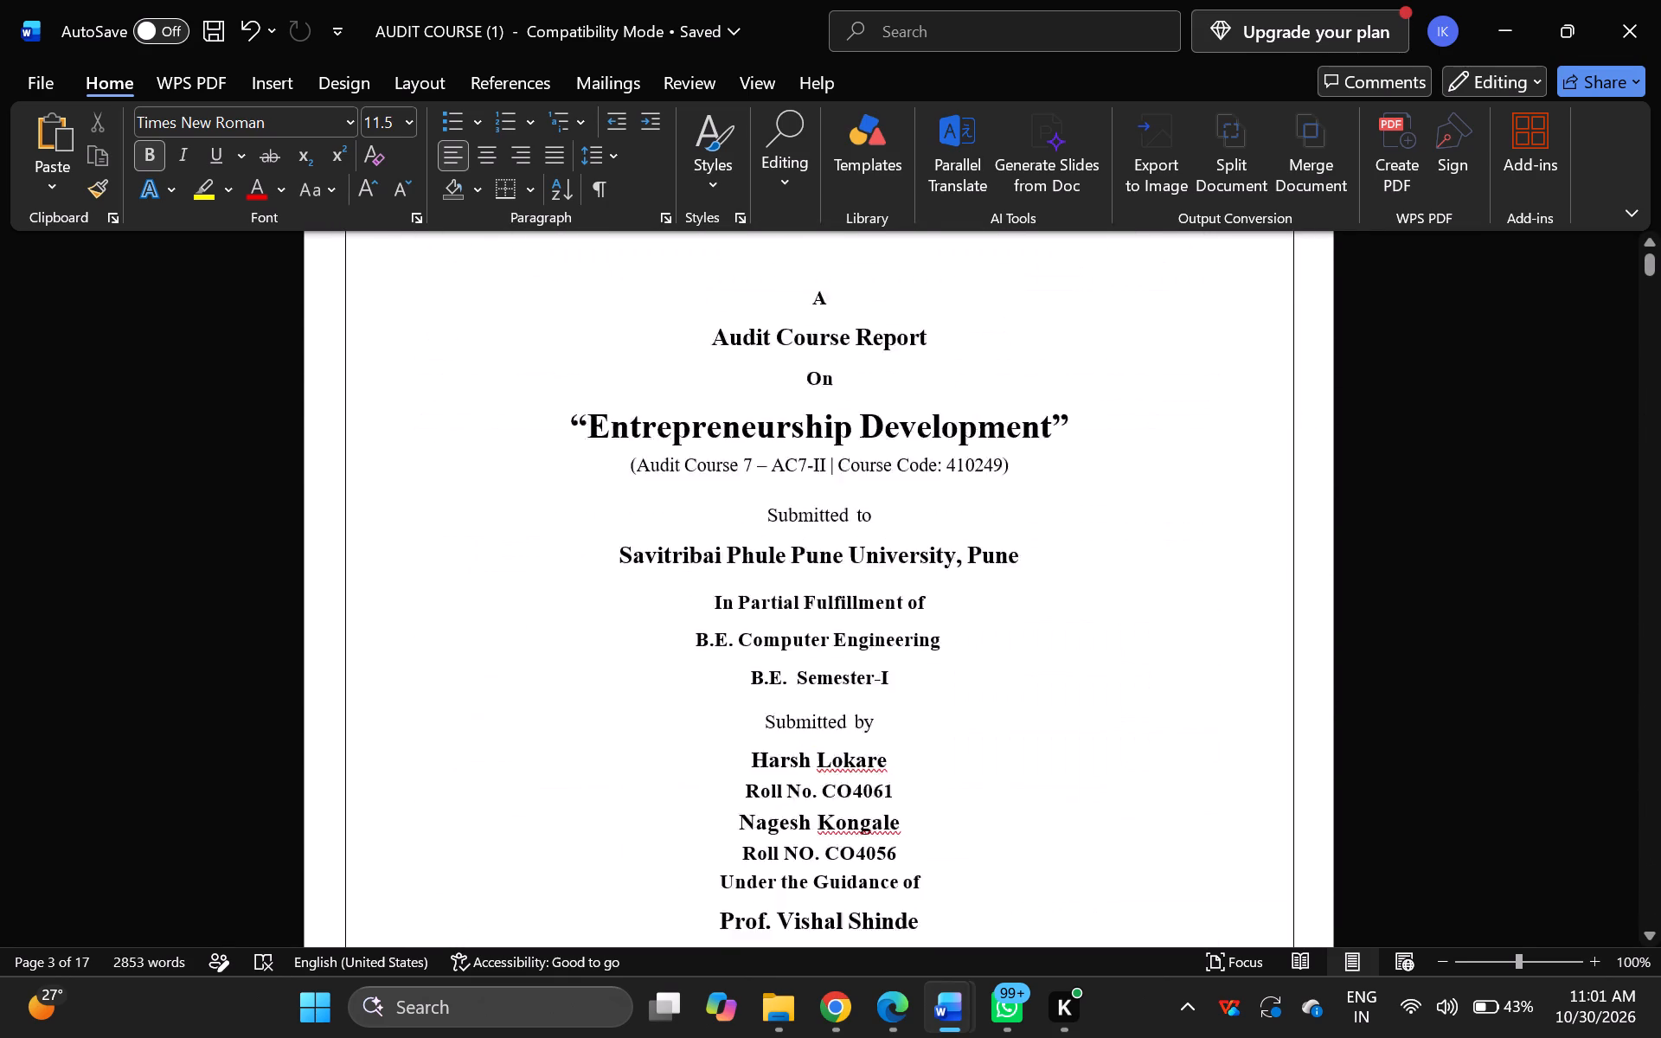
key("ctrl+s")
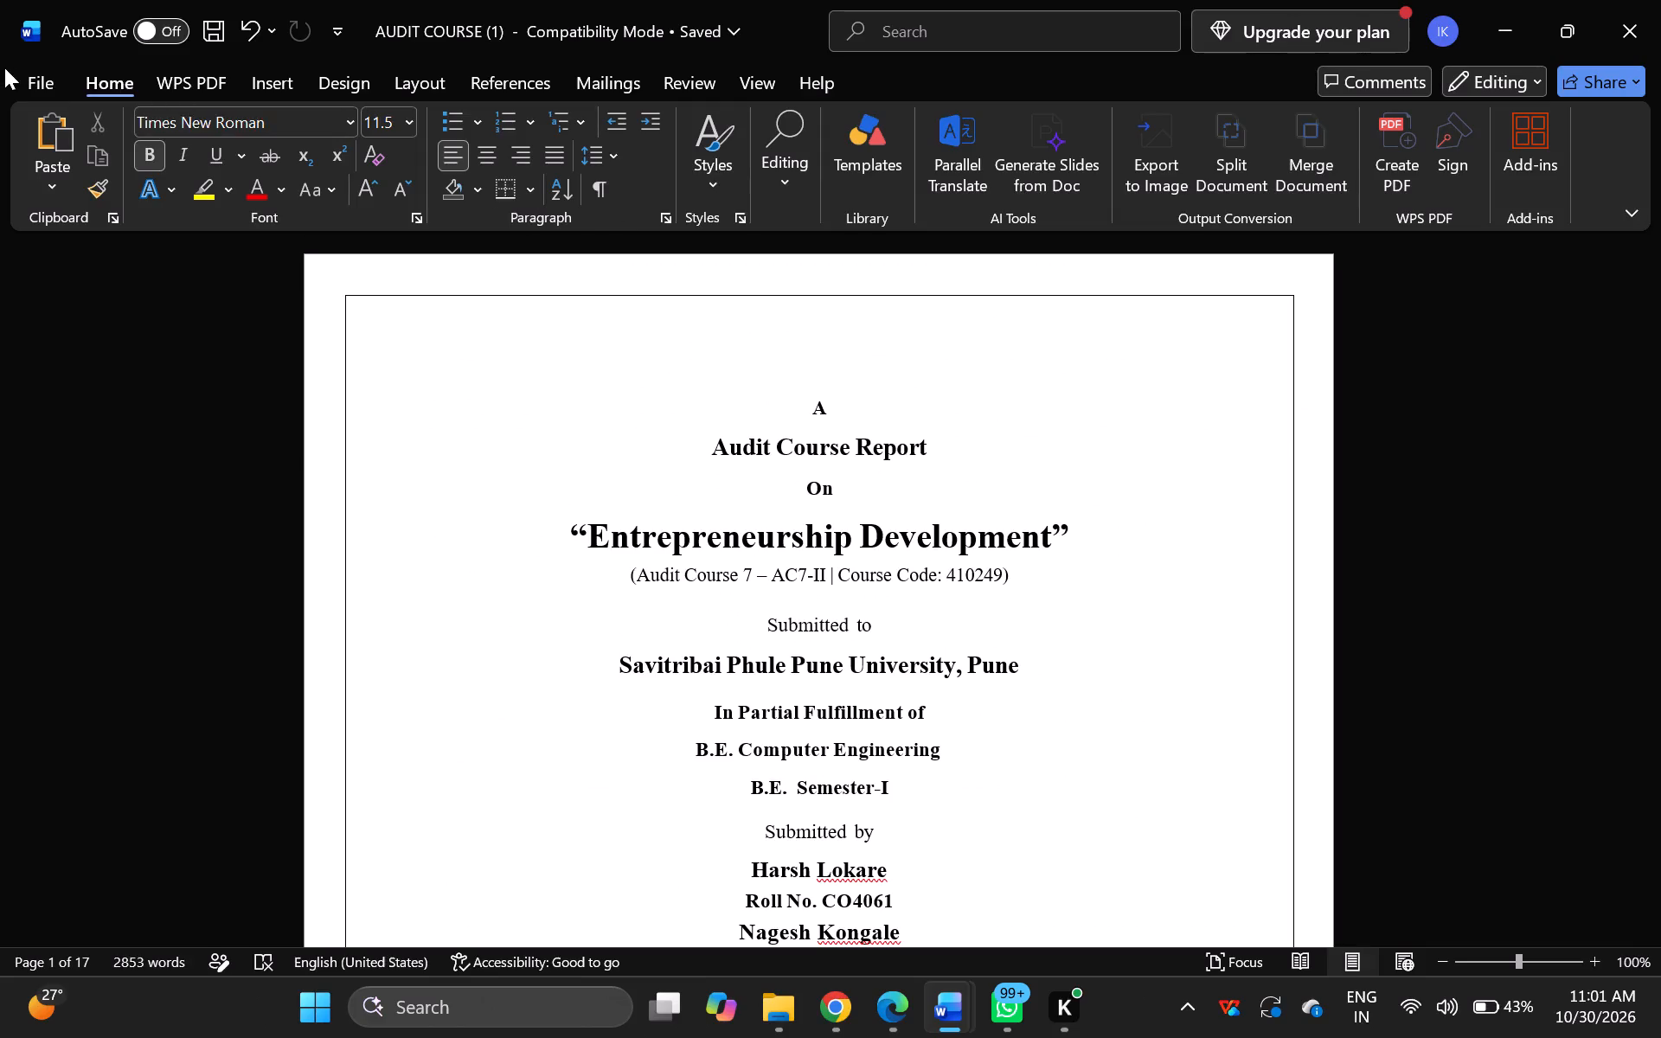
Save a copy as a Word Document named AUDIT COURSE (1) in the Downloads folder, accepting the upgrade to the newest file format.
left_click(25, 74)
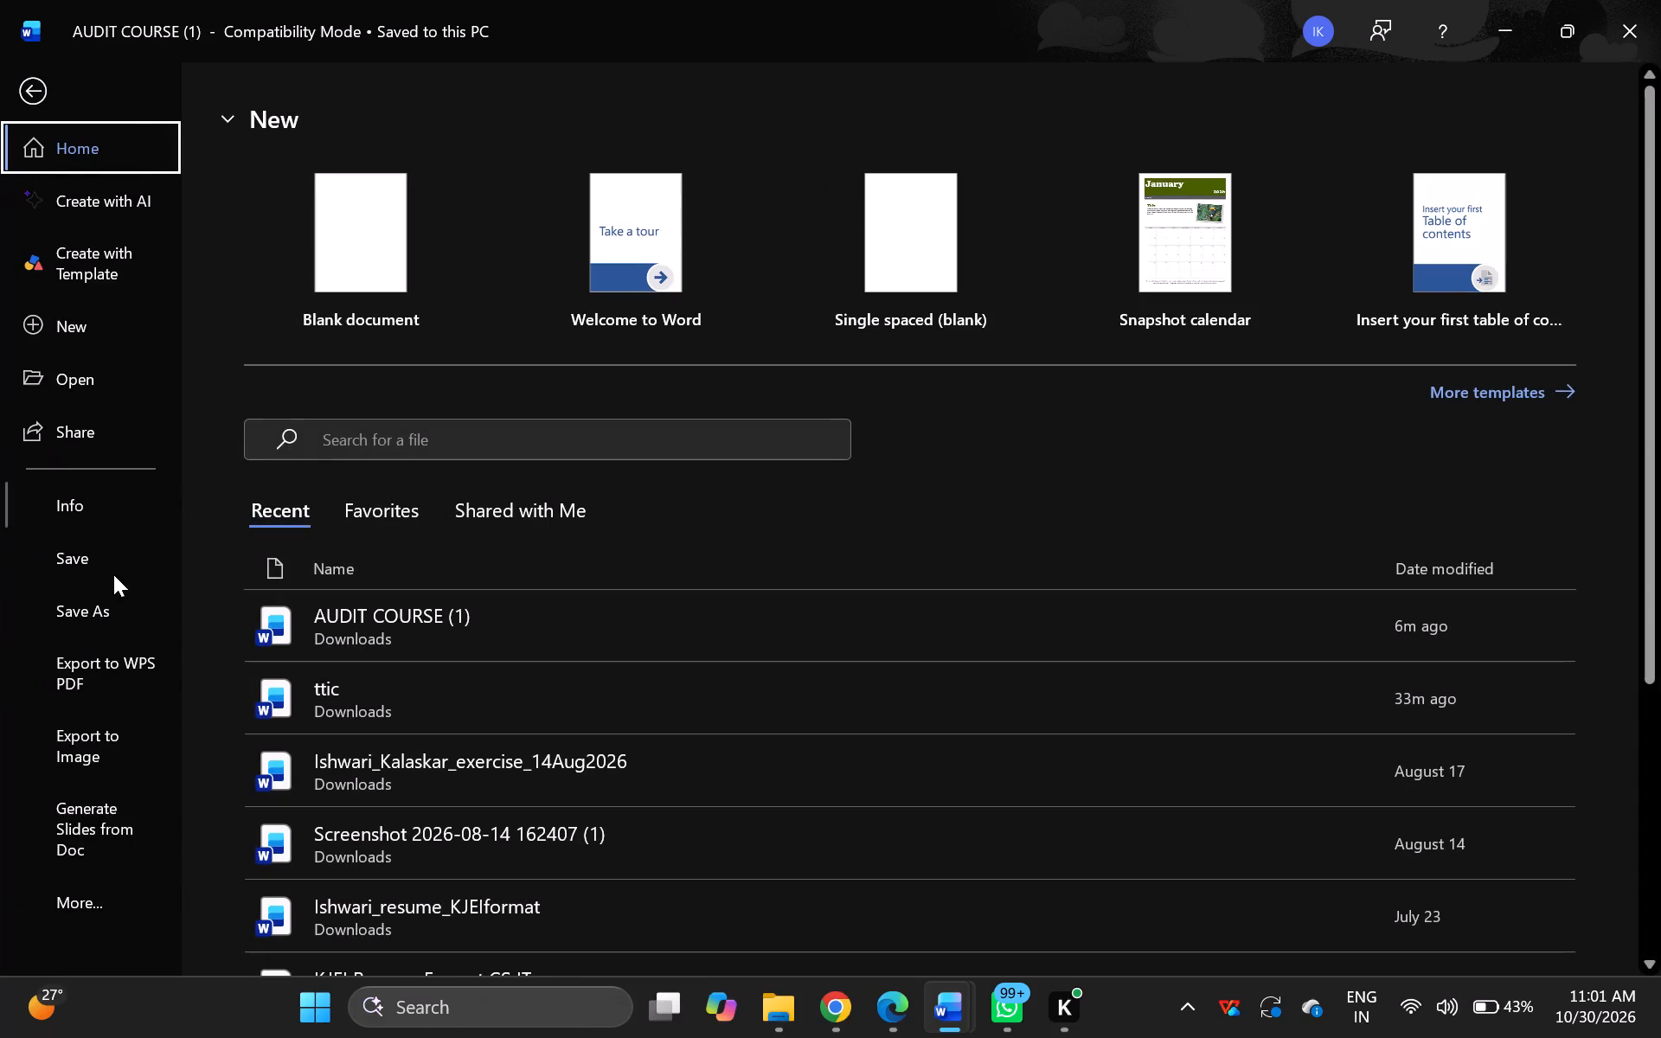
left_click(111, 616)
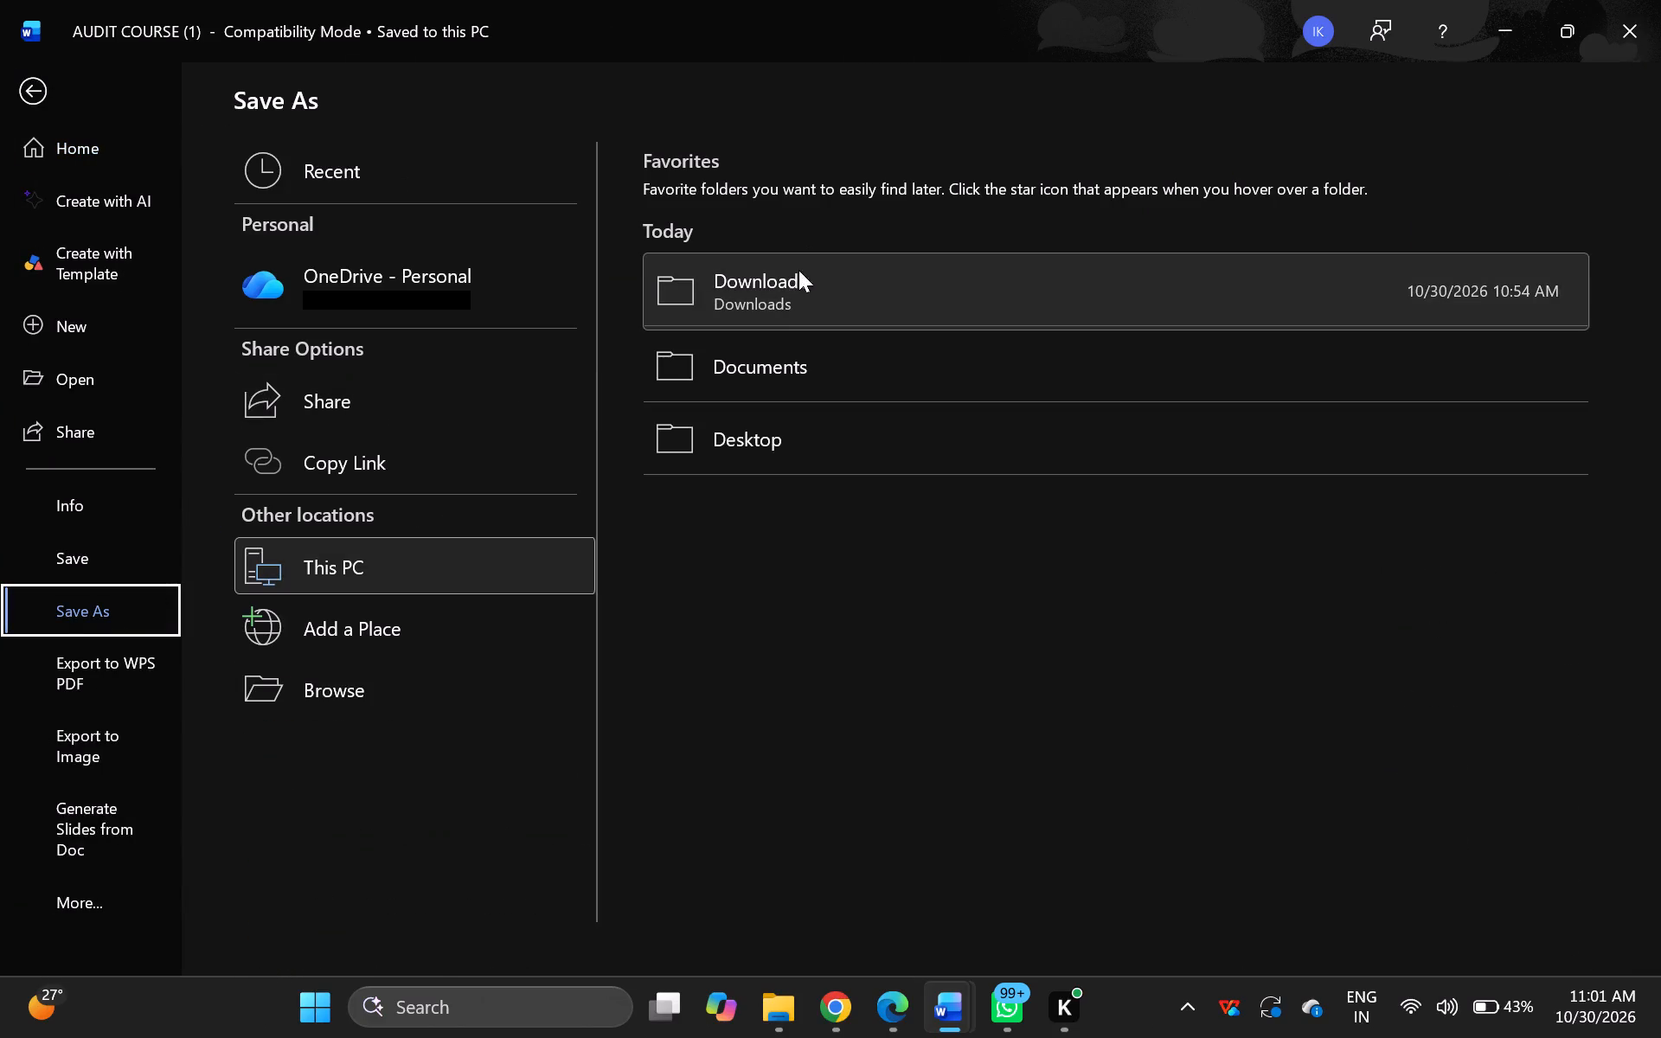
left_click(779, 300)
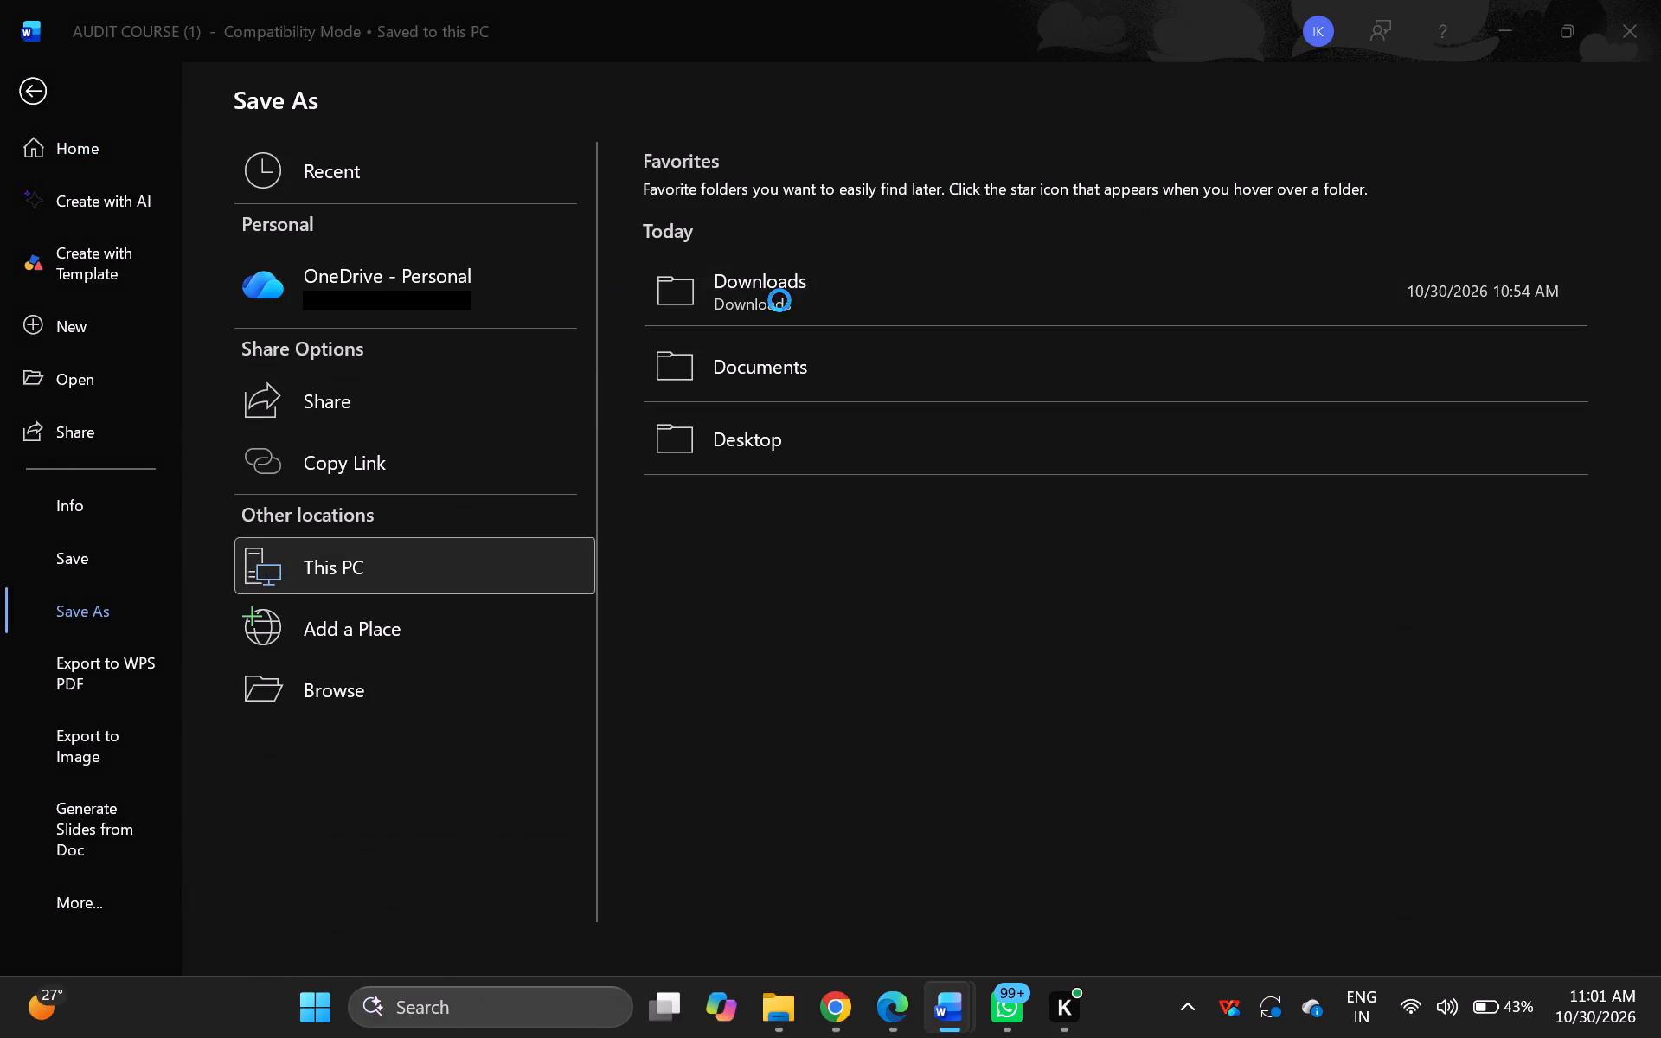
key("Return")
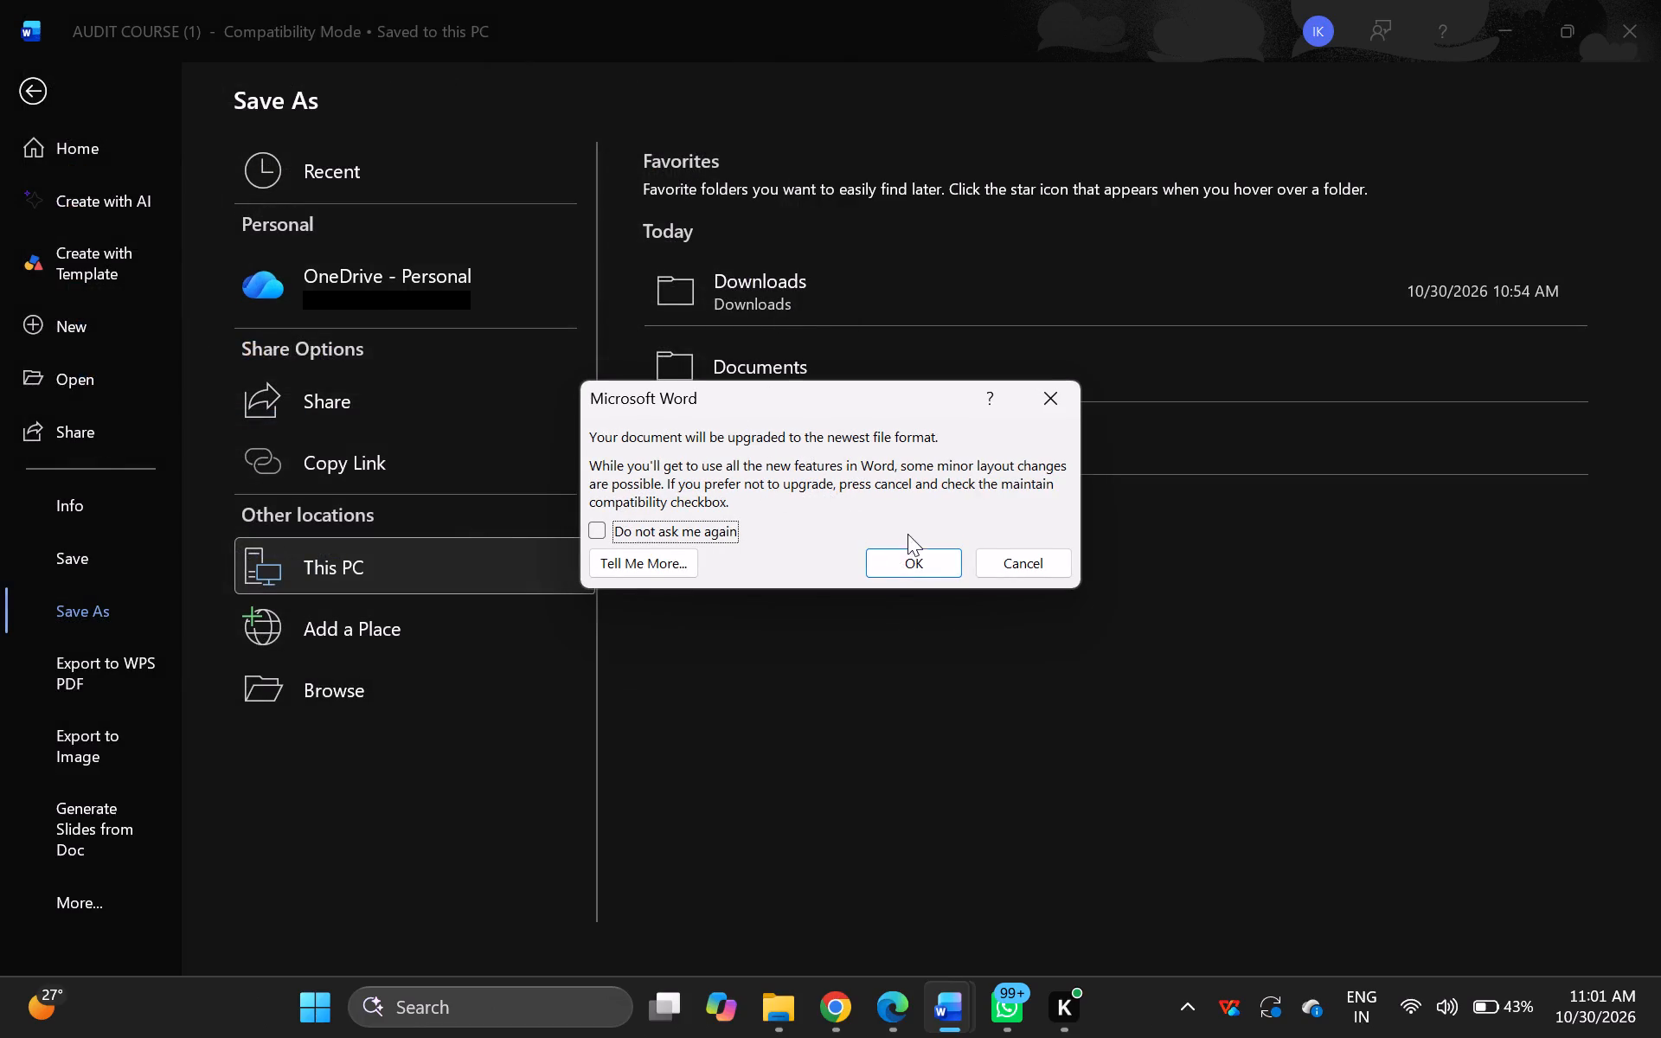
left_click(1073, 376)
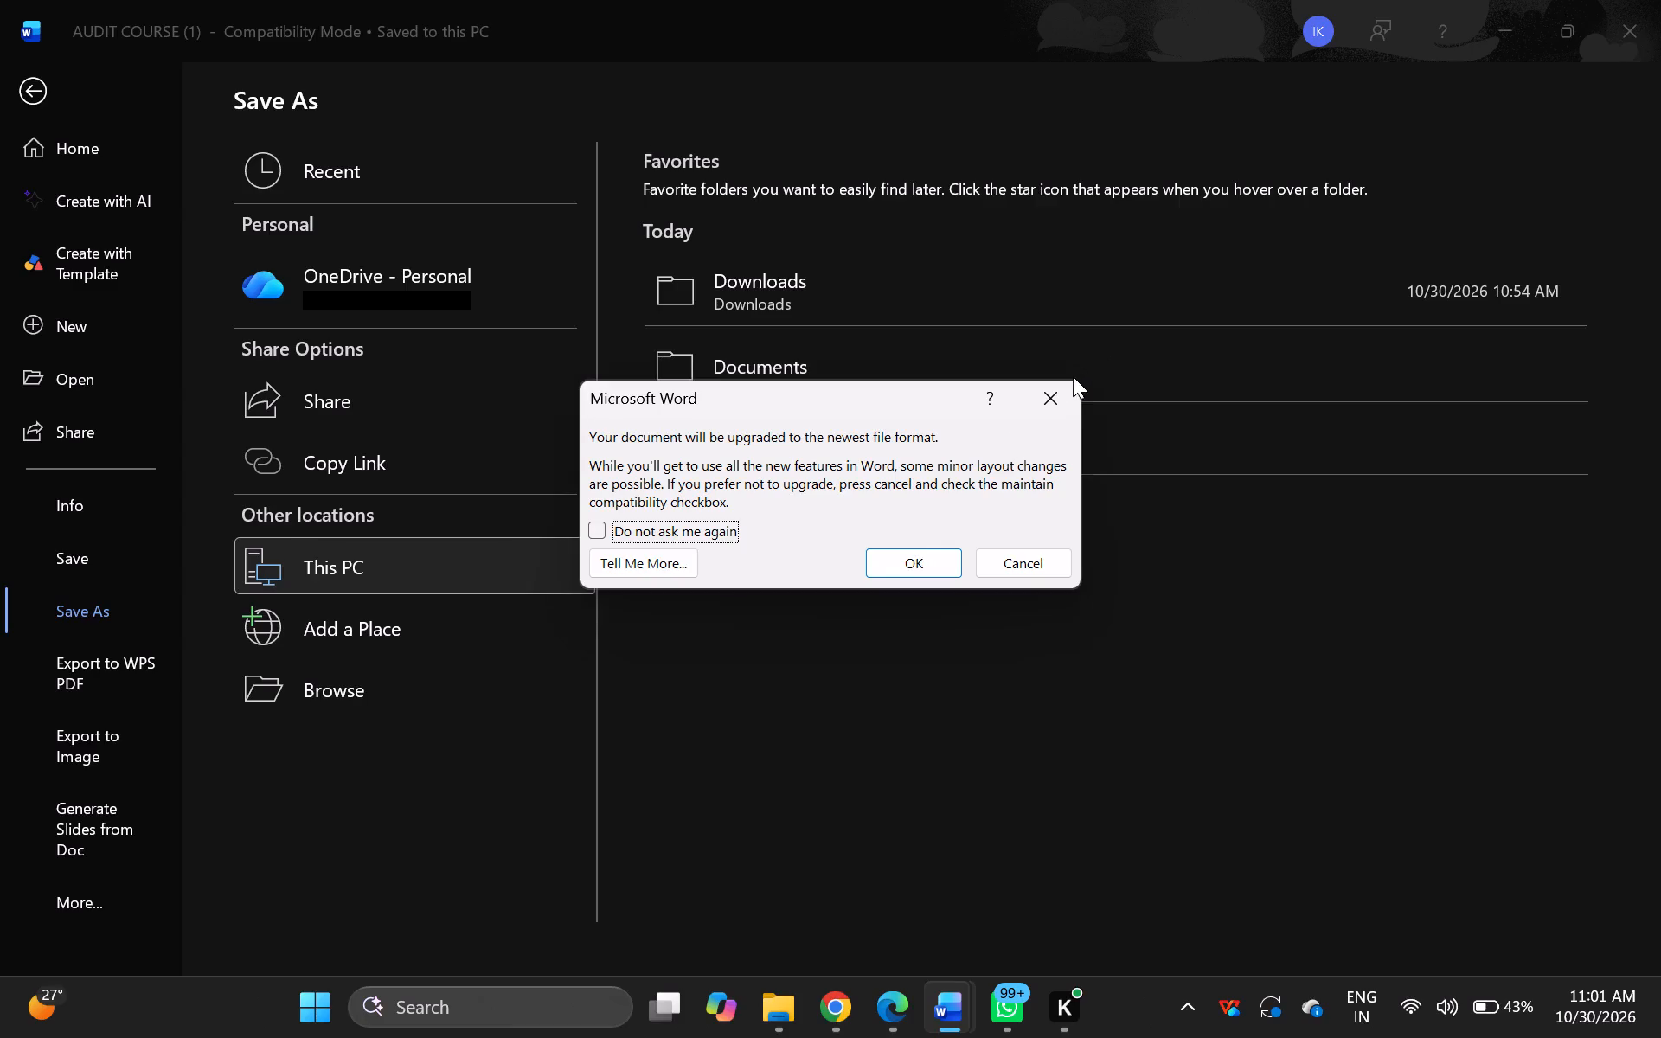
left_click(1062, 390)
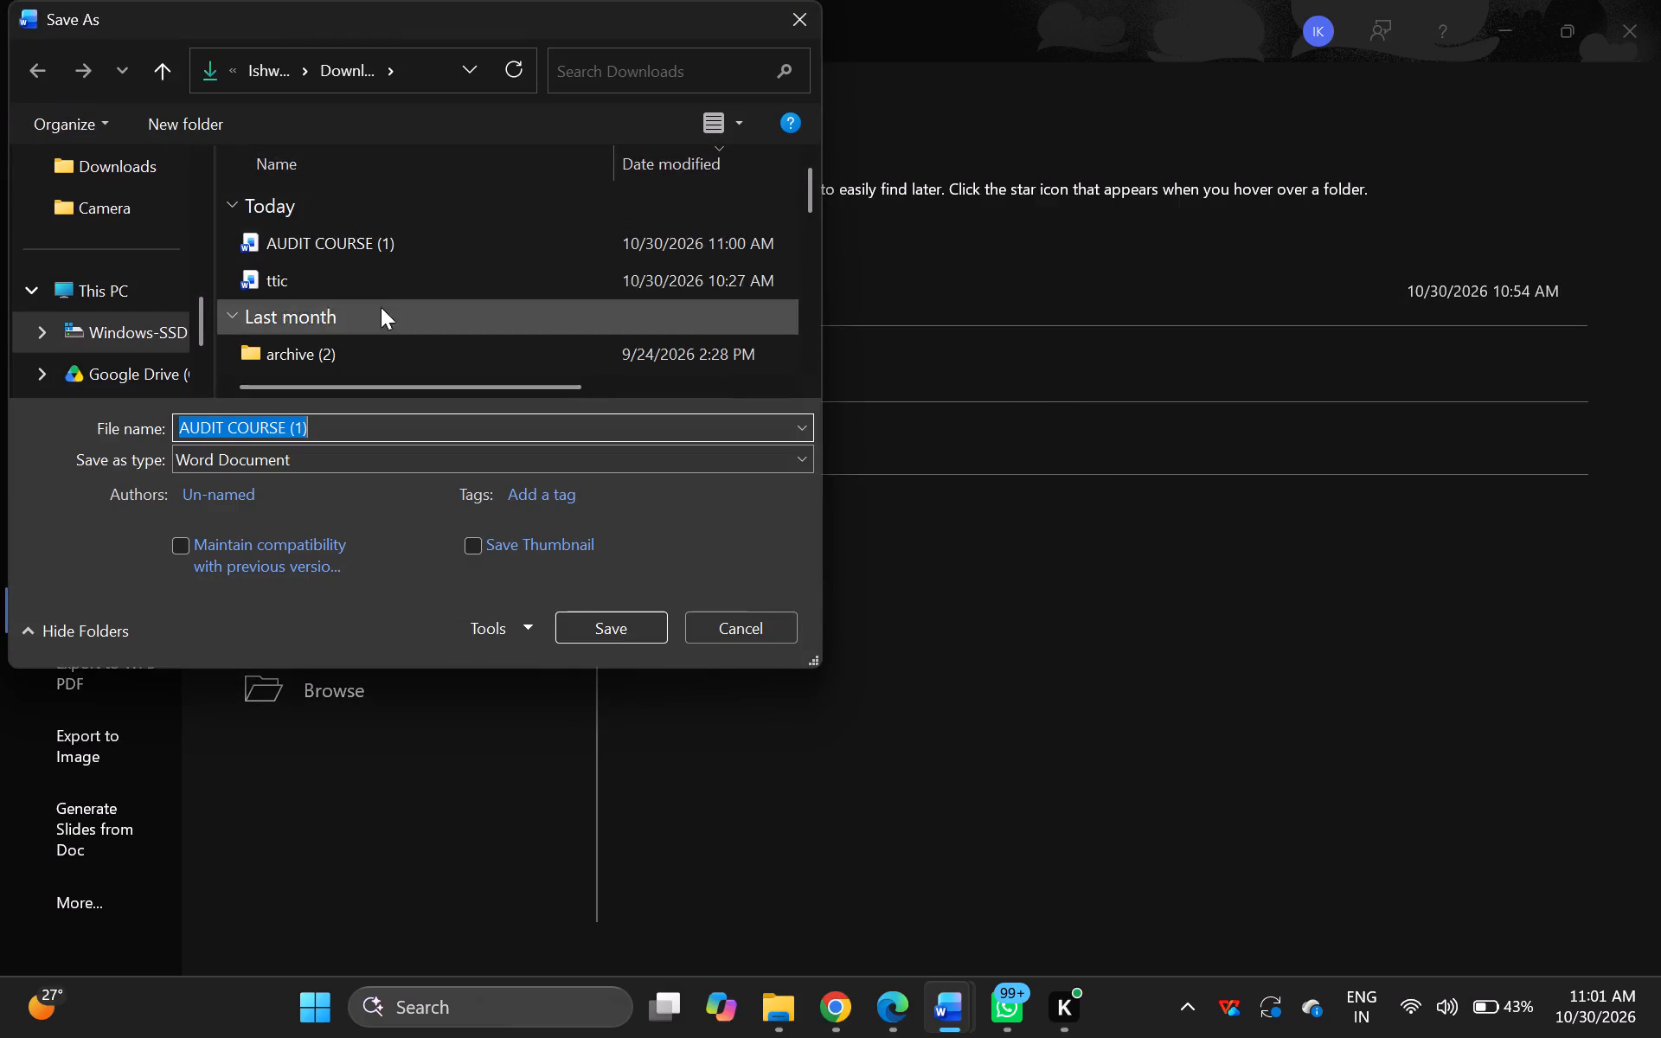
left_click(625, 627)
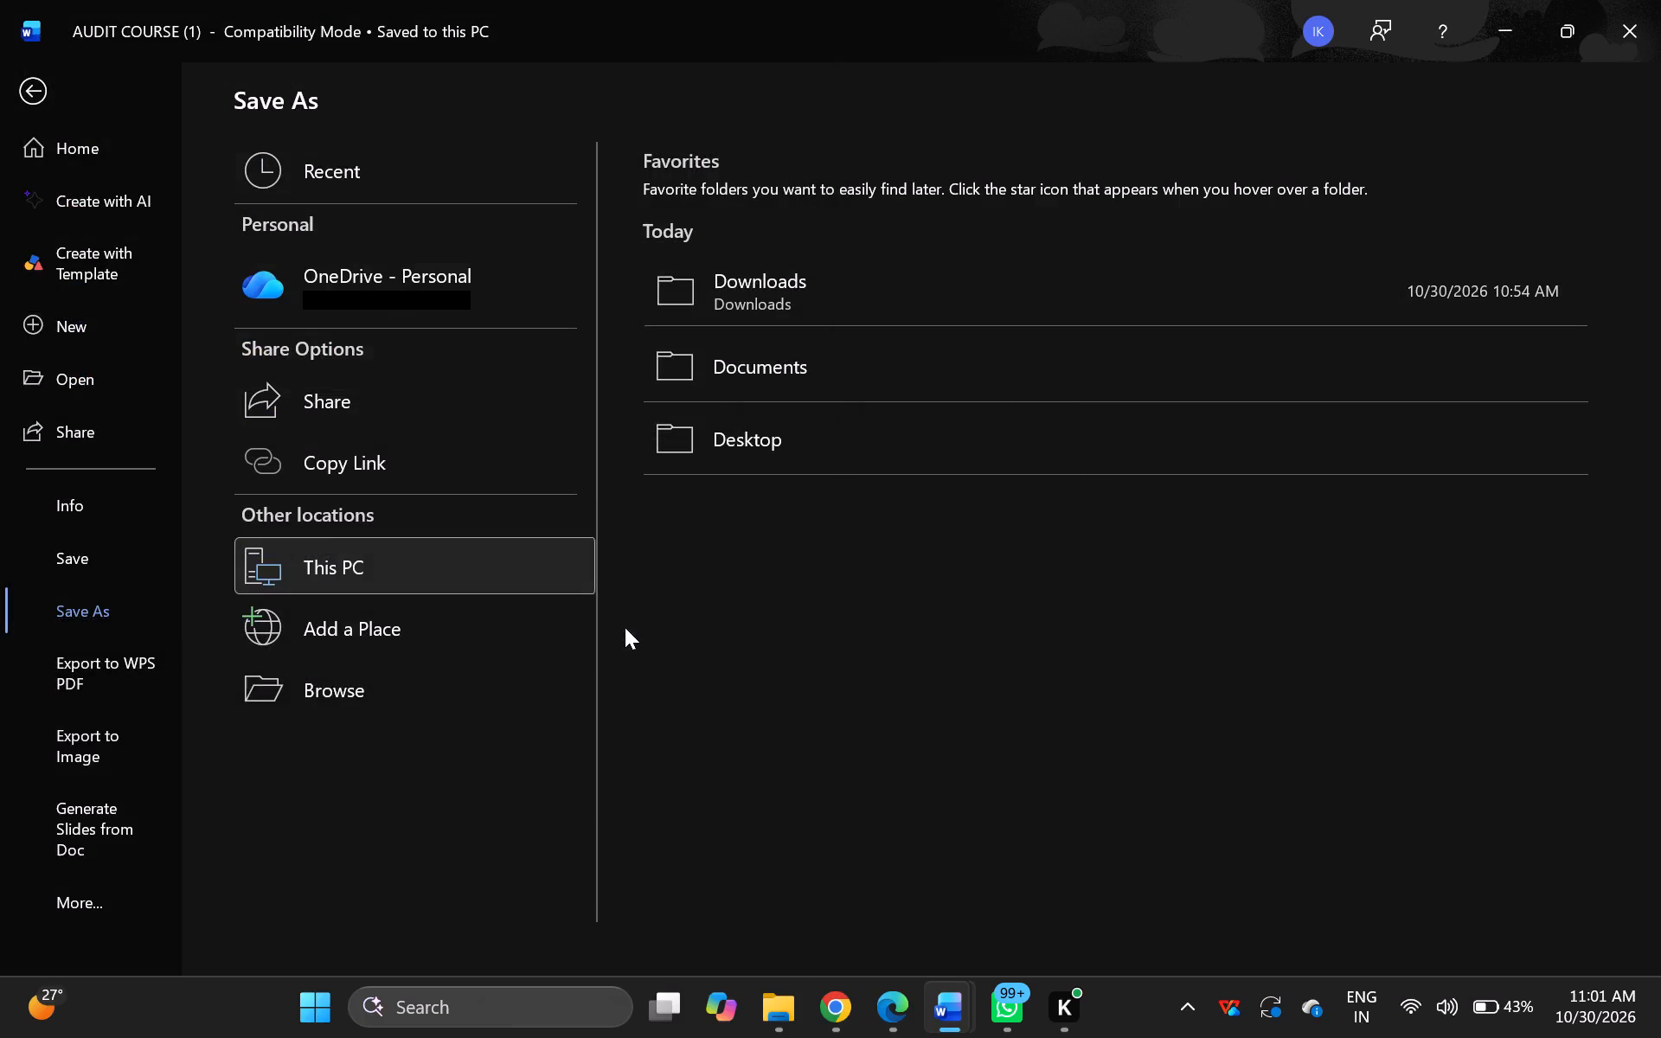
left_click(914, 557)
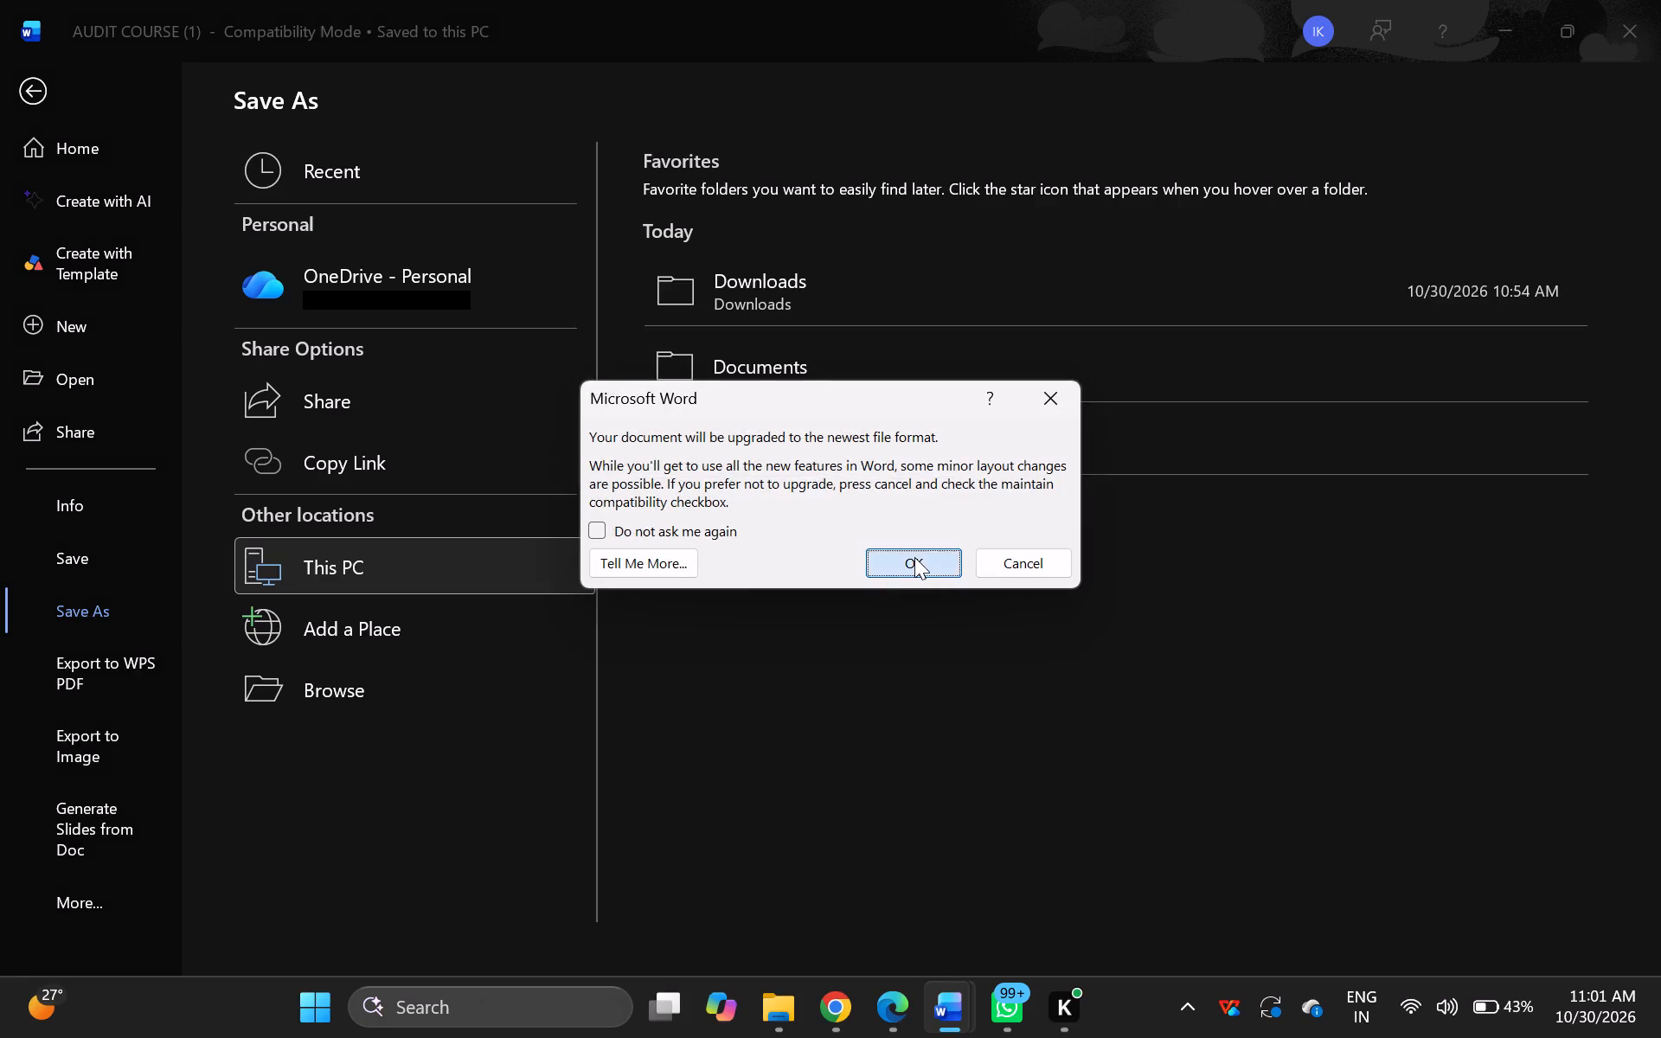
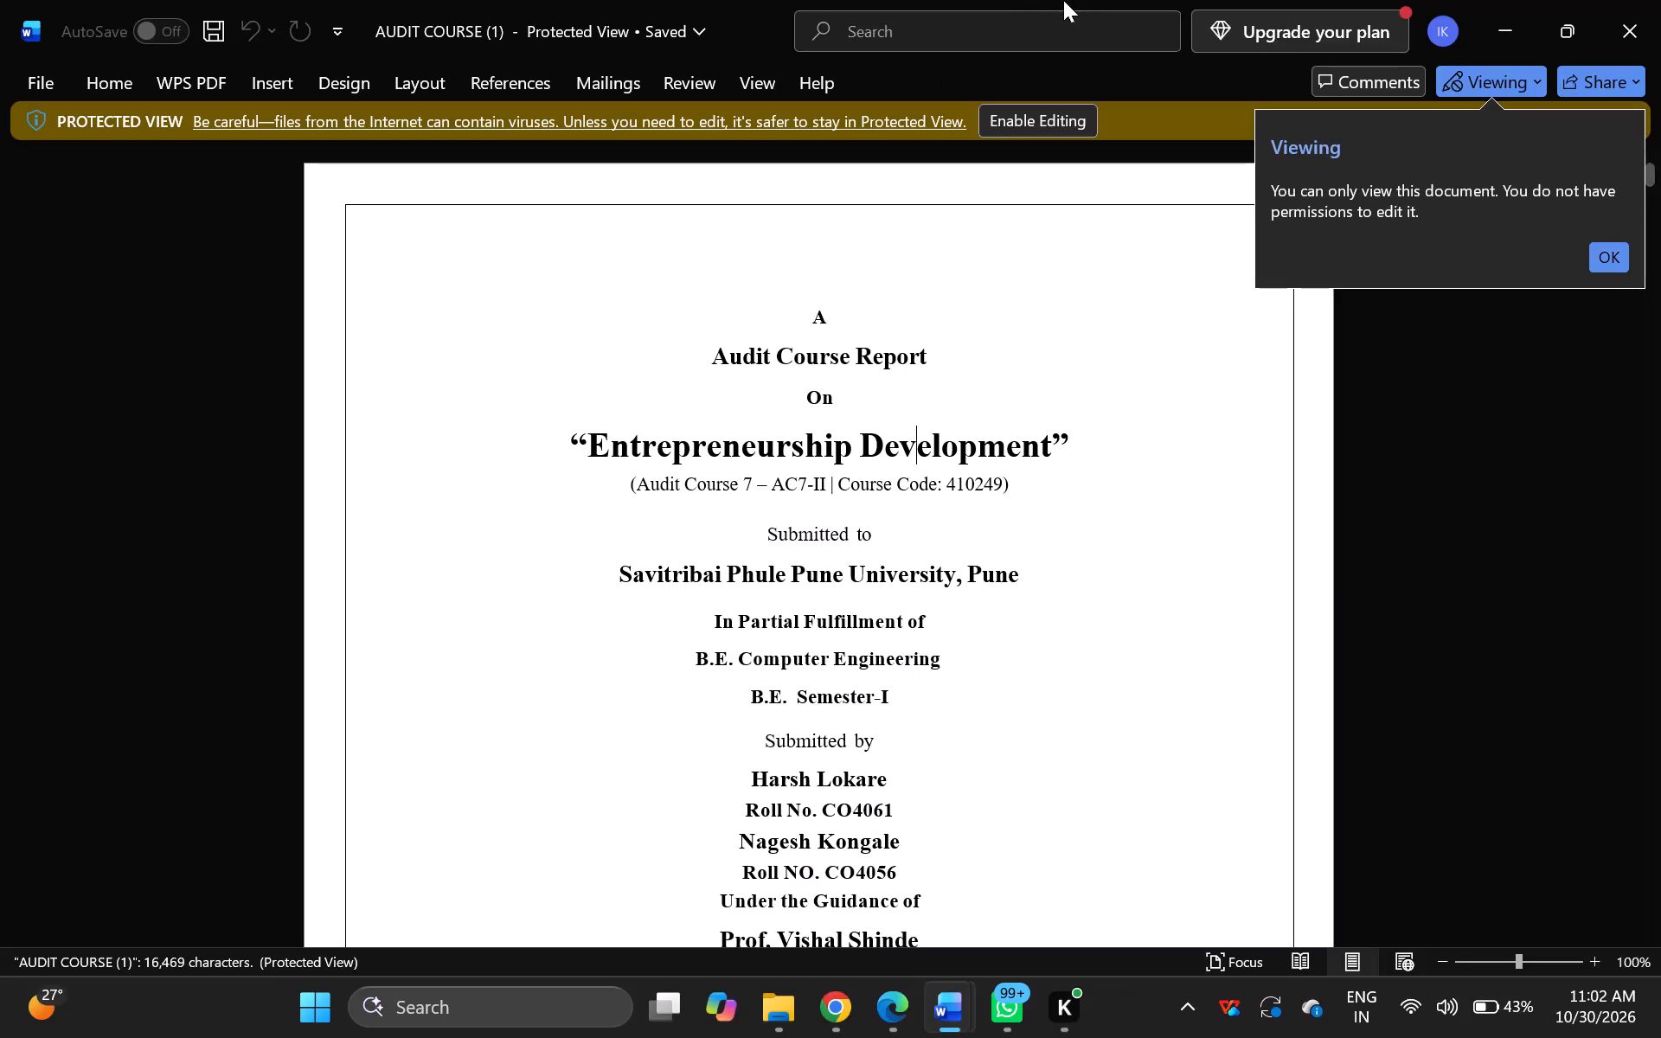
Enable editing for the AUDIT COURSE (1) document opened in Protected View.
left_click(1012, 127)
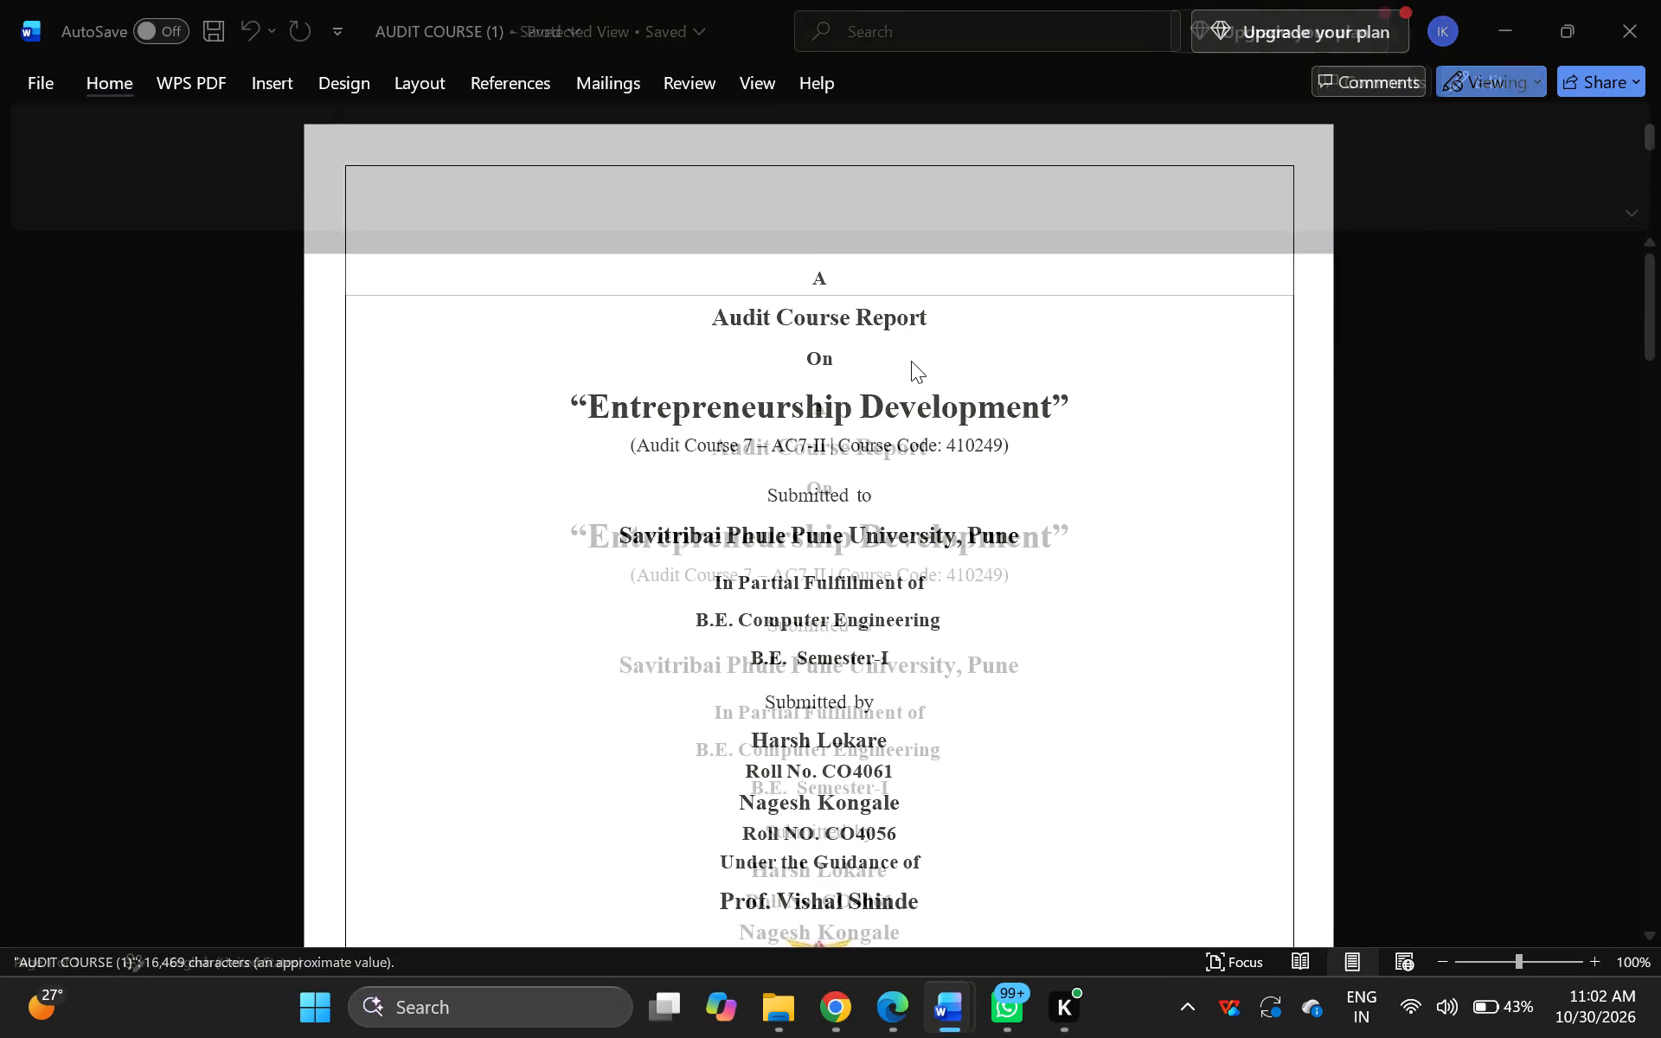
Review the submitter details on the cover page and in the certificate text on the second page.
scroll(911, 361, "up", 1, "ctrl")
scroll(911, 361, "down", 4, "ctrl")
key("Down")
key("Down")
key("Down")
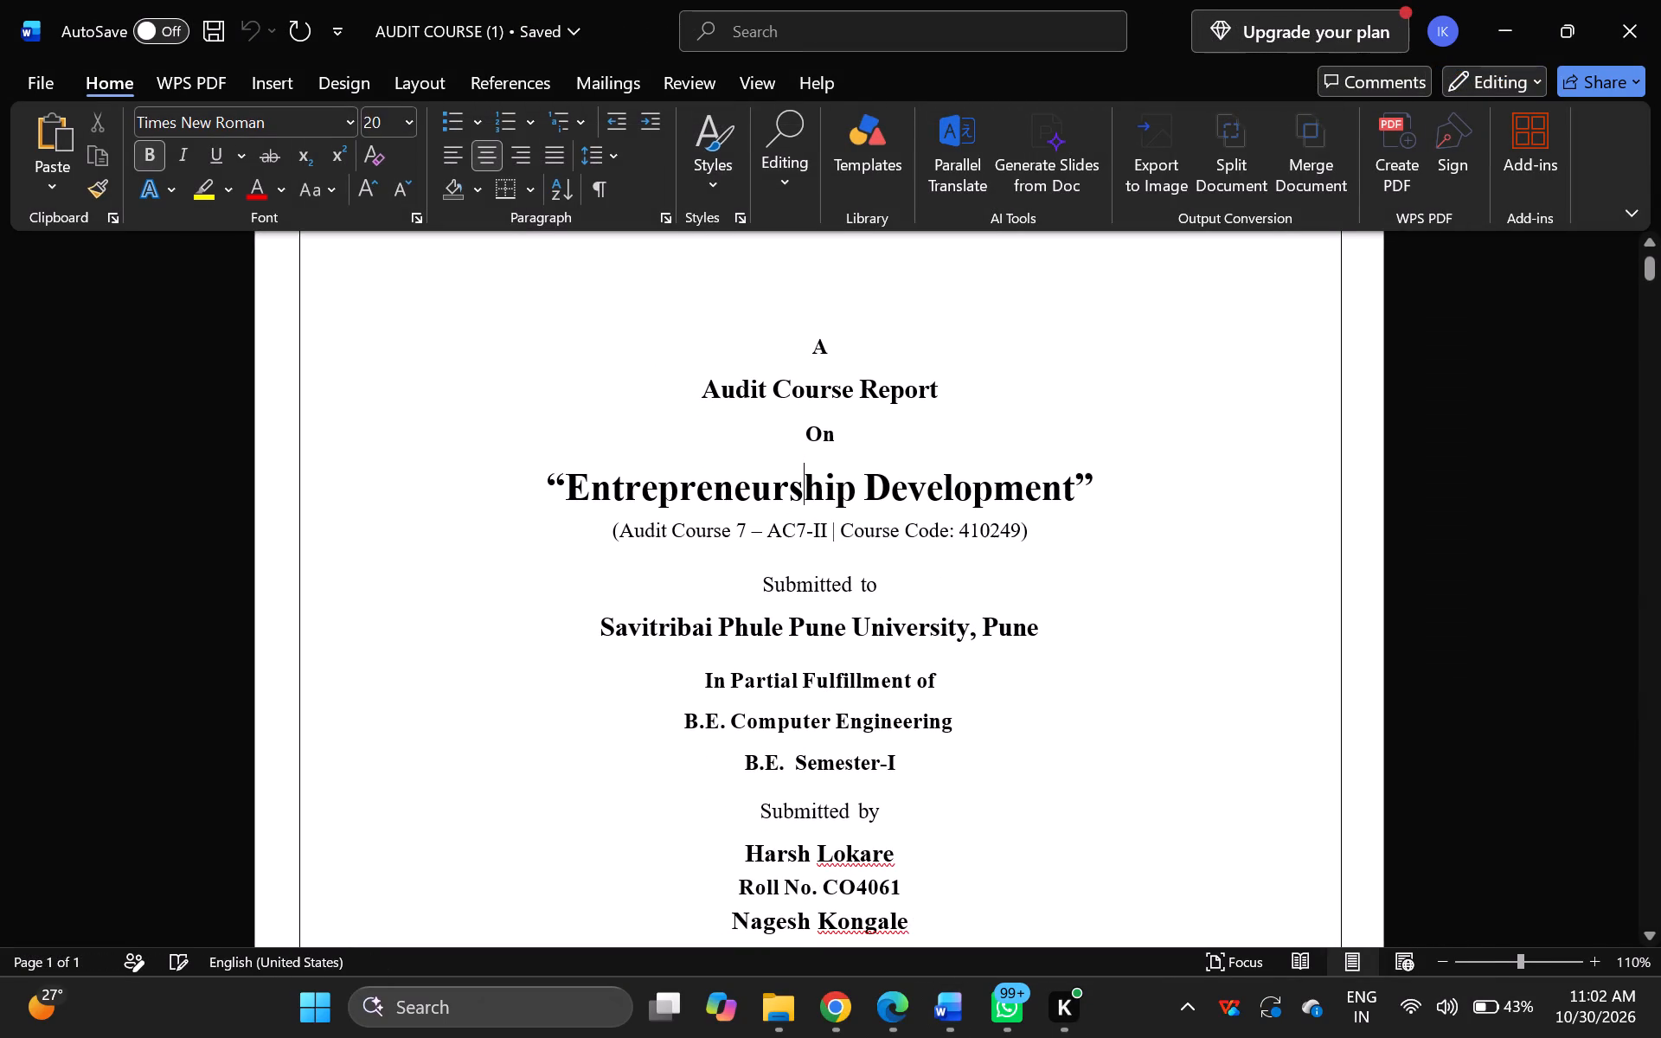
key("Down")
key("Down")
scroll(911, 361, "down", 2)
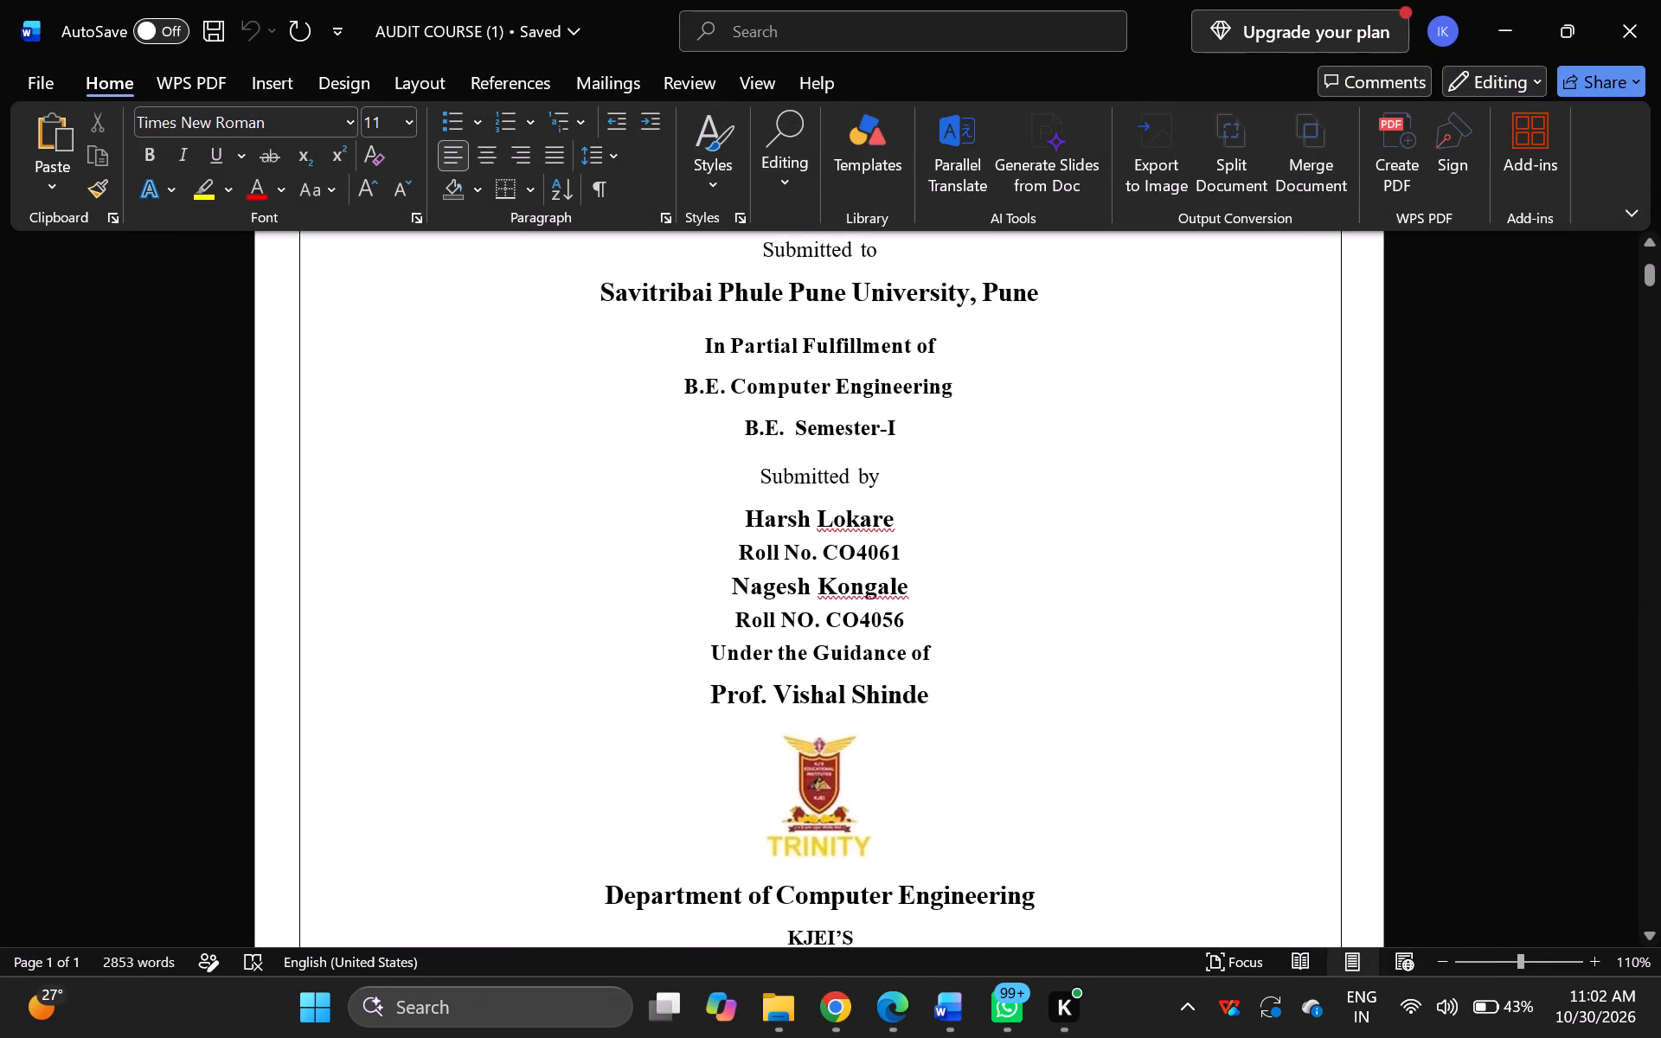
scroll(911, 361, "down", 4)
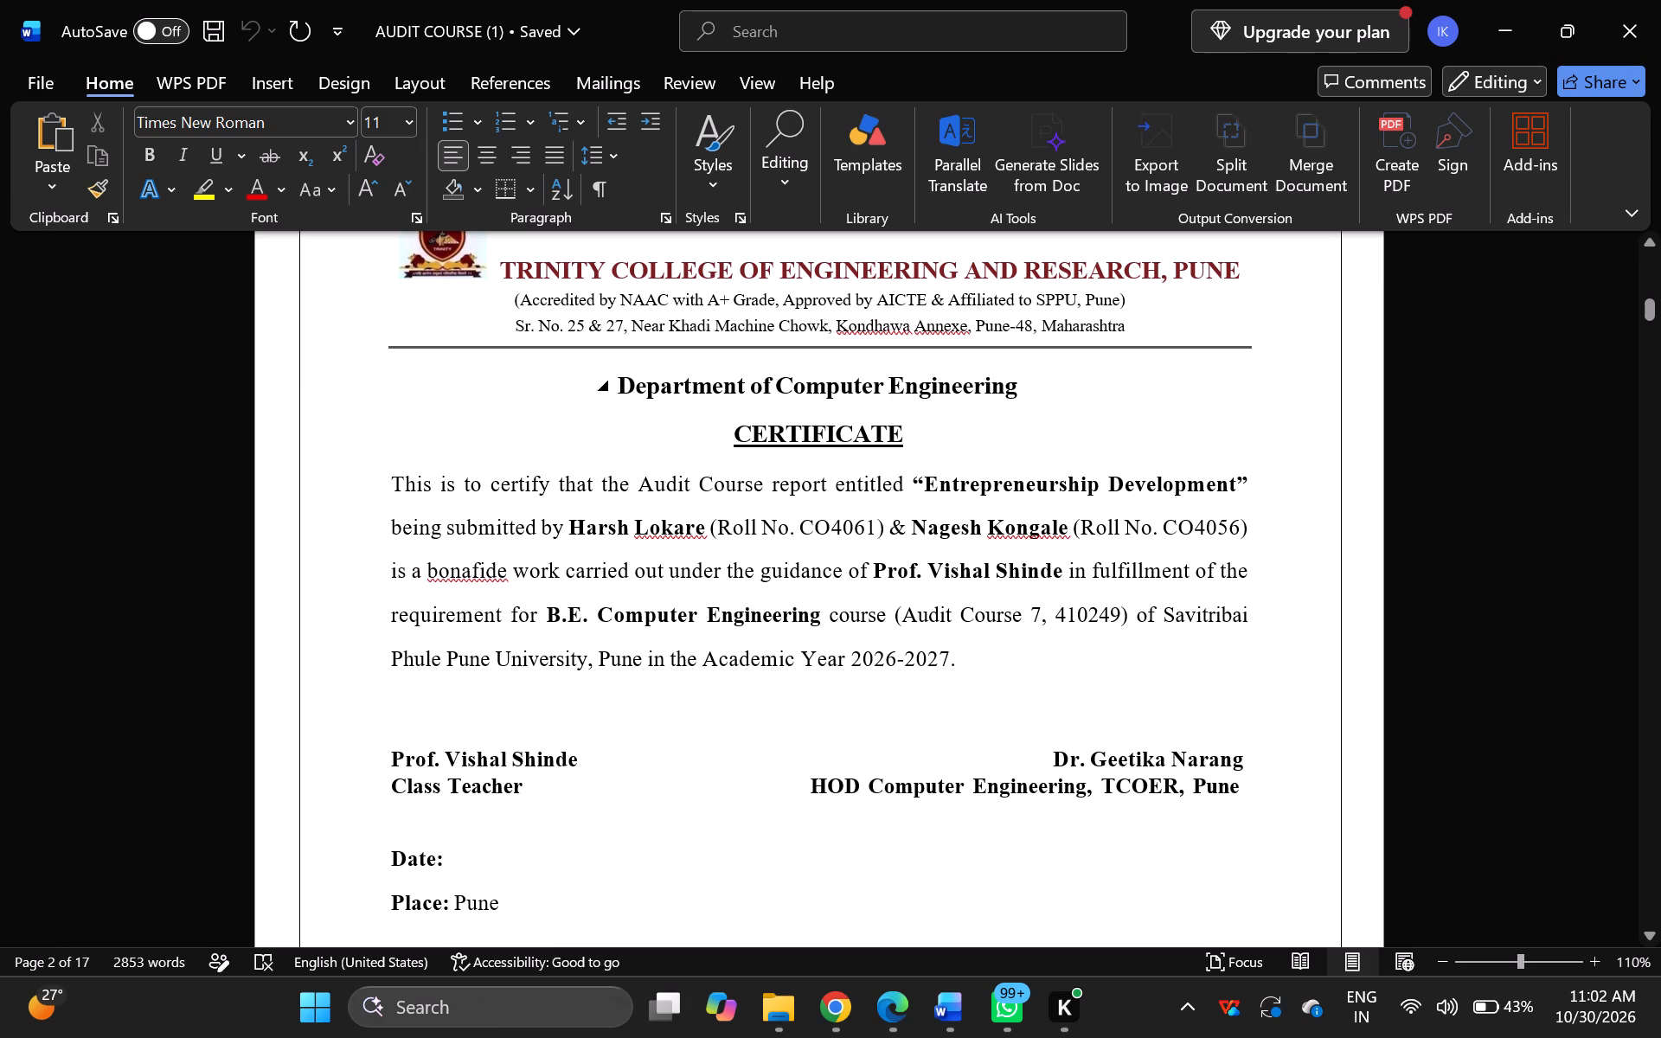
scroll(901, 573, "down", 1)
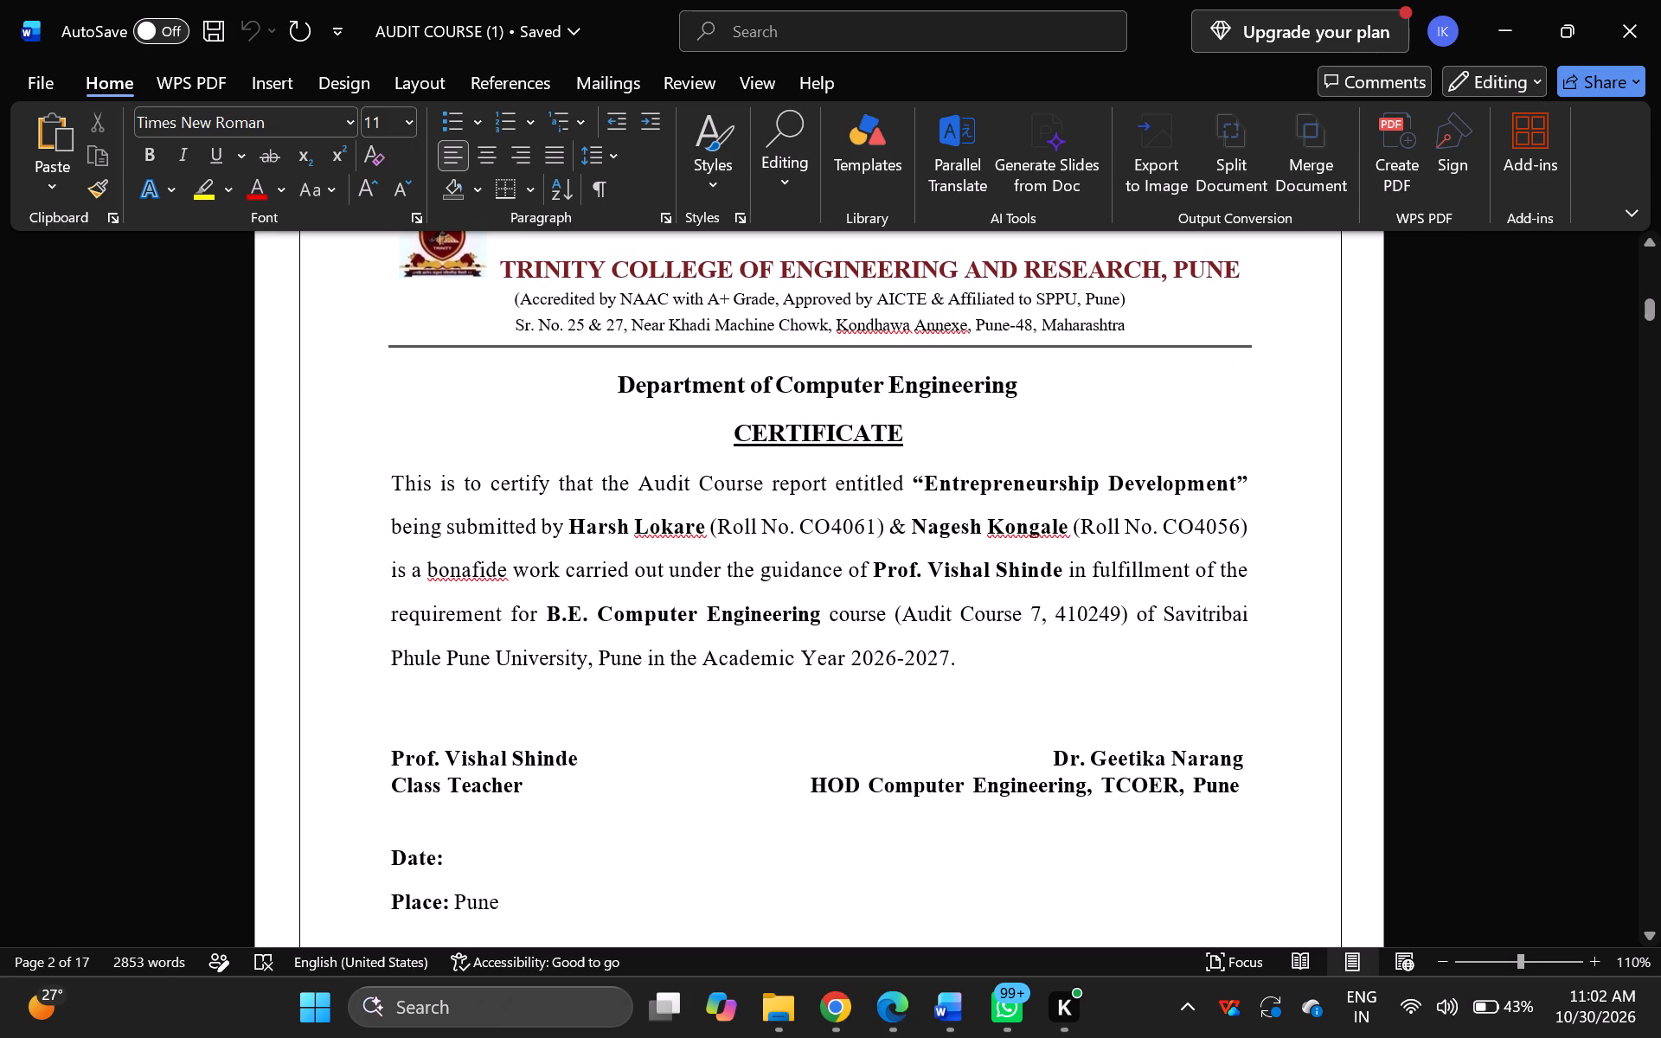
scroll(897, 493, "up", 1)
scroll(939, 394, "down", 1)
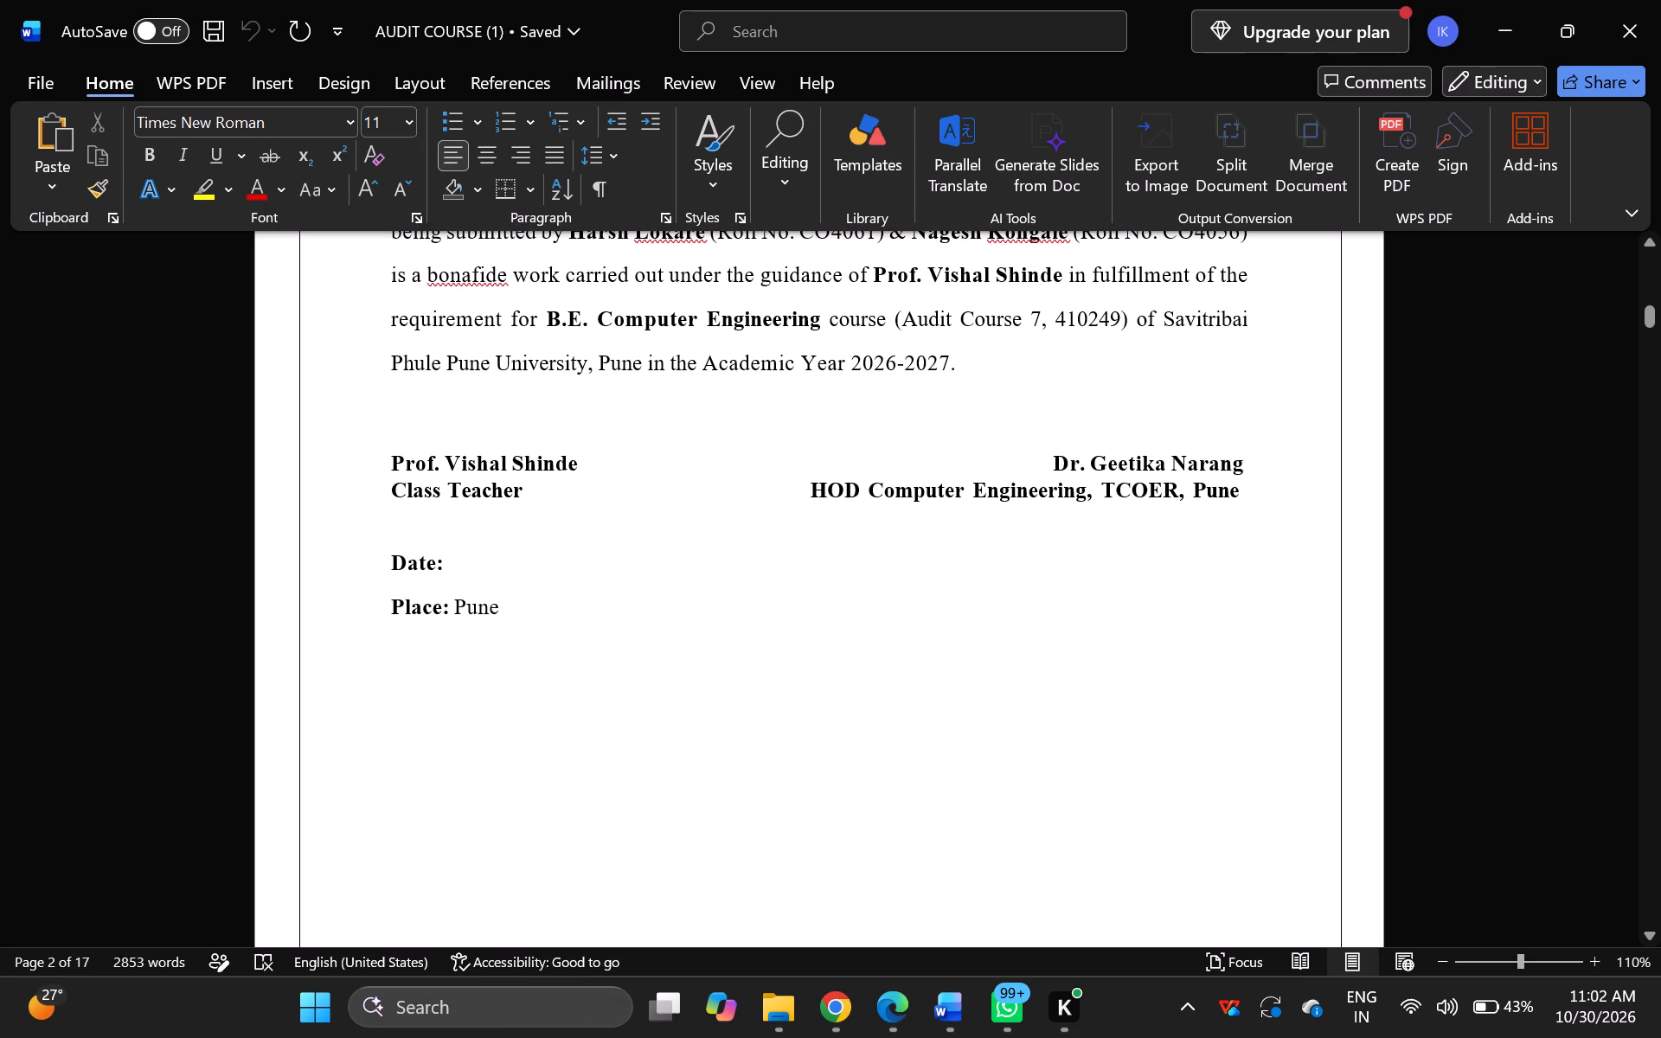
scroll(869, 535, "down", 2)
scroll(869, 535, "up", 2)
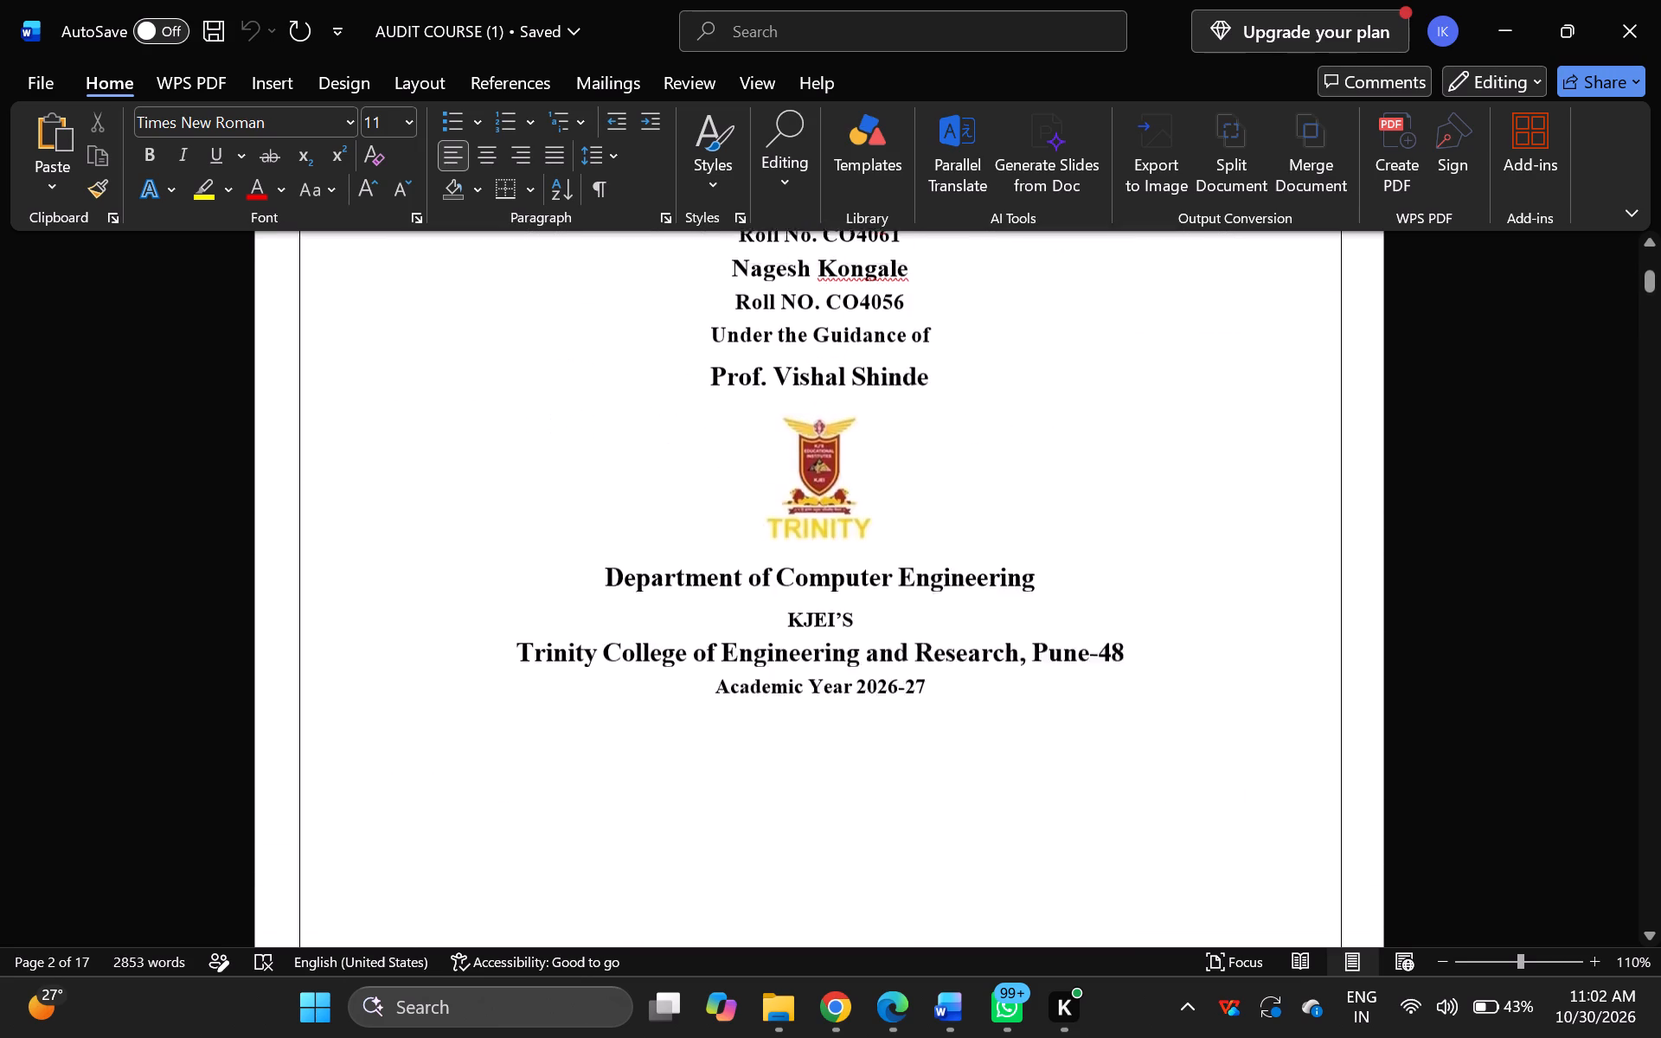
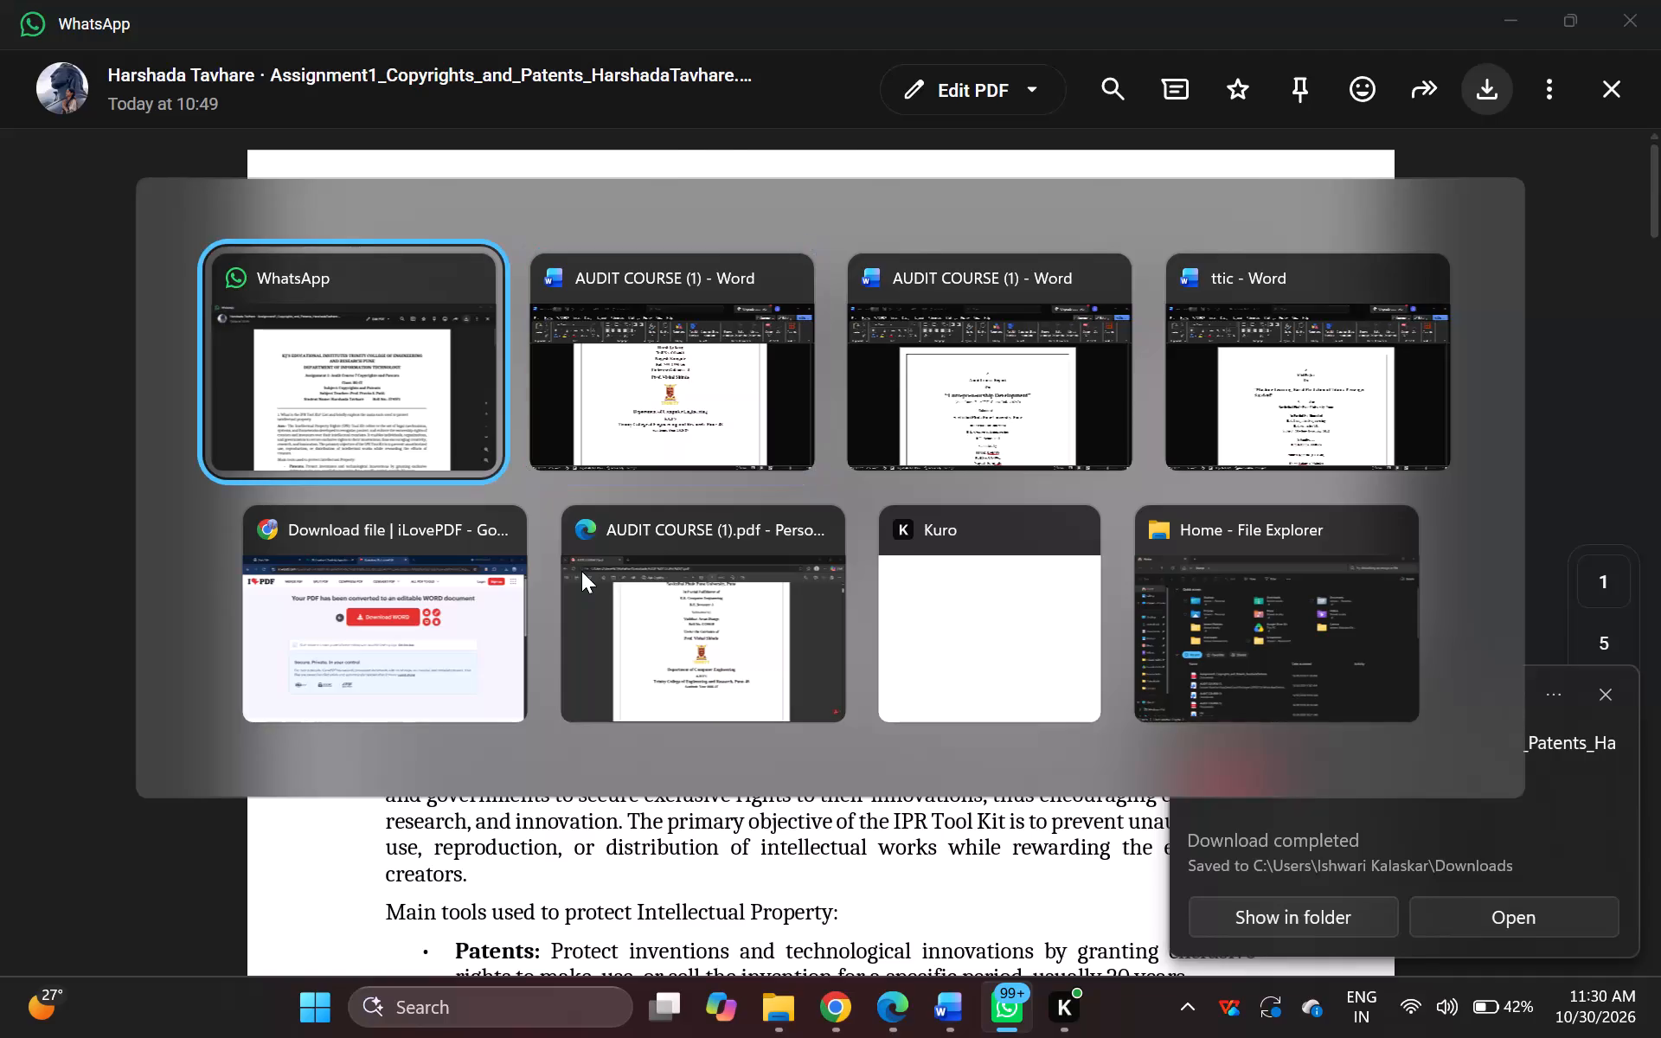
In Chrome, return to iLovePDF's PDF to Word converter and convert the Assignment1 Copyrights and Patents PDF from Downloads.
left_click(34, 85)
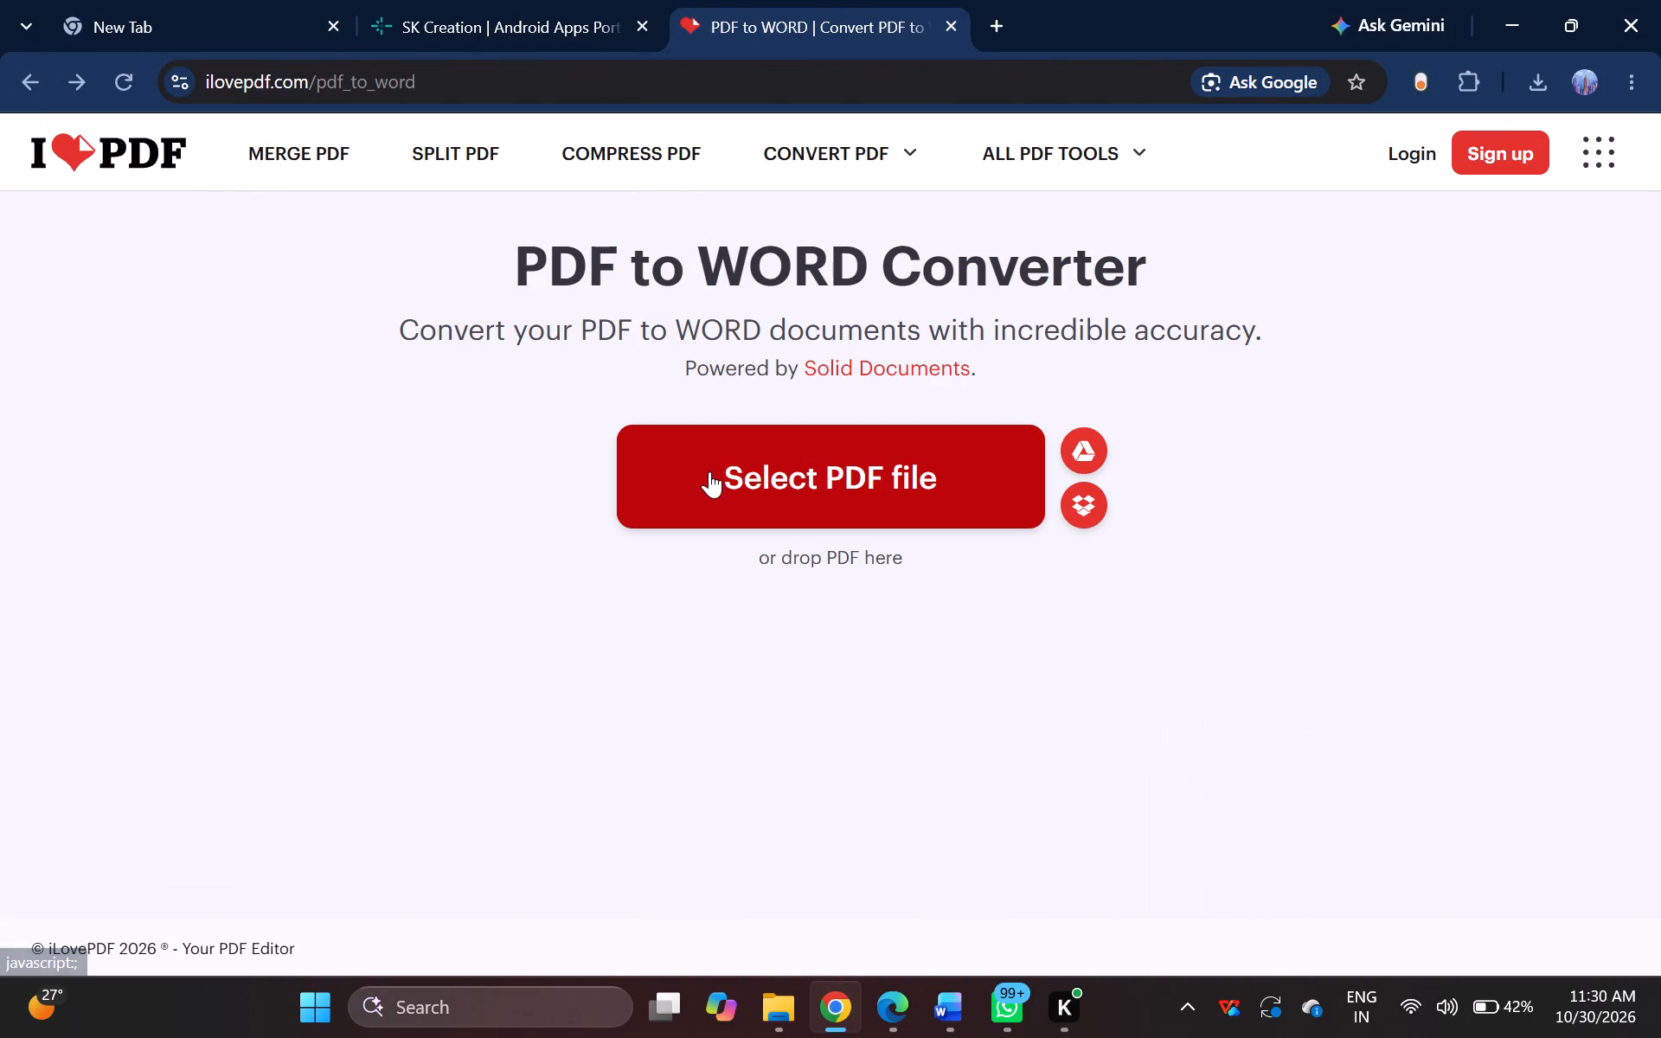
left_click(709, 471)
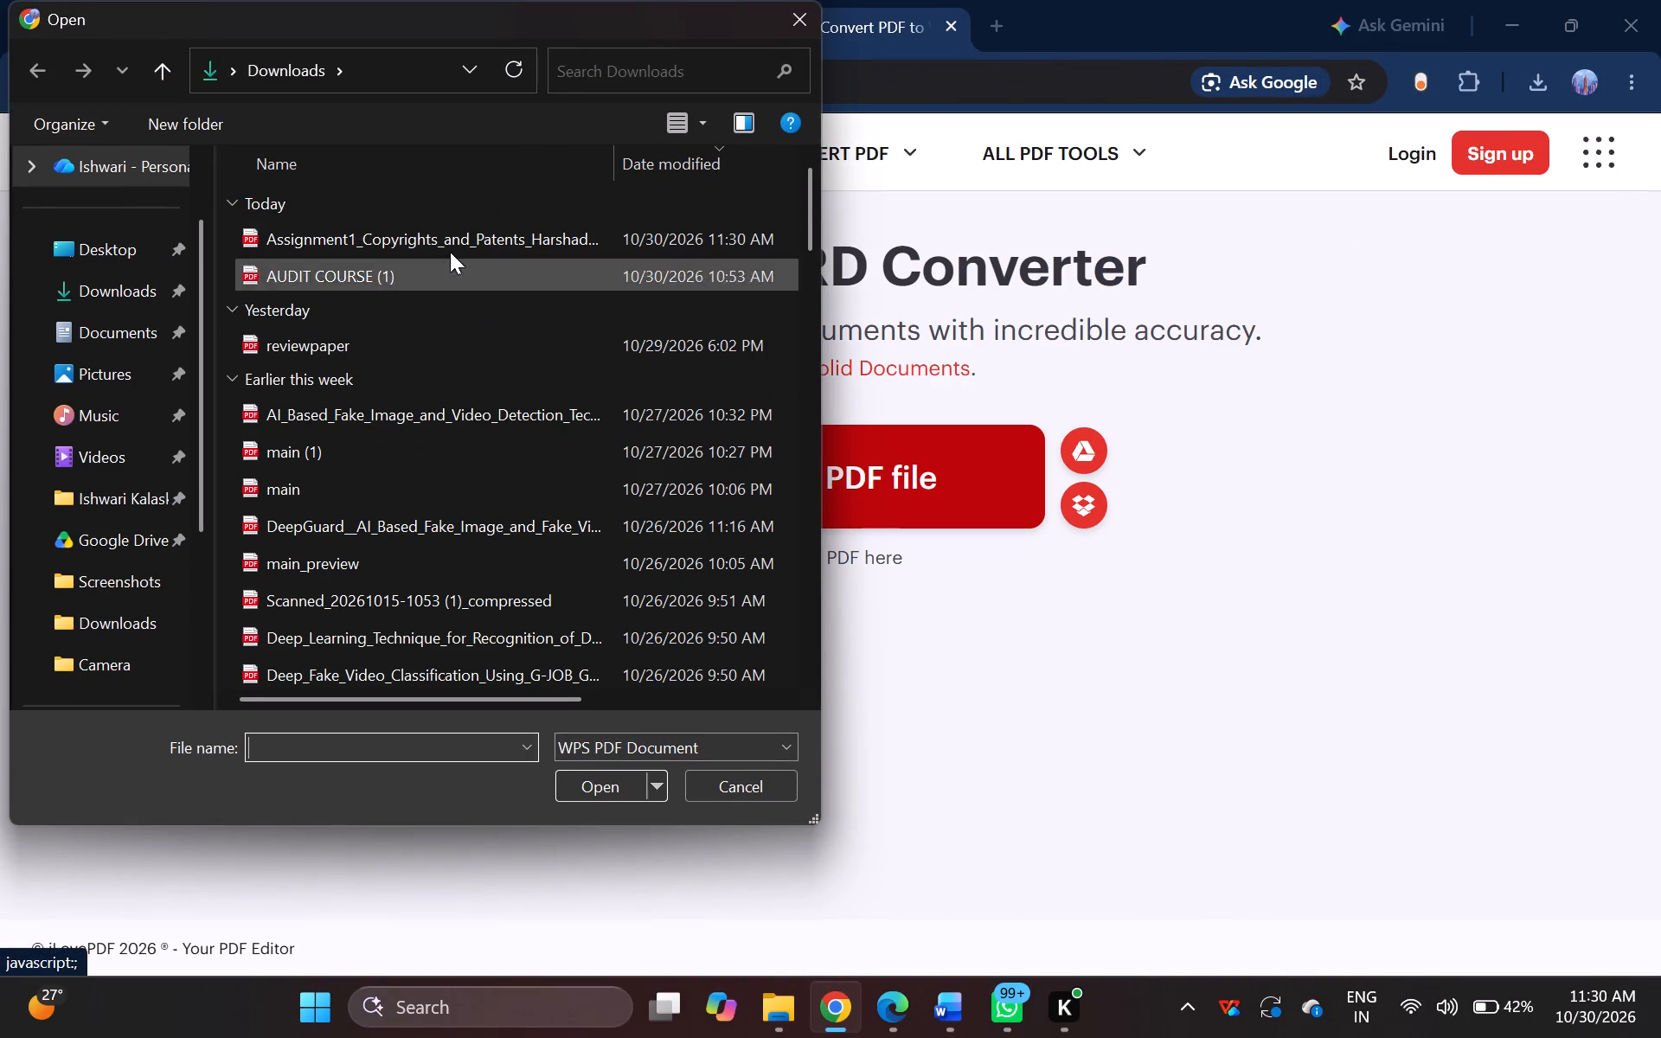
left_click(443, 244)
key("Return")
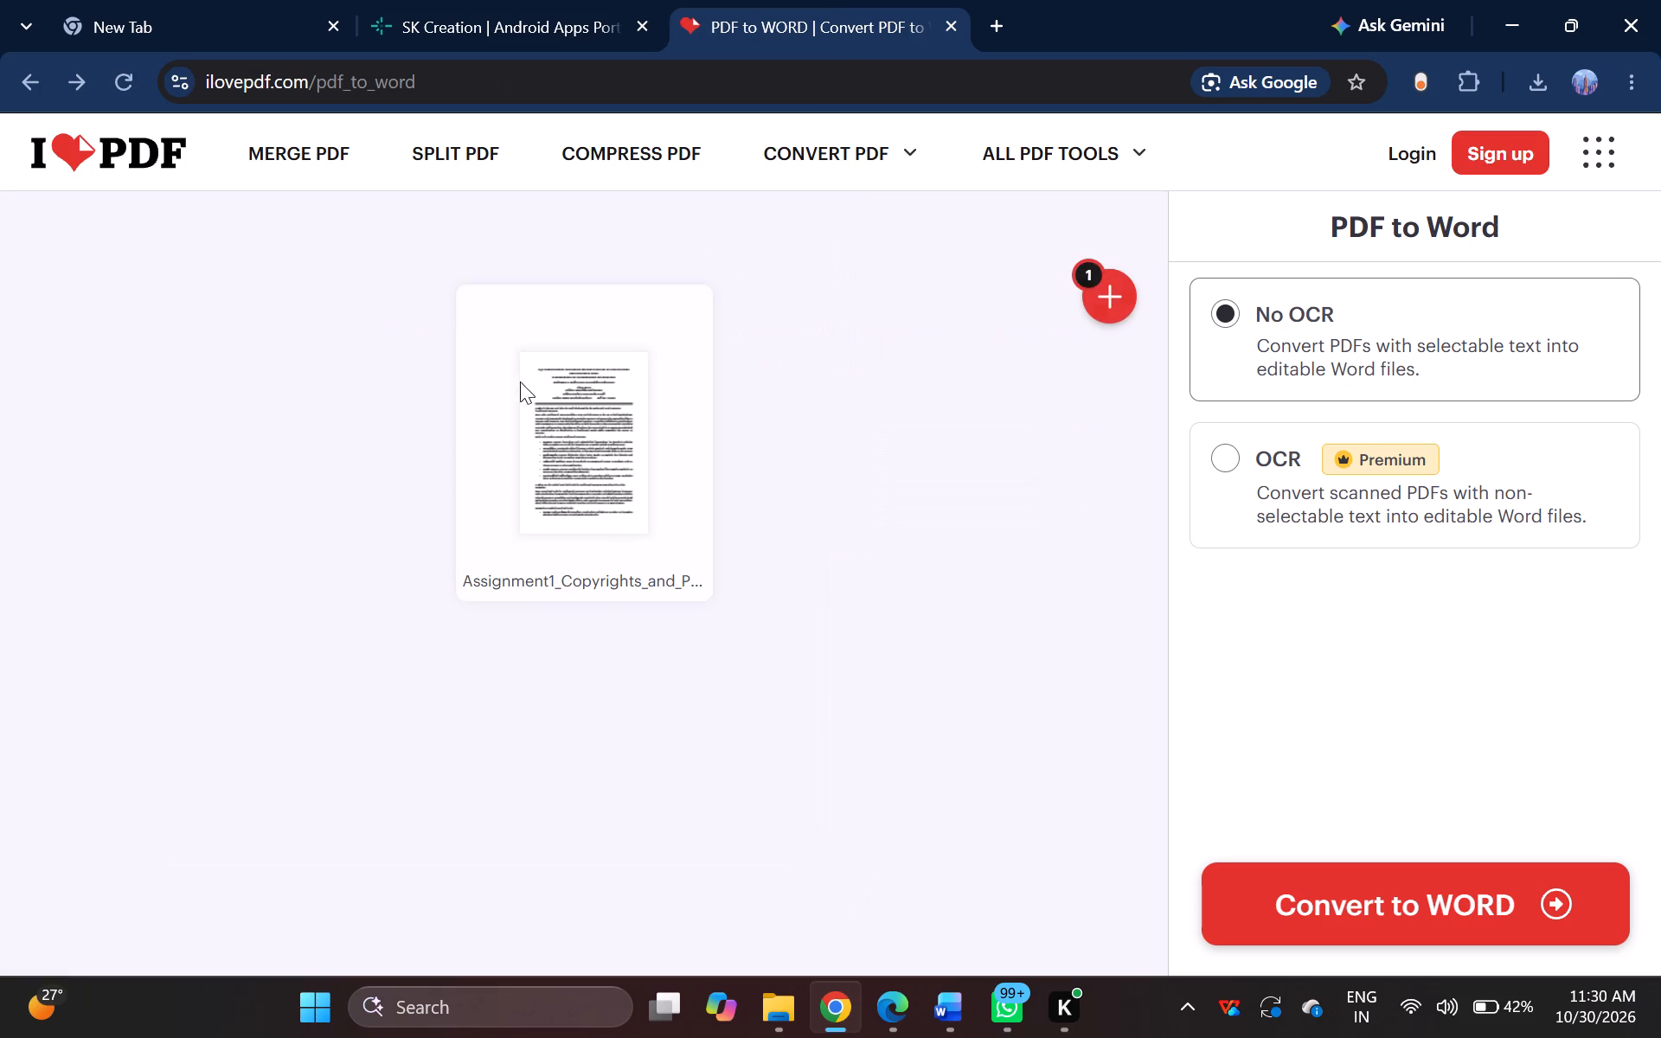
left_click(1344, 901)
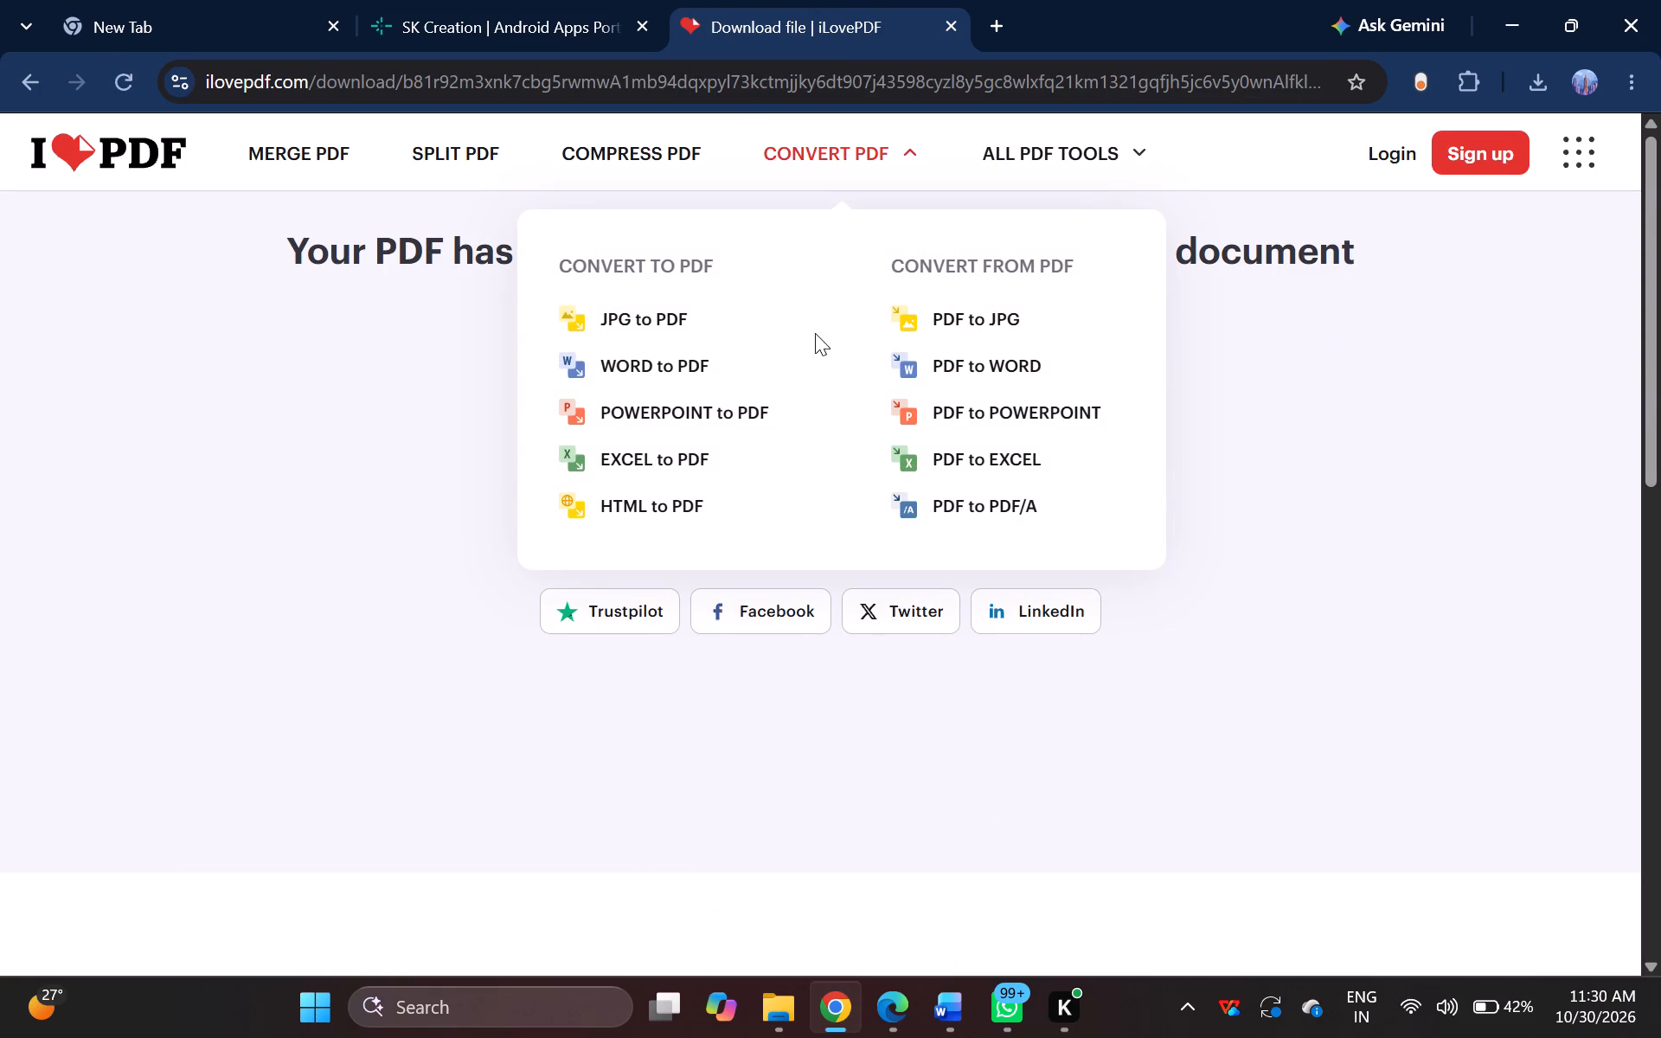
Download the converted Assignment1 Copyrights and Patents Word document and open it in Word.
left_click(856, 362)
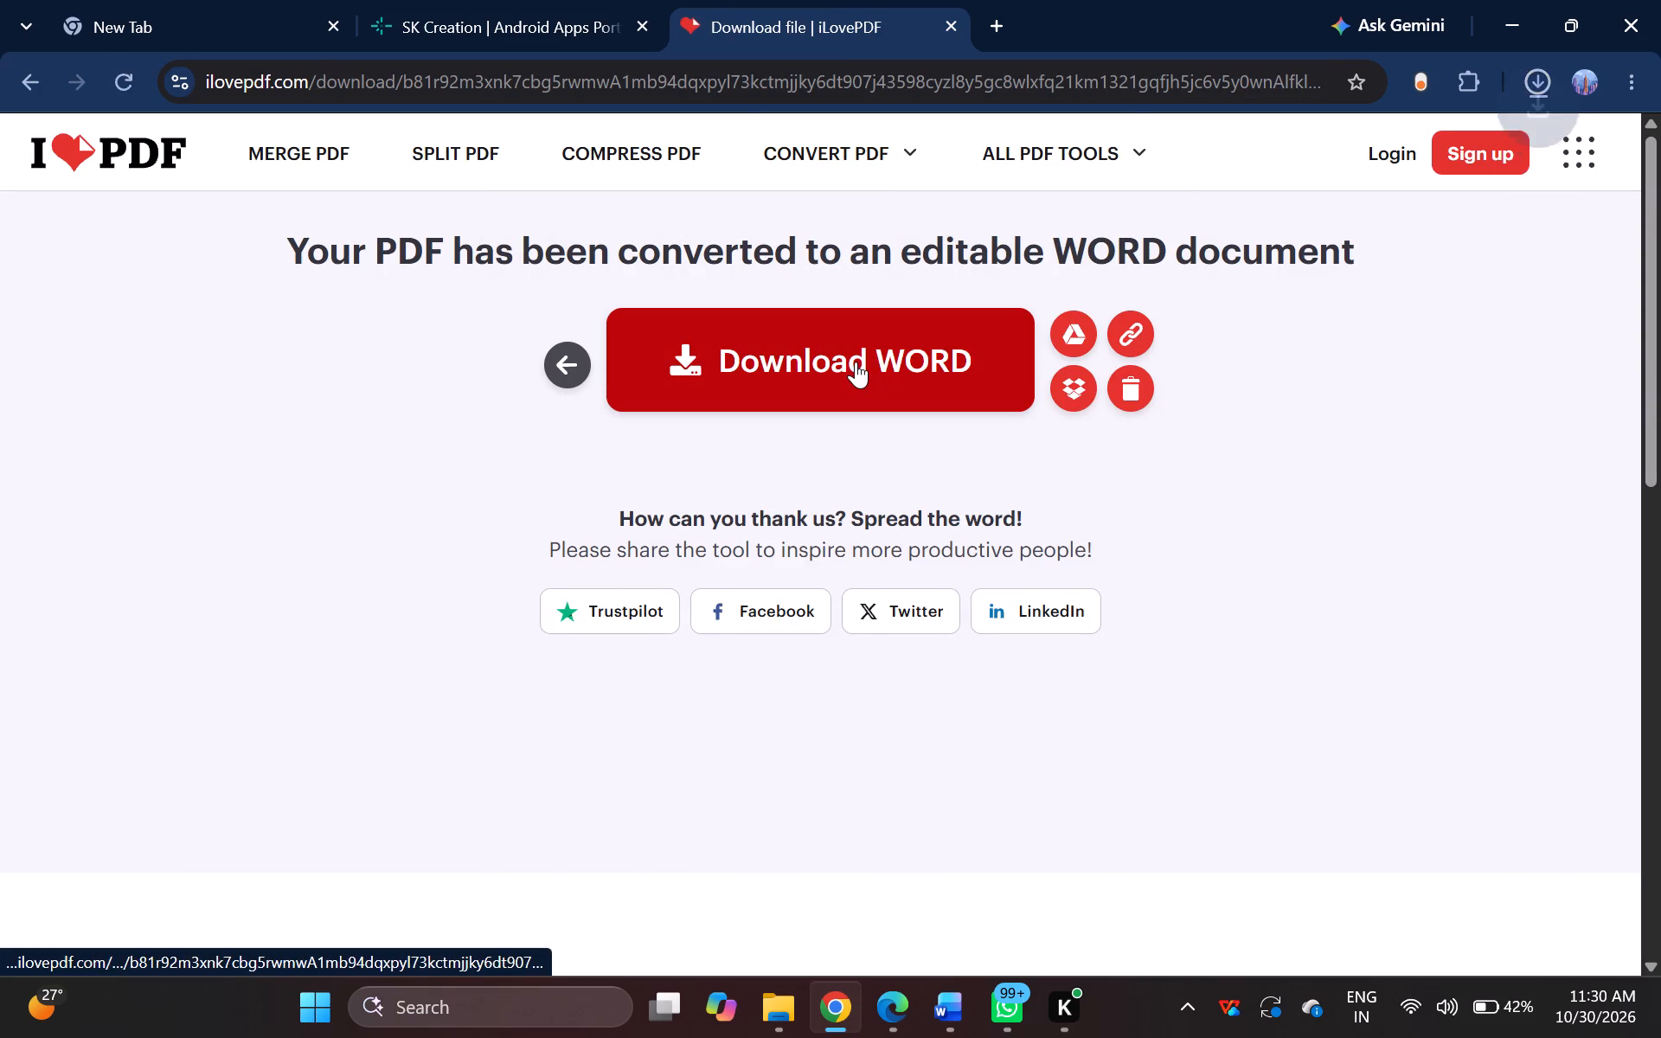
left_click(1361, 147)
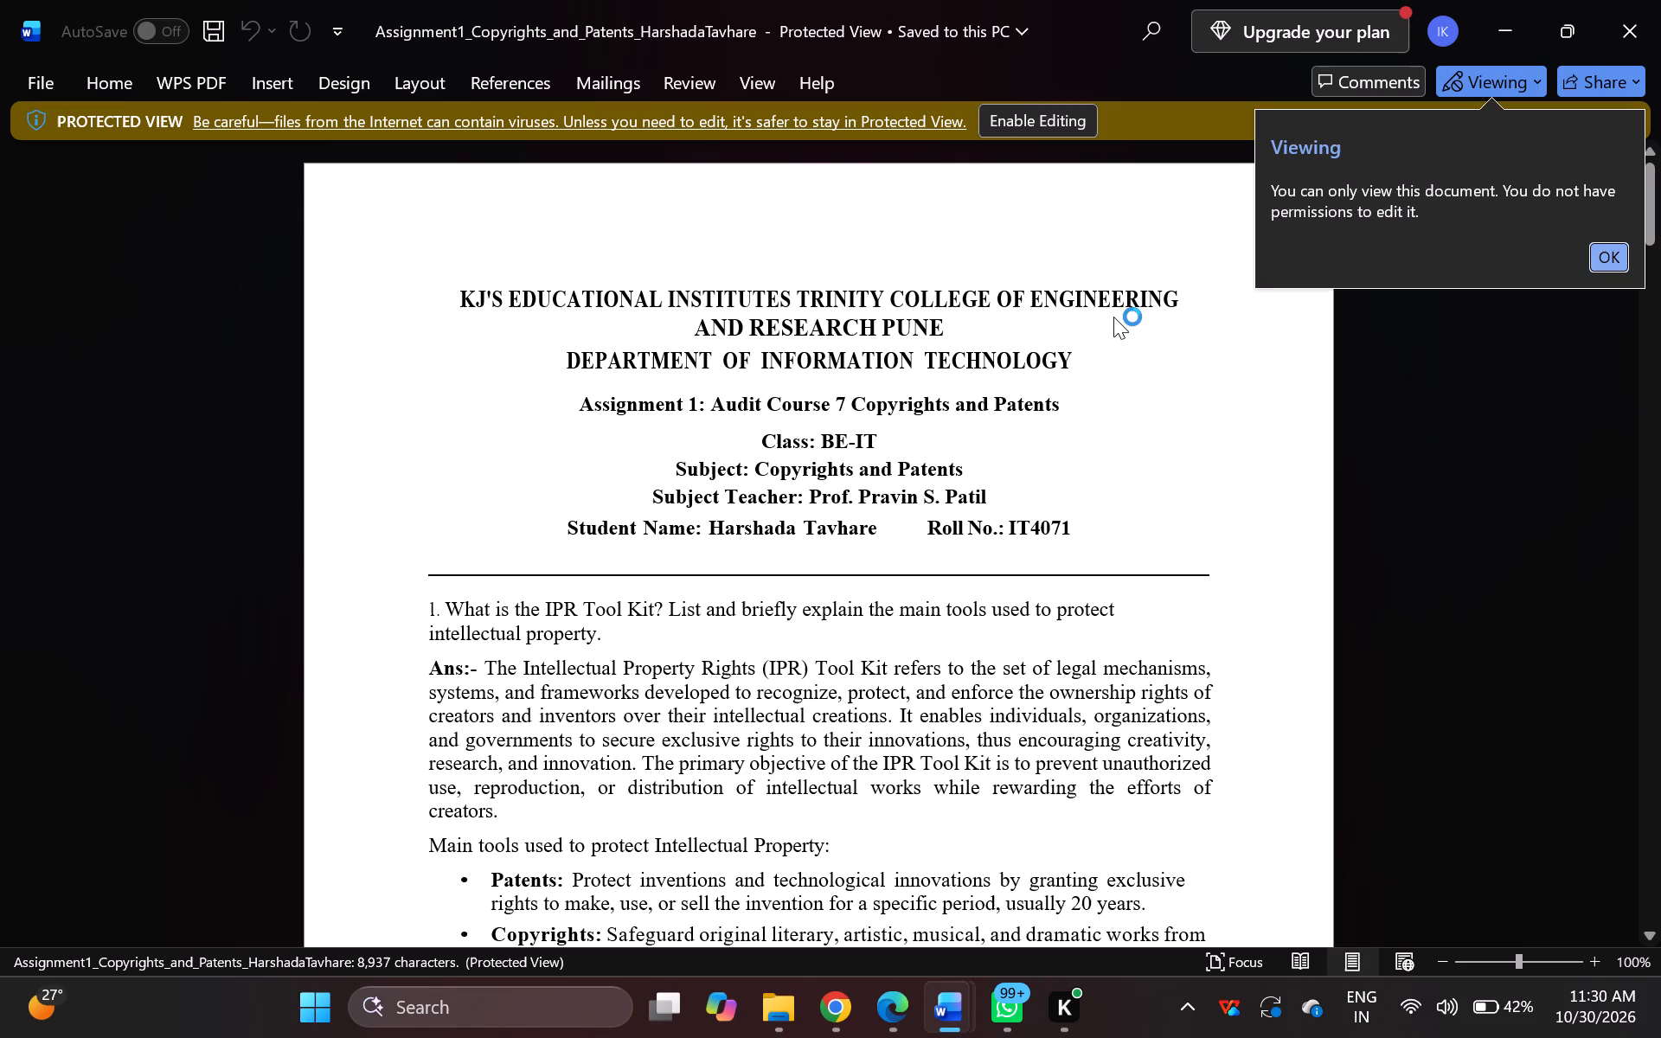
Enable editing for the Assignment 1 Copyrights and Patents document opened in Protected View.
left_click(1004, 122)
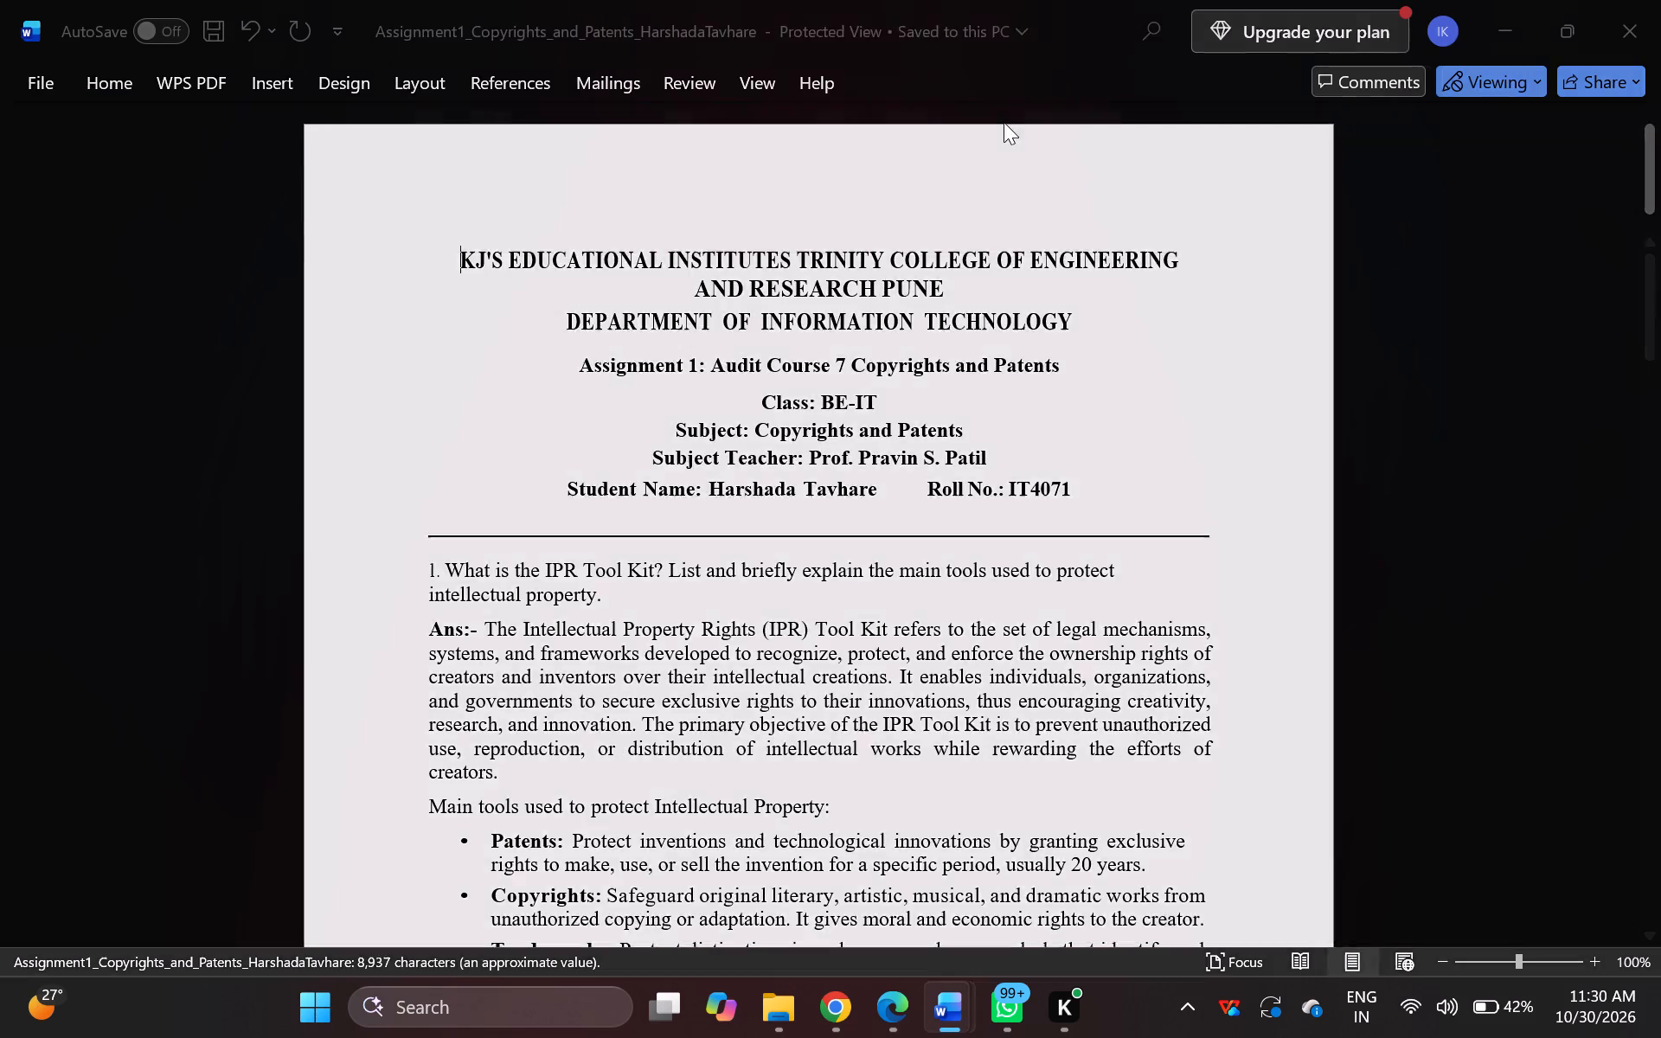
Replace the student name in the assignment heading with the new student's full name.
left_click(874, 620)
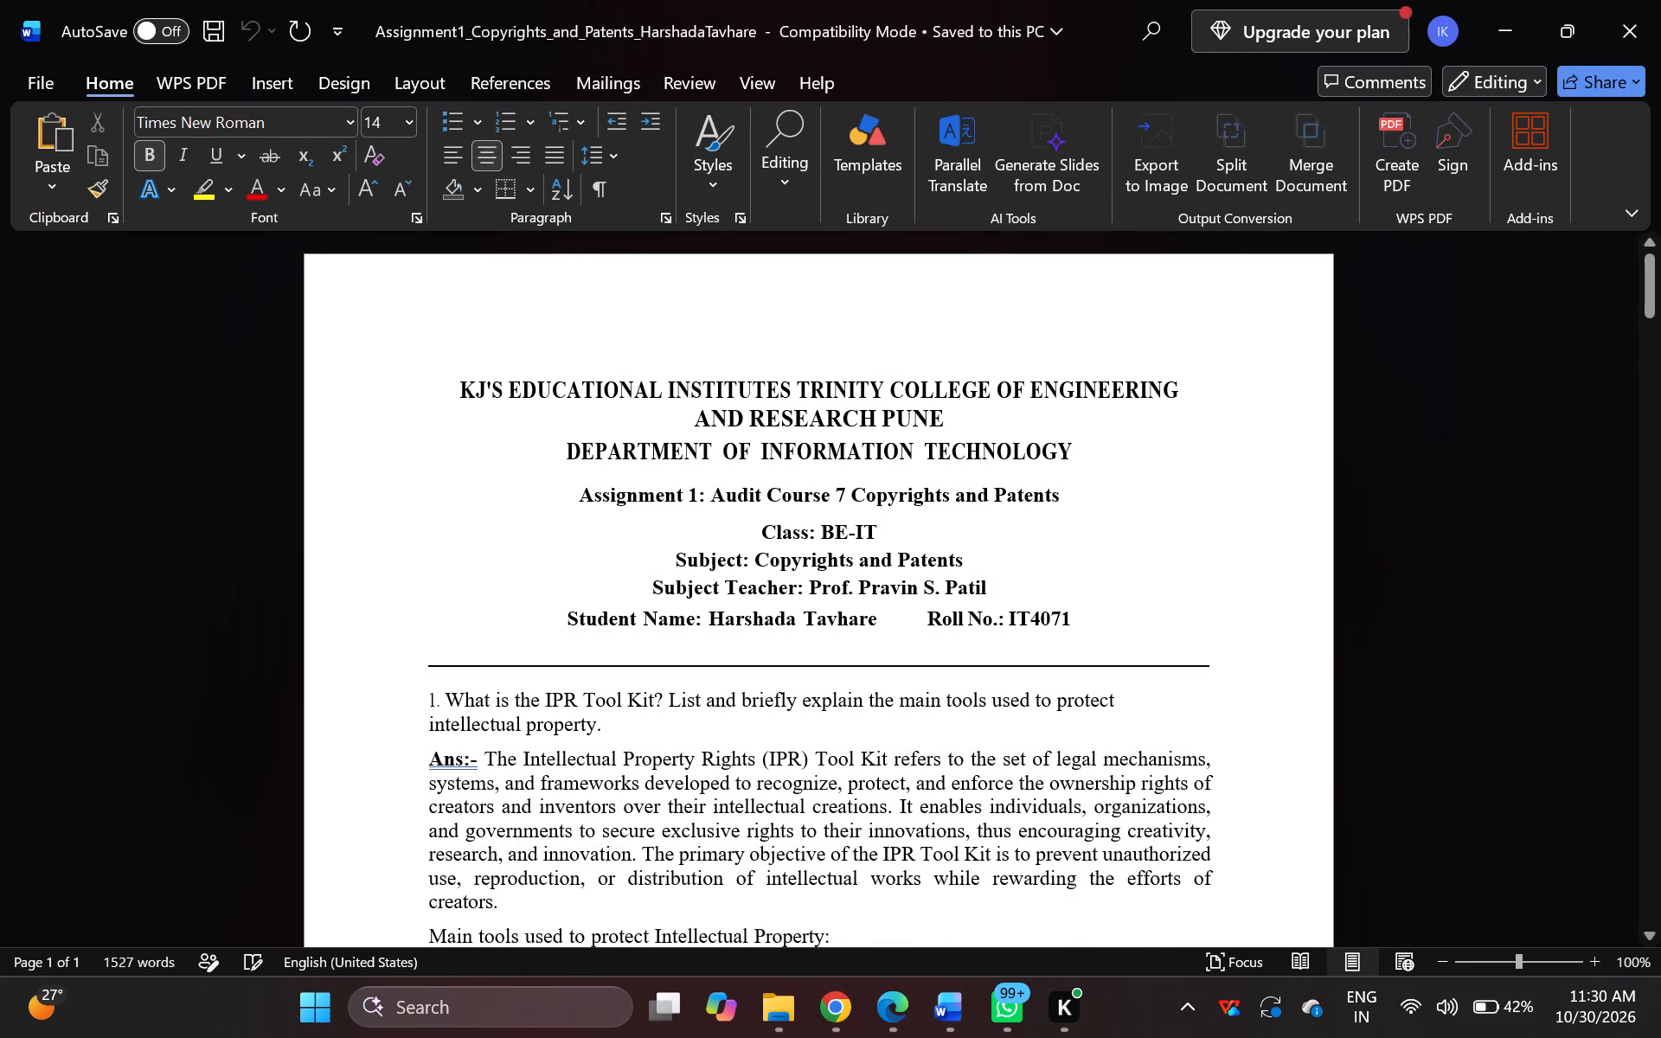
key("BackSpace")
key("BackSpace")
key("BackSpace")
key("BackSpace")
key("BackSpace")
key("BackSpace")
key("BackSpace")
key("BackSpace")
key("BackSpace")
key("BackSpace")
key("BackSpace")
key("BackSpace")
key("BackSpace")
key("BackSpace")
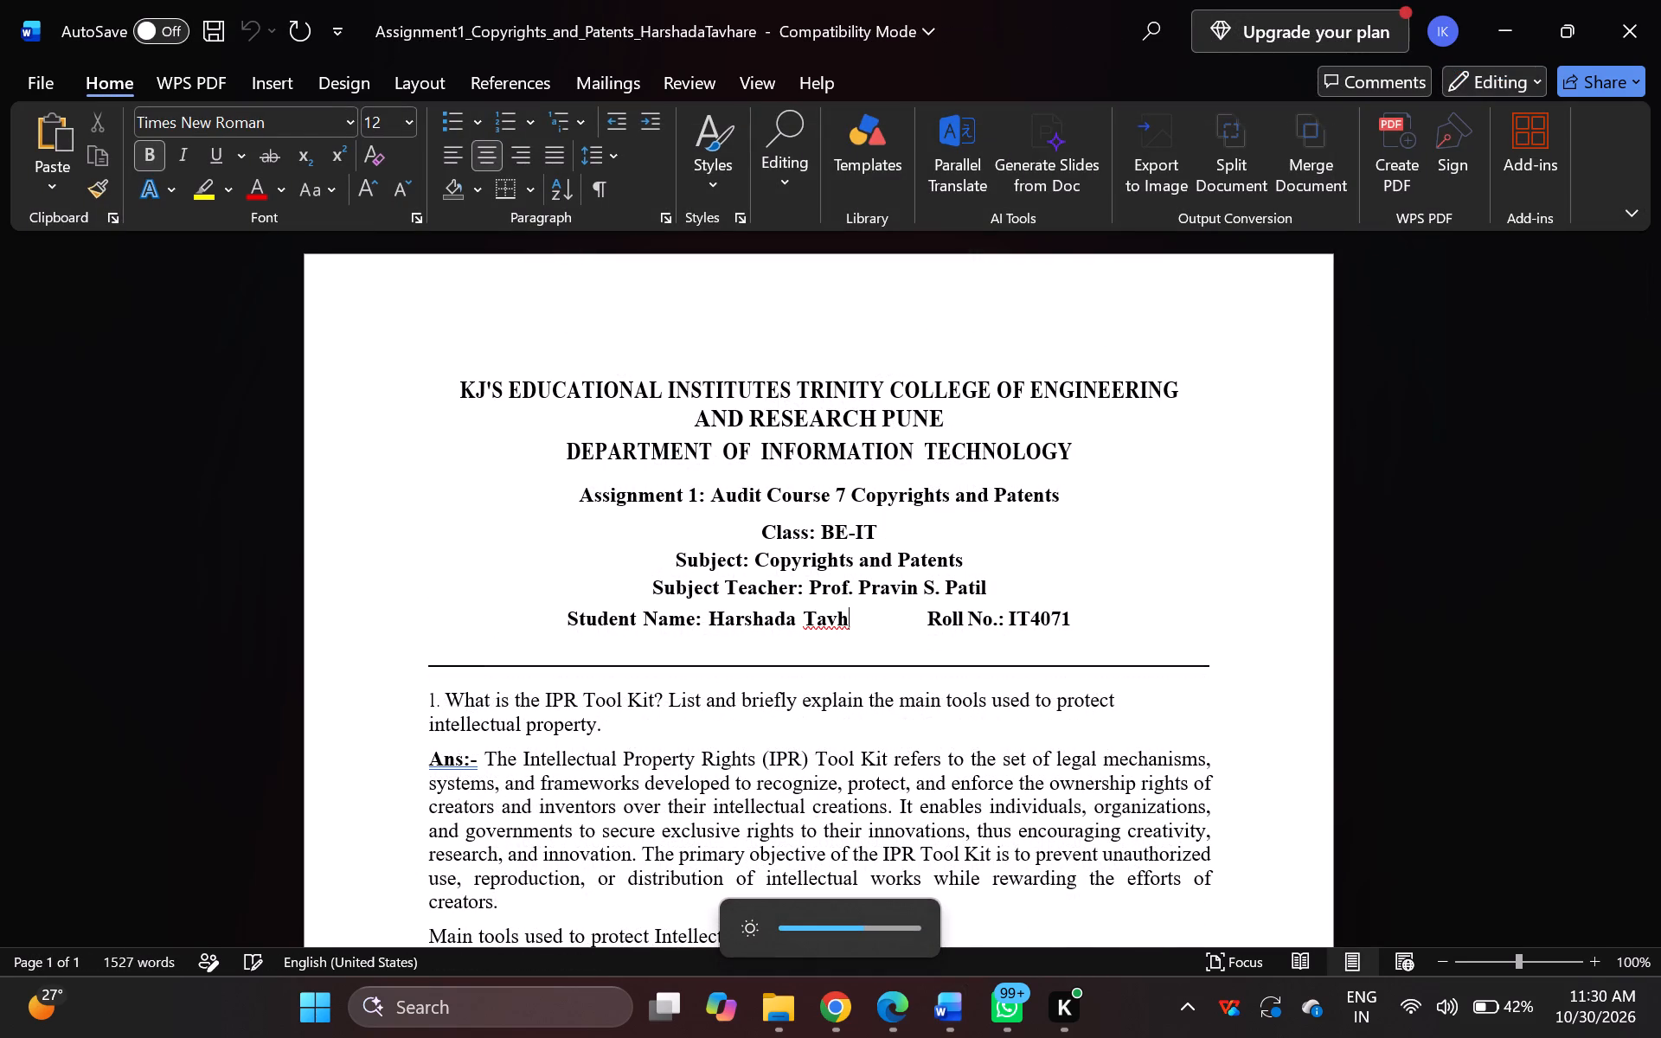
key("BackSpace")
key("BackSpace")
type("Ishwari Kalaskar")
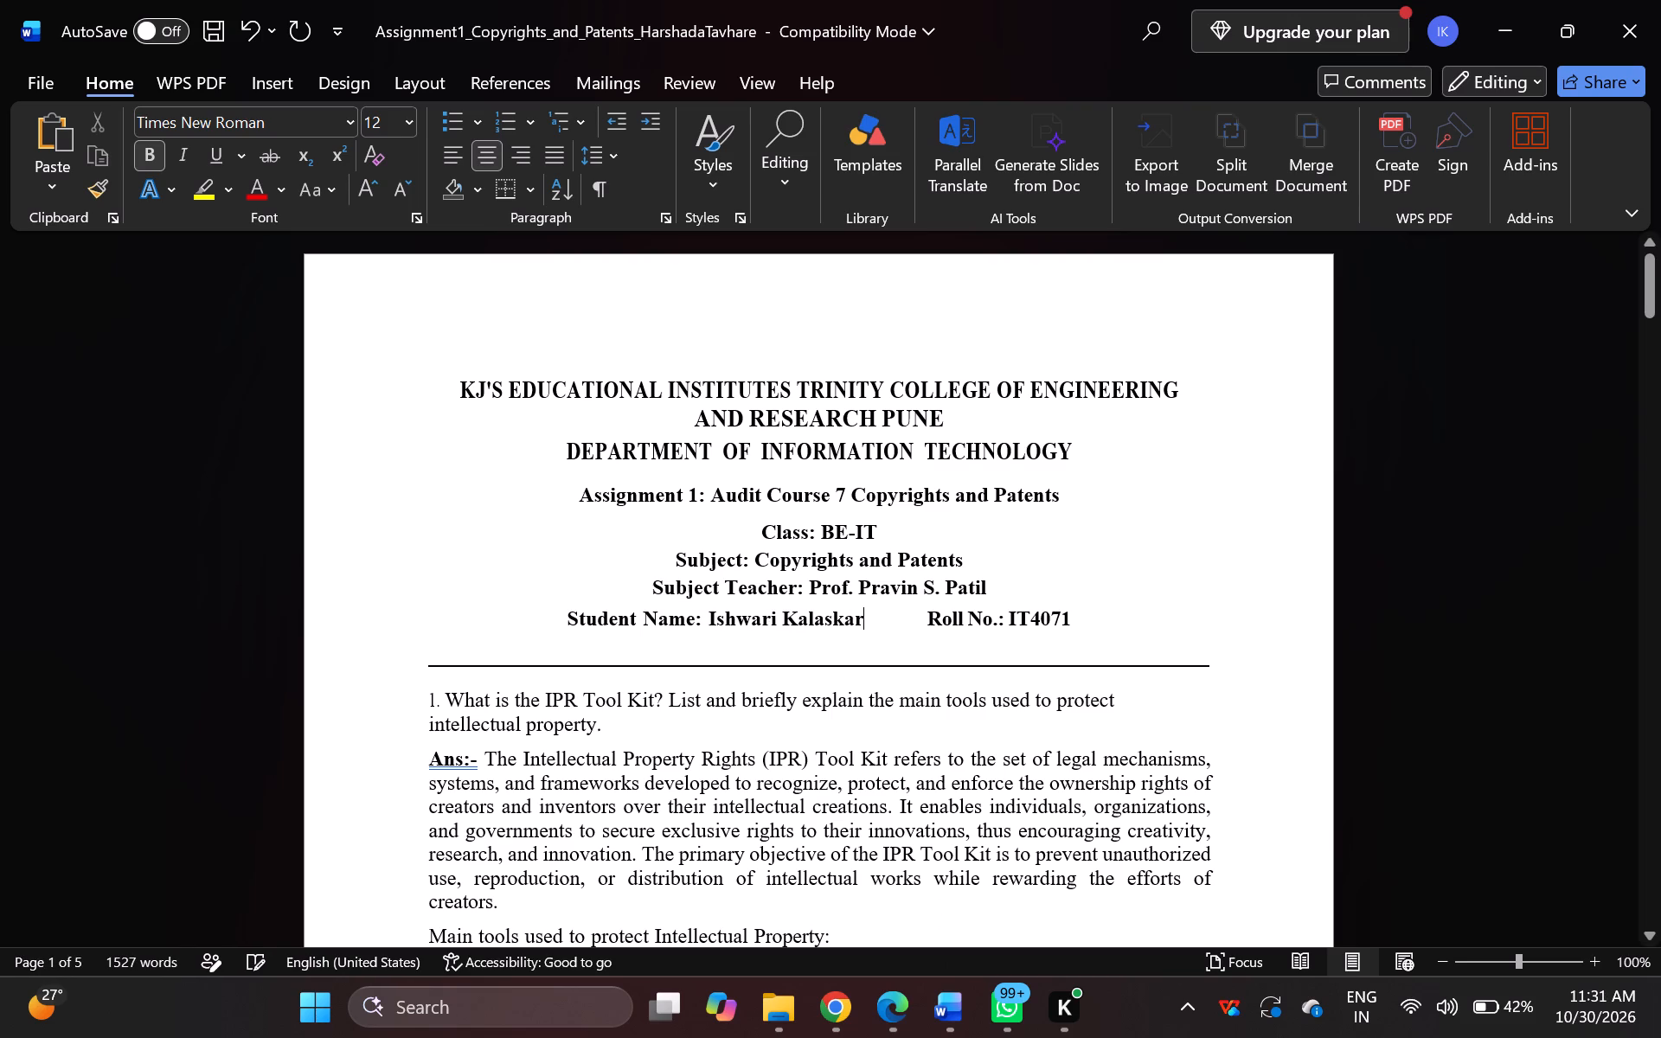
Change the ending of the roll number in the assignment heading to match the new student's roll number.
left_click(1065, 618)
key("BackSpace")
key("Right")
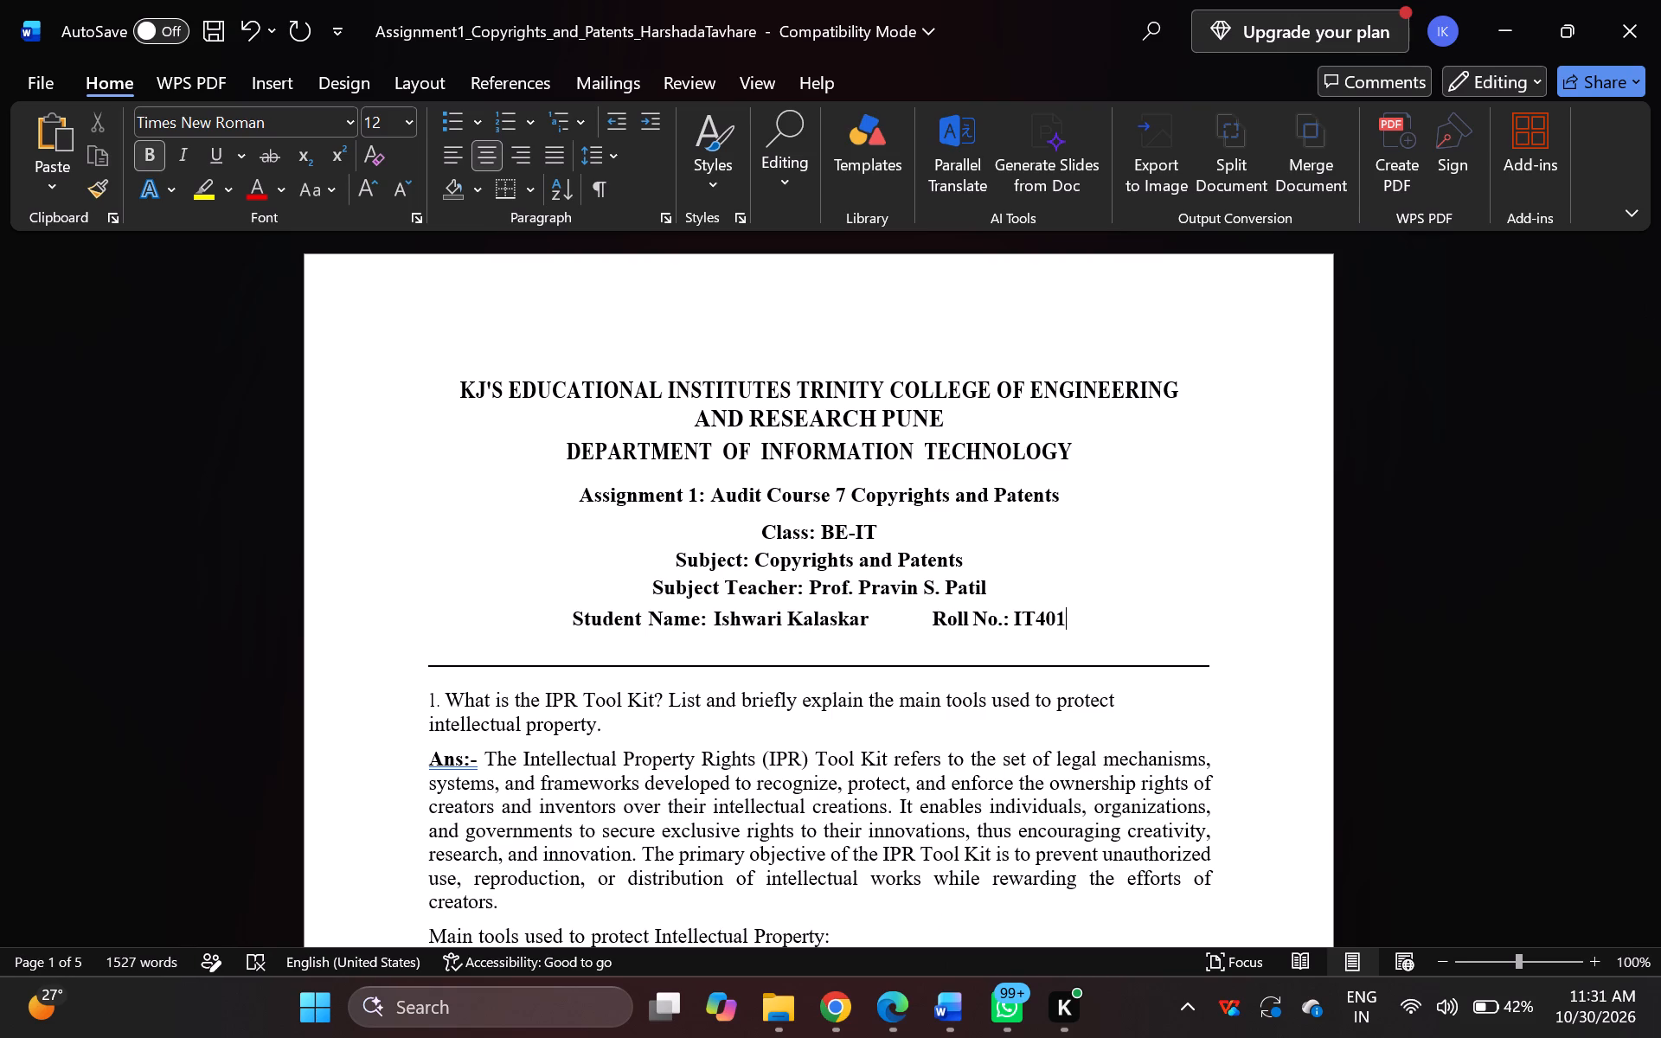
key("BackSpace")
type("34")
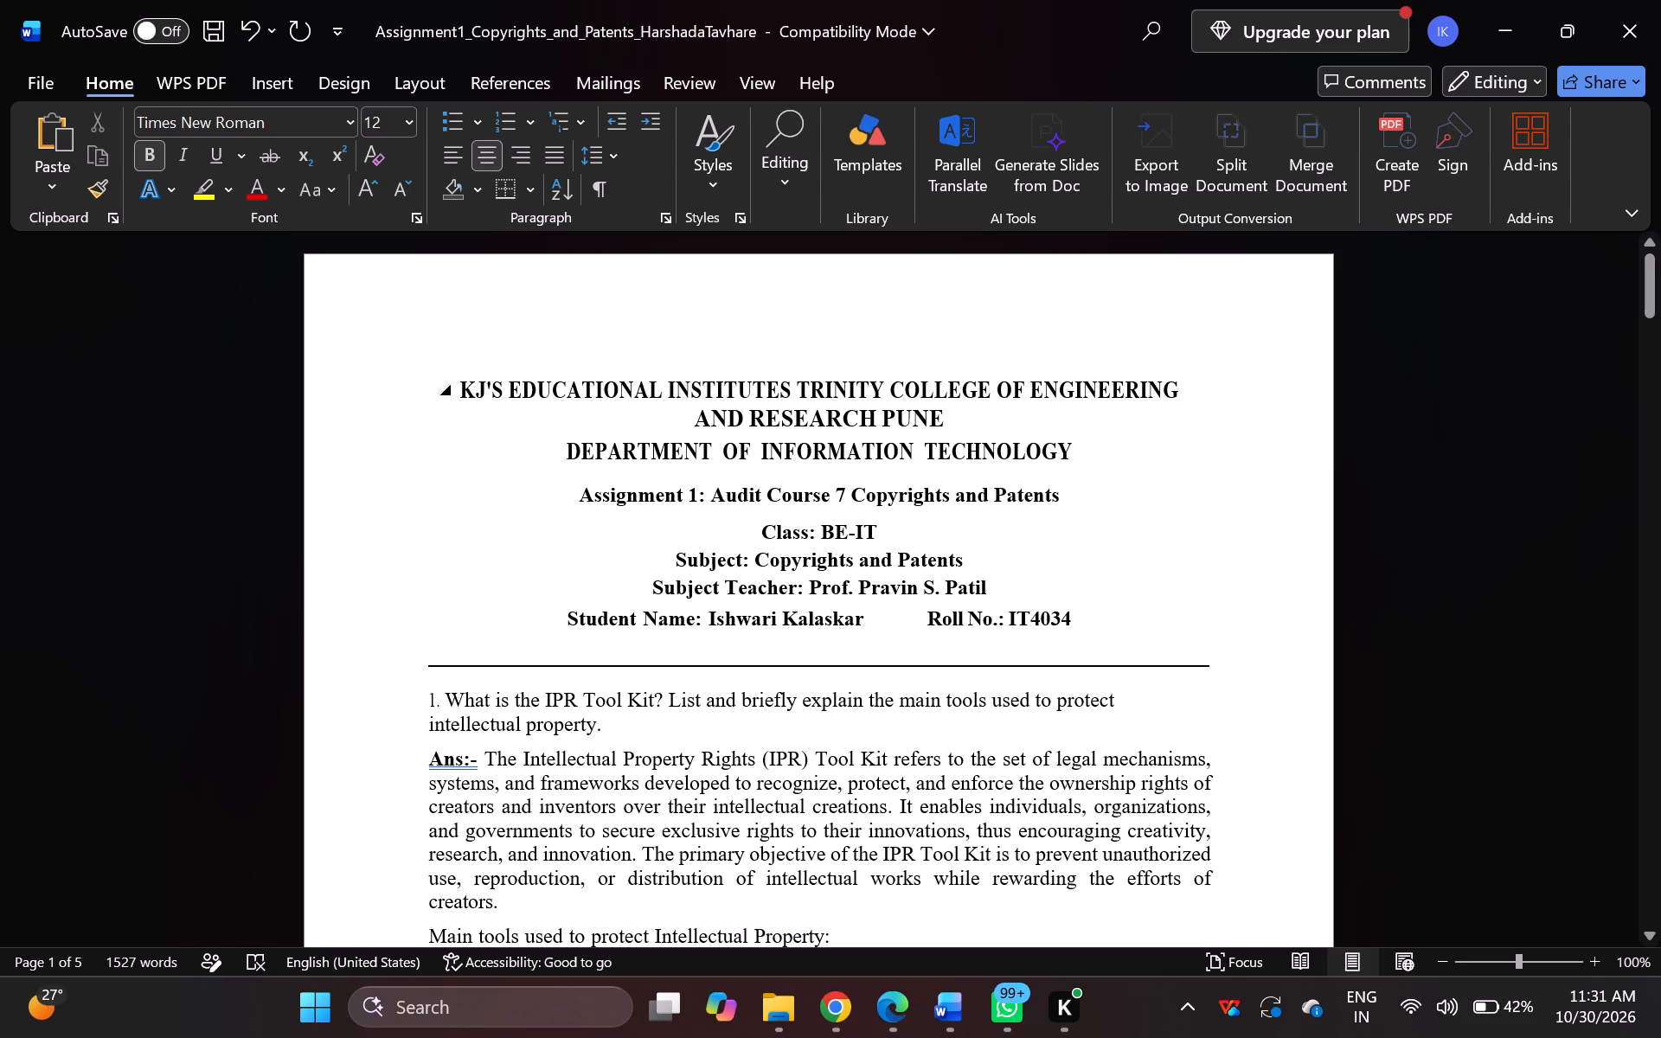
Look through the remaining pages of the assignment to its end for any other student details.
scroll(1128, 505, "down", 7)
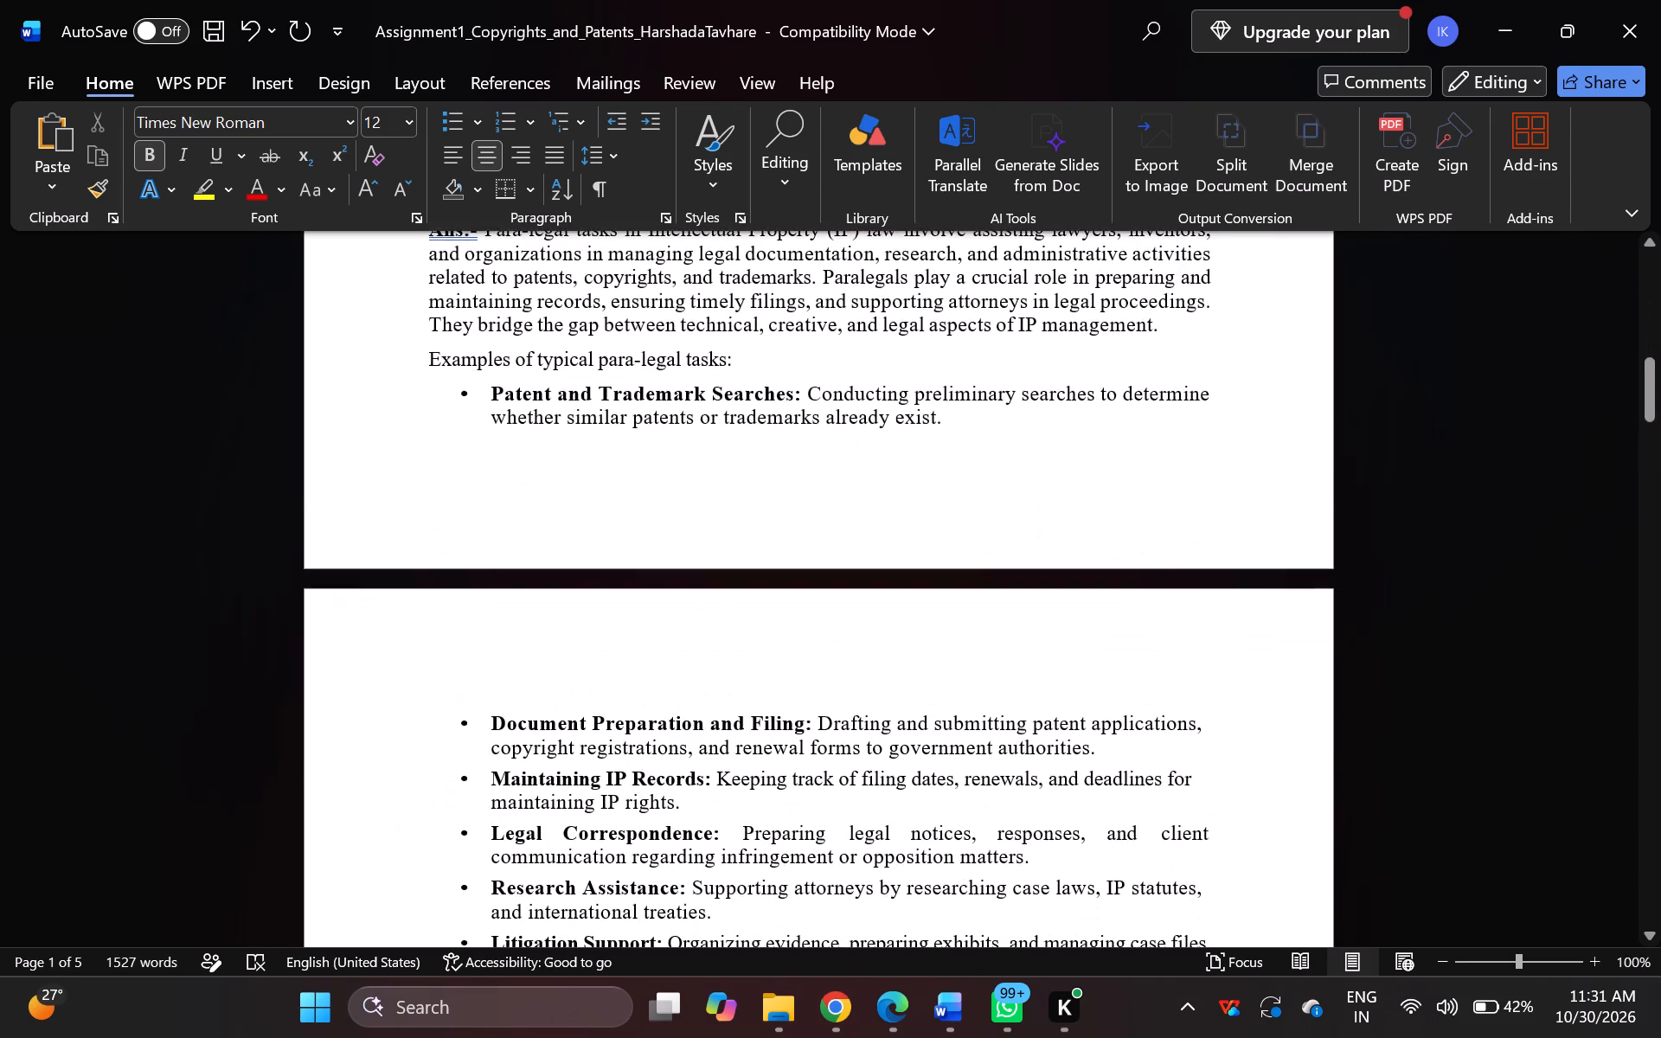
scroll(1128, 505, "down", 9)
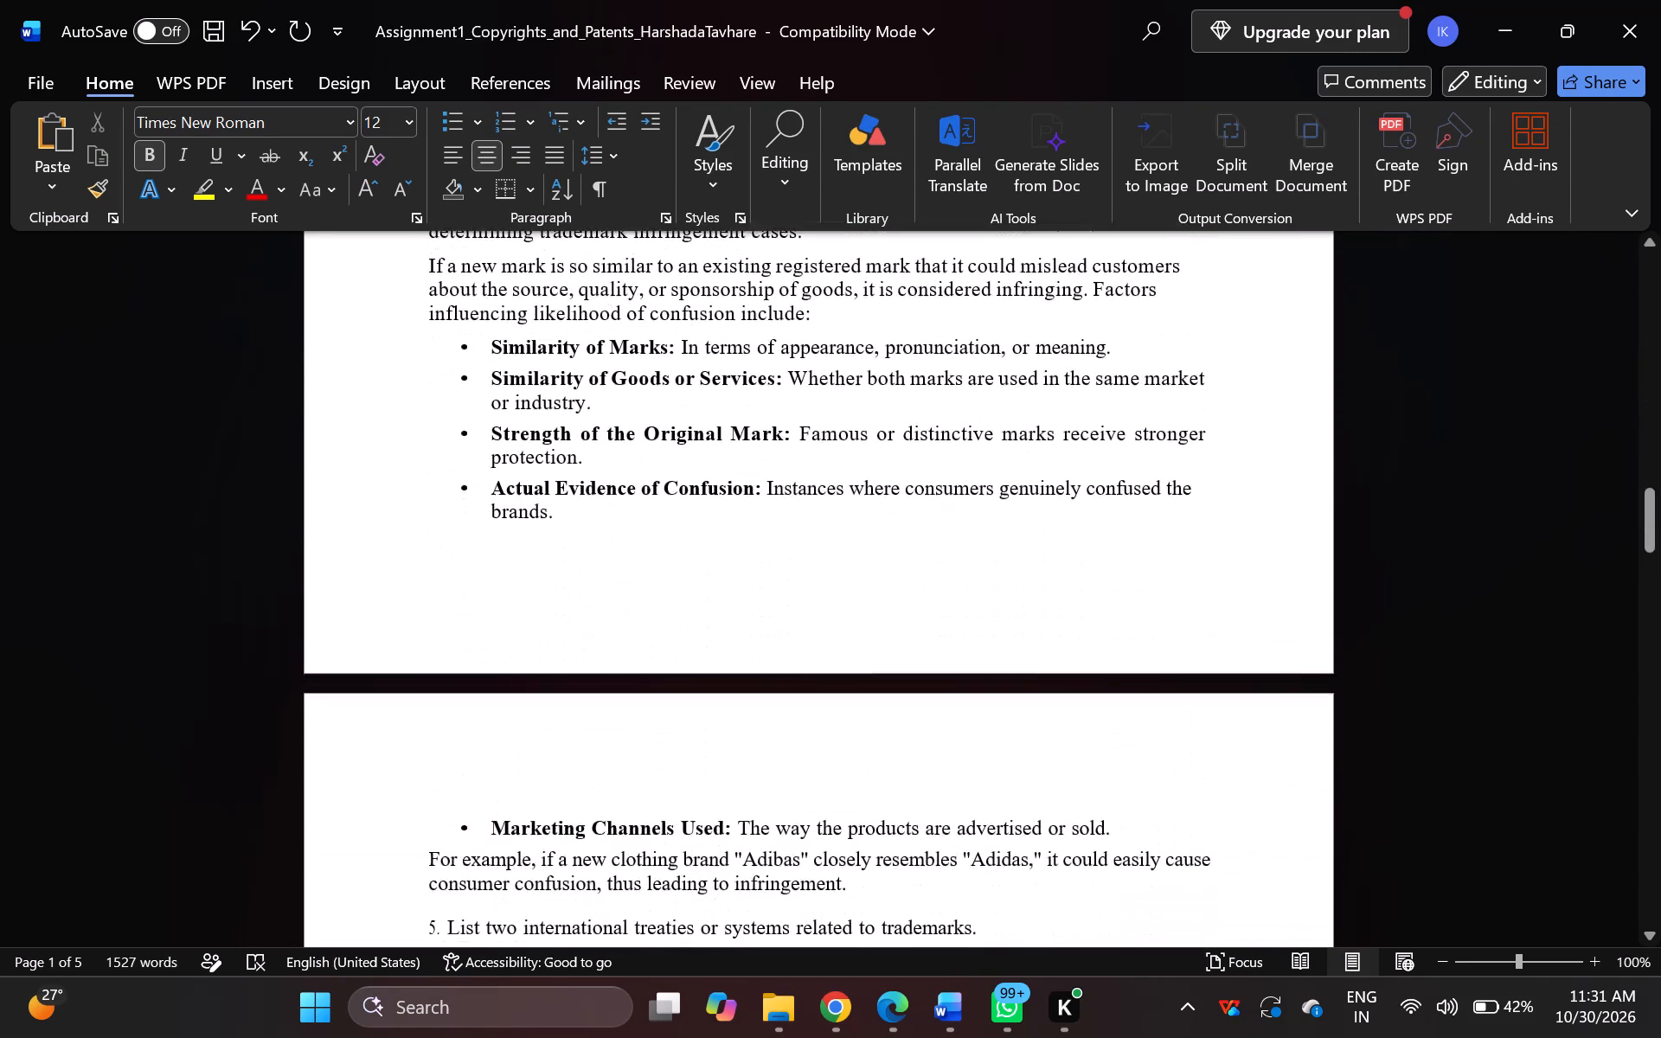
scroll(1128, 505, "down", 10)
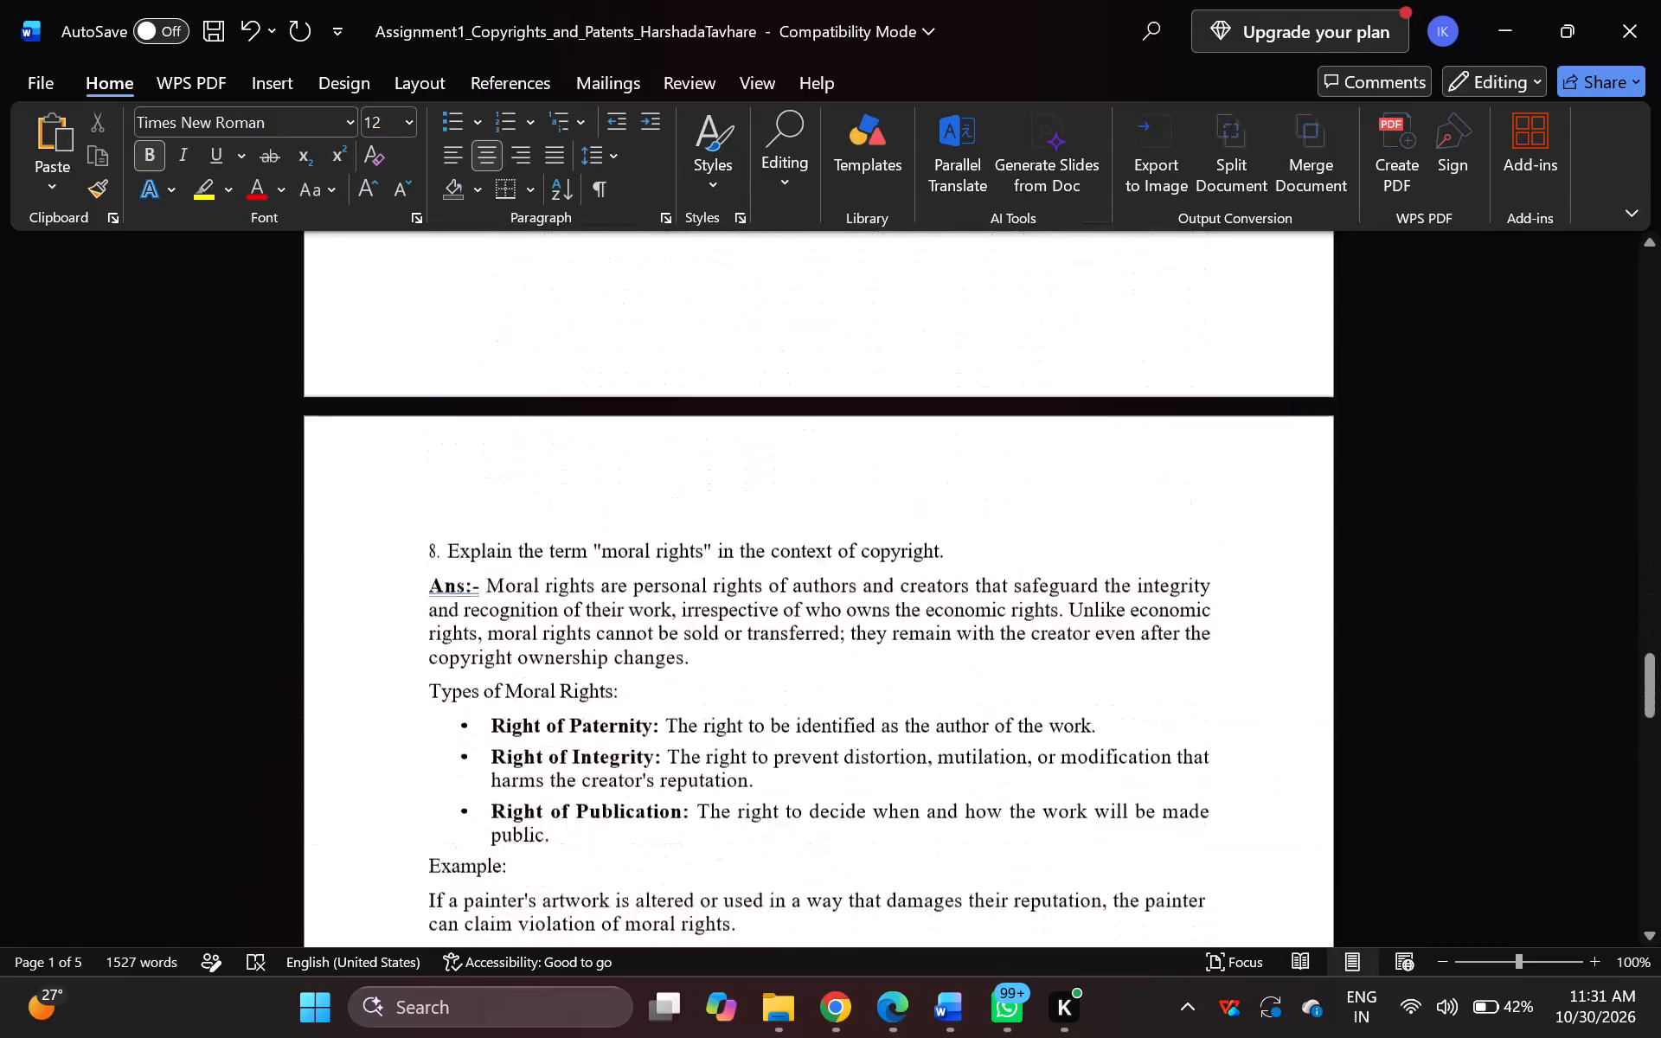
scroll(1128, 505, "down", 4)
scroll(1128, 505, "up", 9)
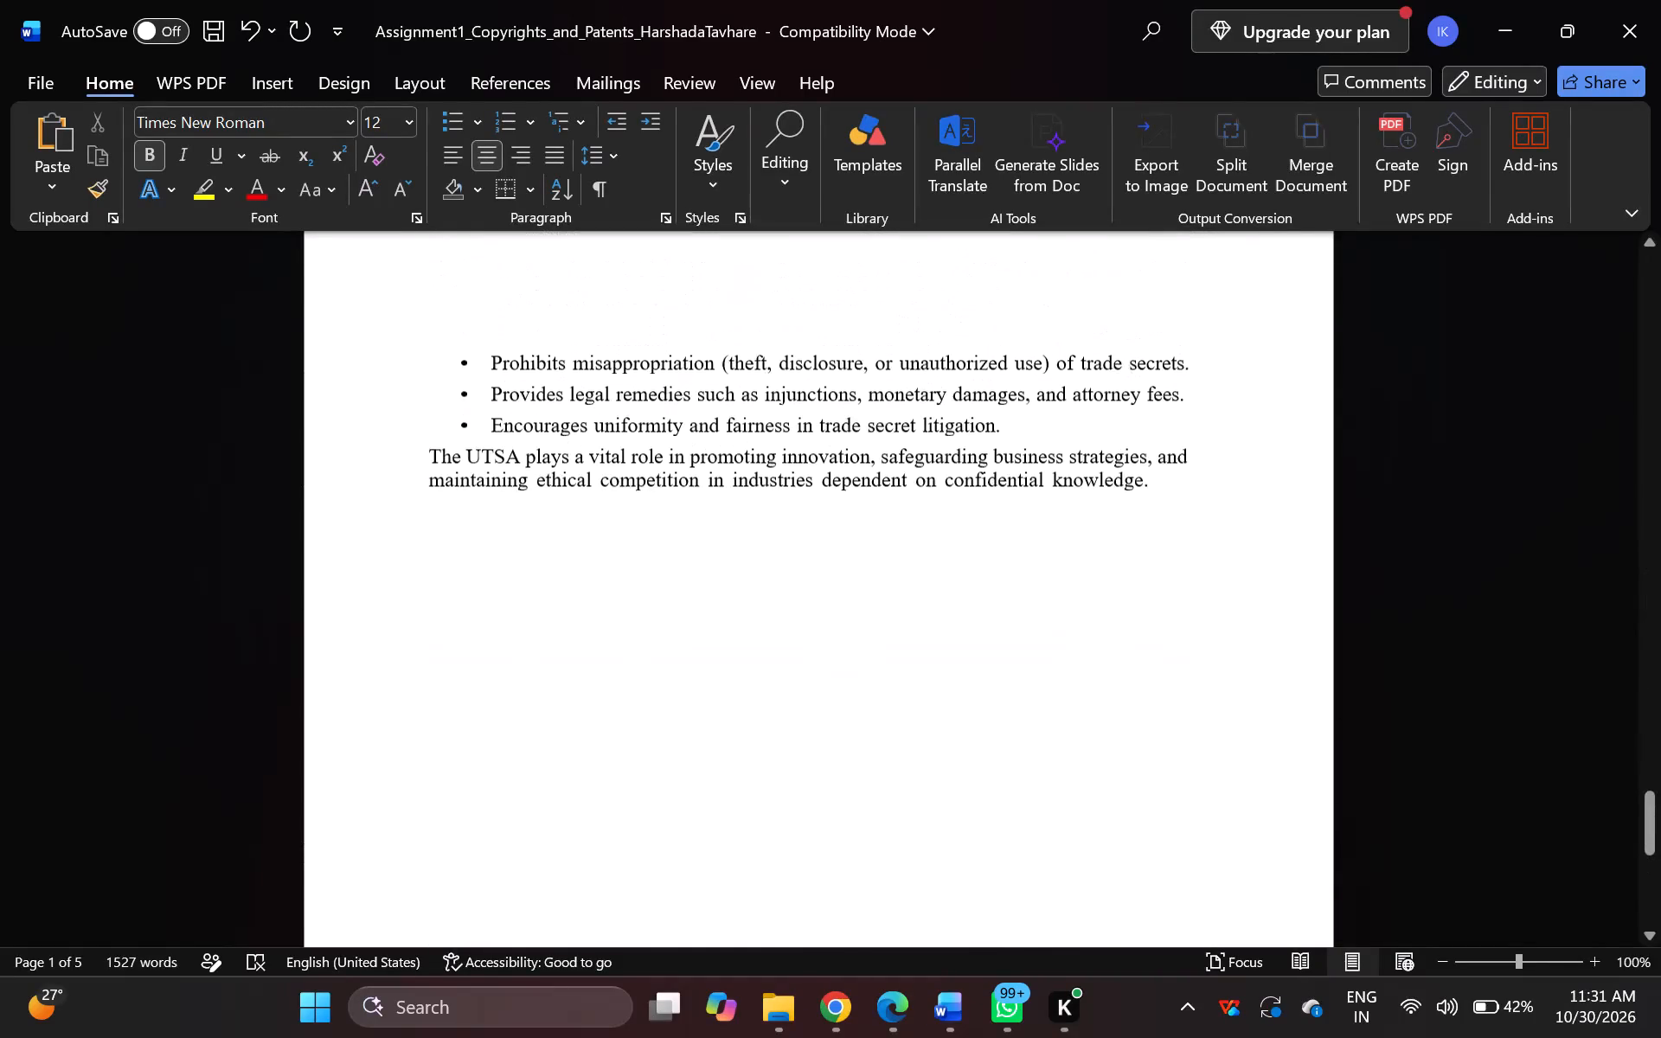
scroll(1128, 505, "up", 11)
Save the edited Copyrights and Patents assignment.
key("ctrl+s")
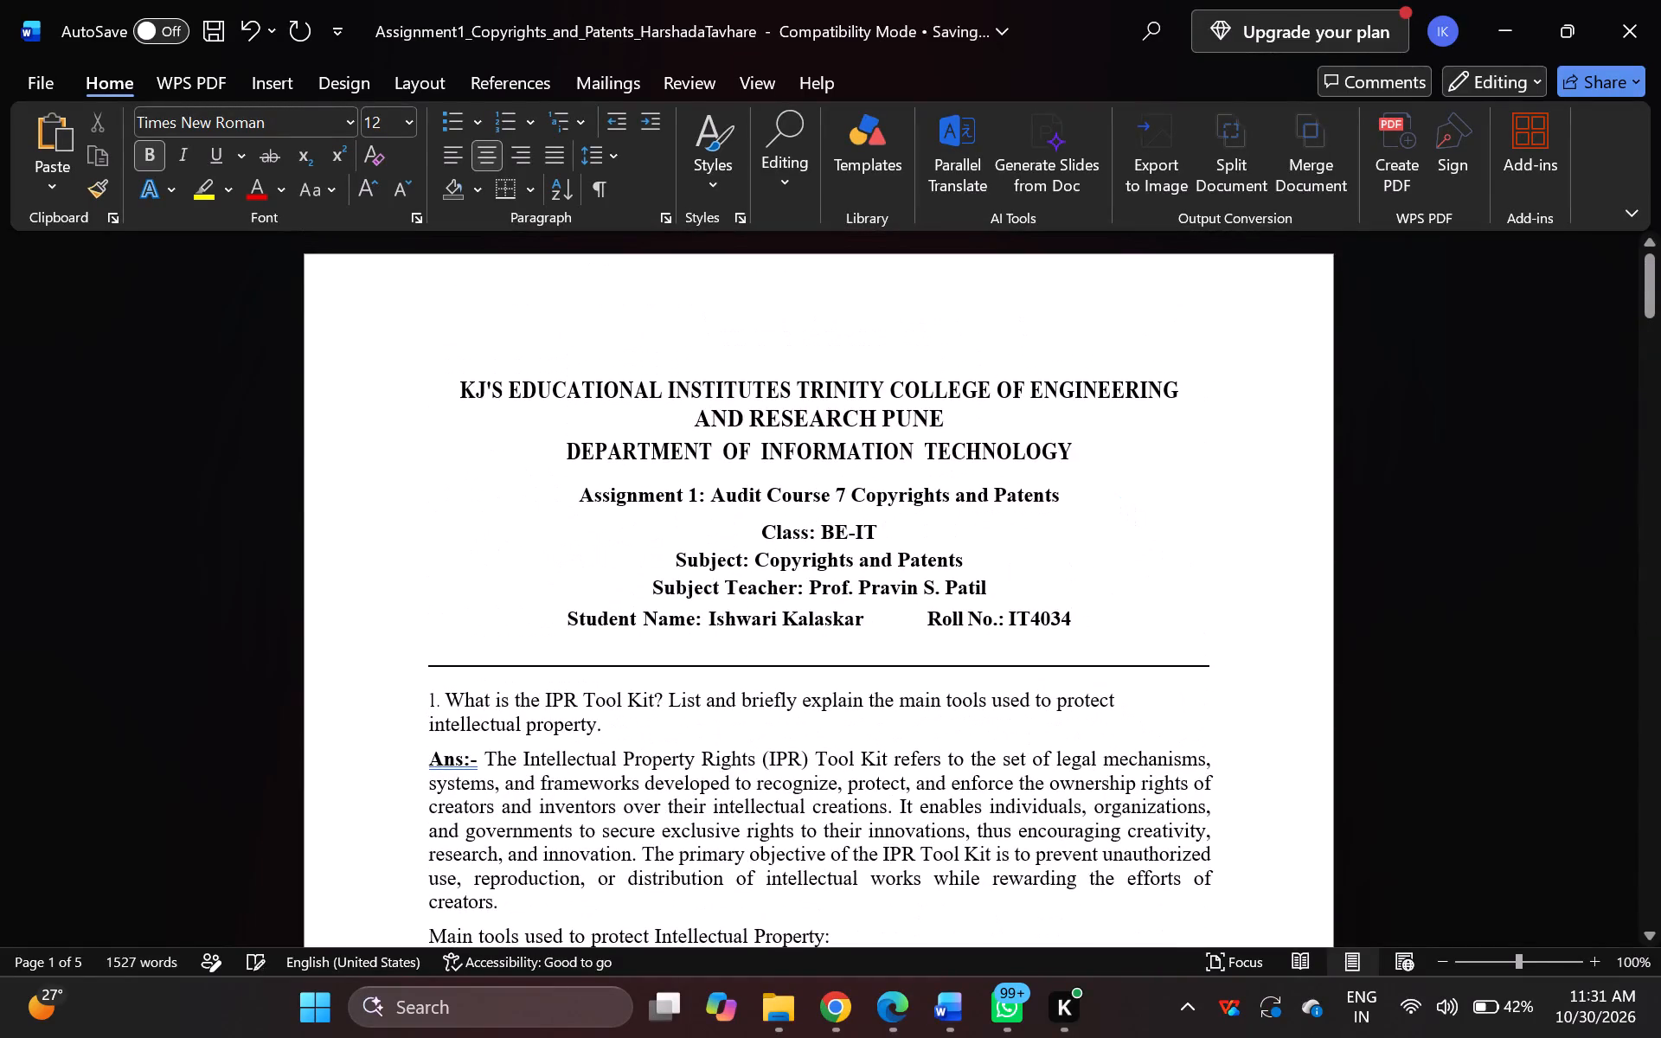
Start saving a copy of the assignment in the Downloads folder as a Word document.
left_click(60, 86)
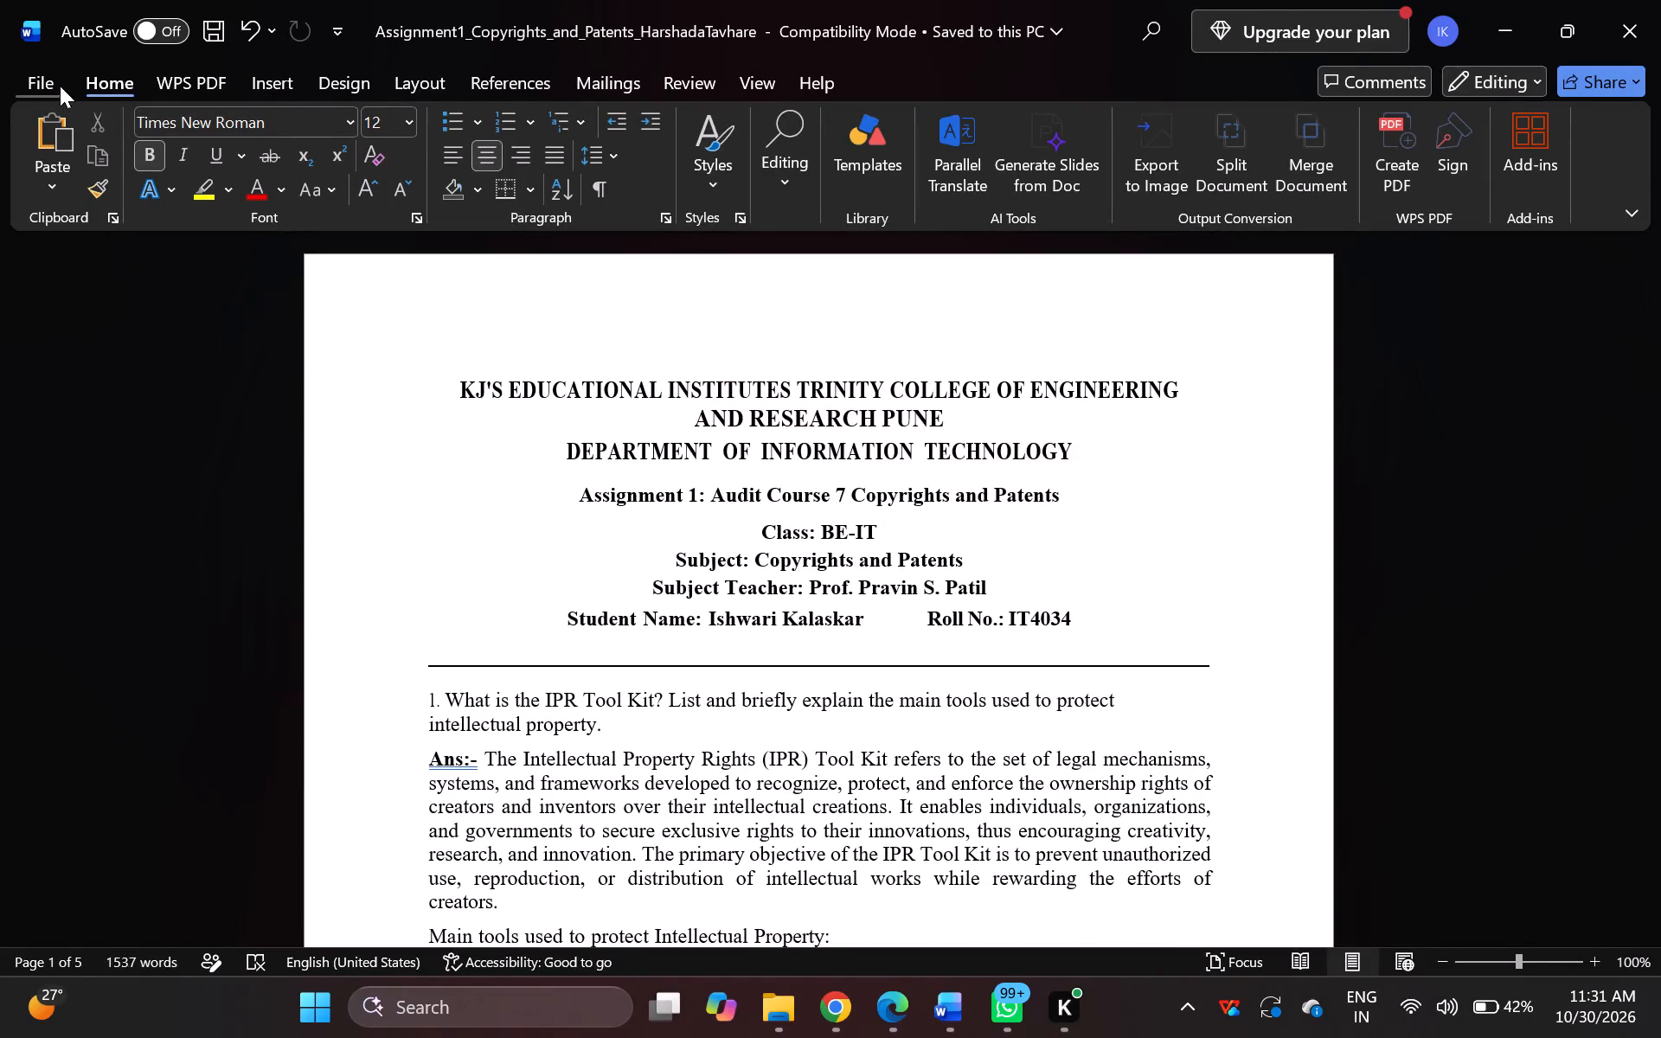
left_click(106, 602)
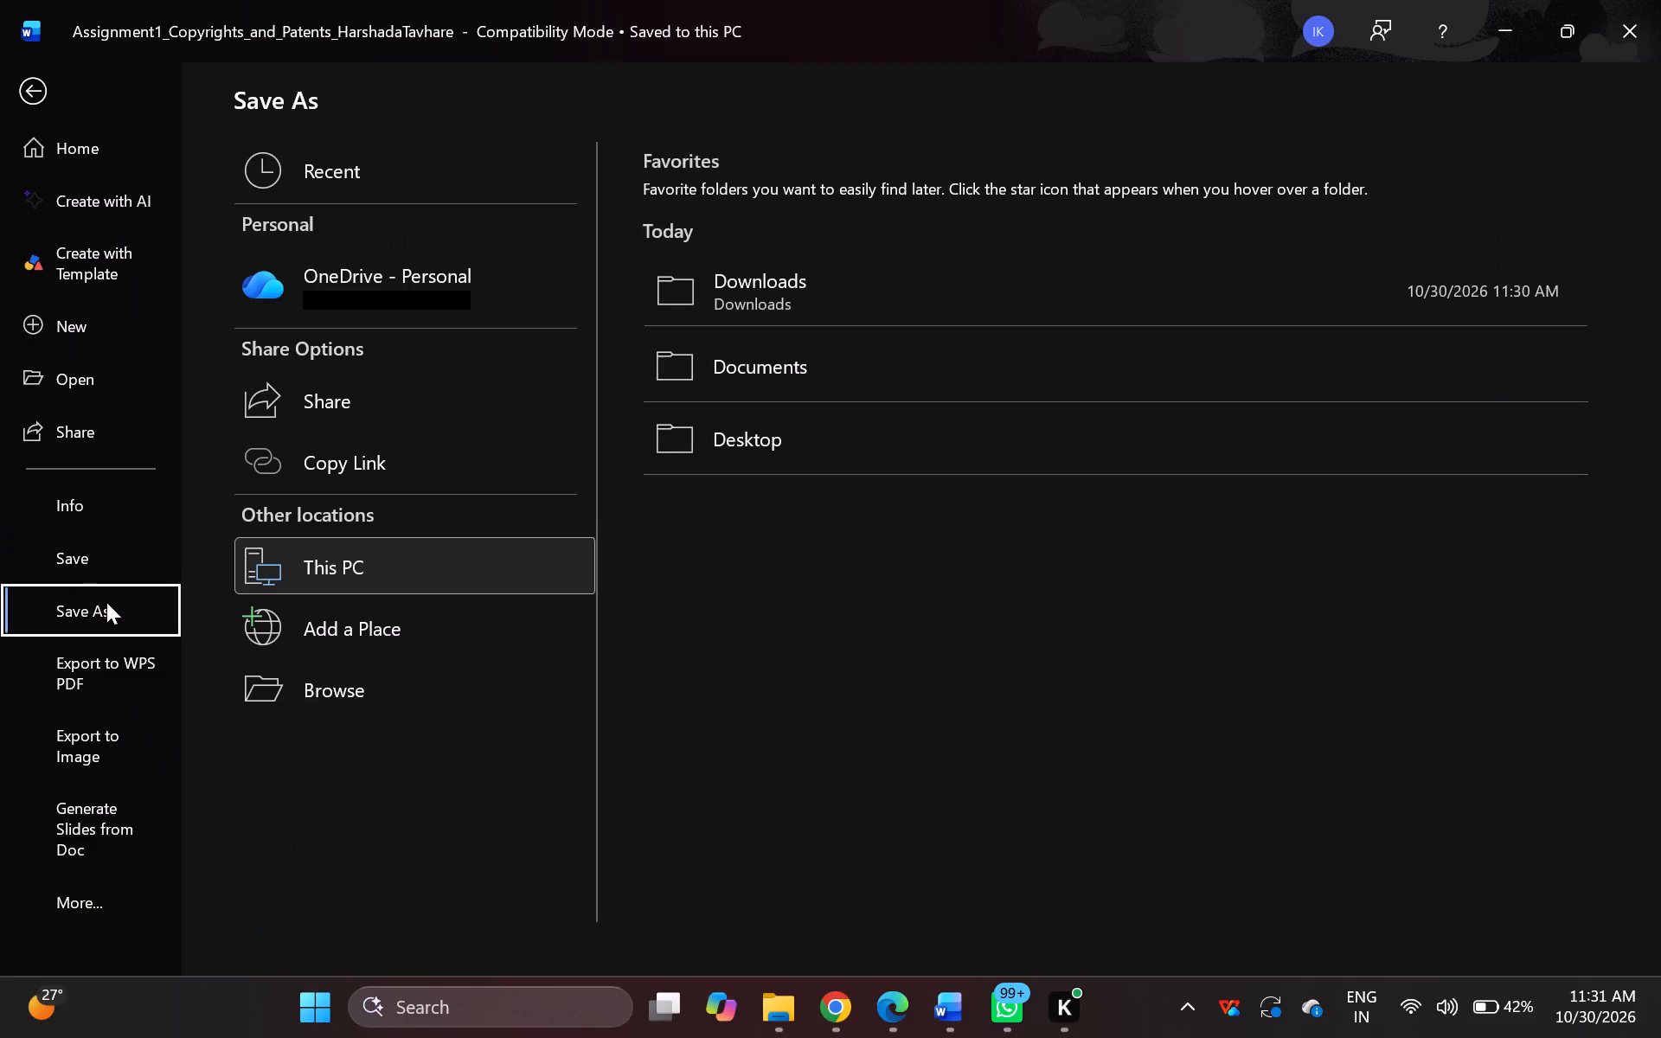
left_click(761, 285)
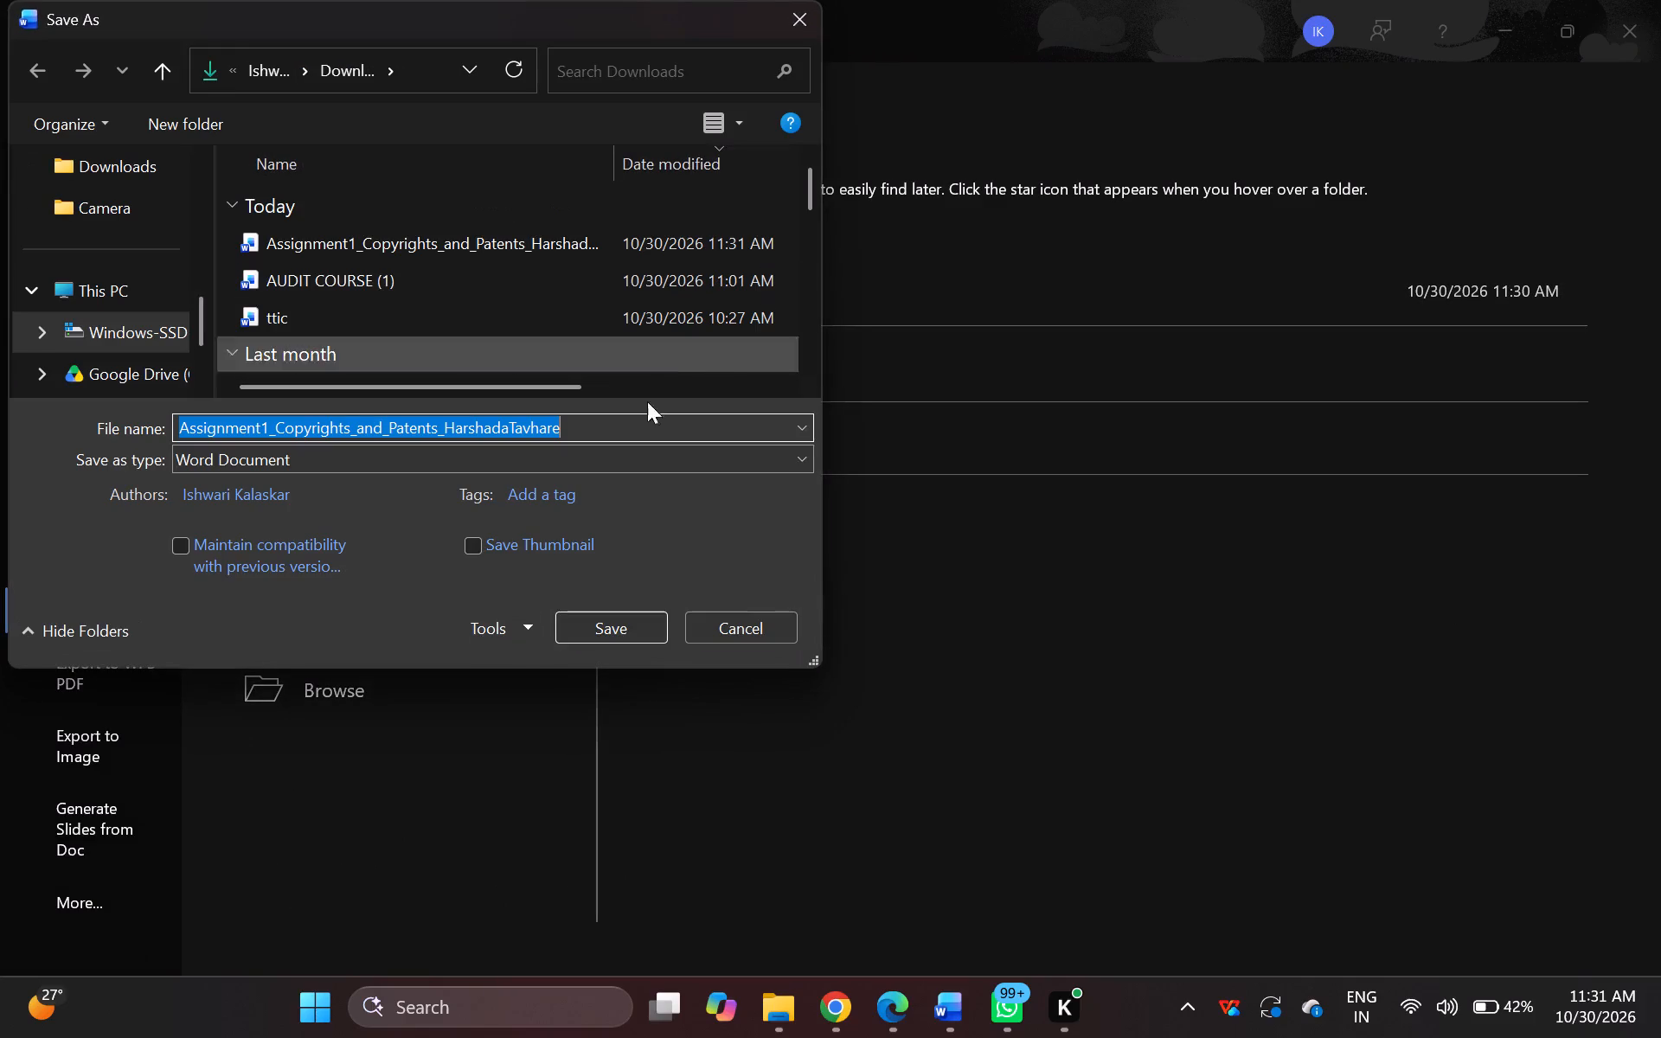
Save the assignment in Downloads as a Word document under its existing file name, accepting the upgrade to the newest file format.
left_click(599, 617)
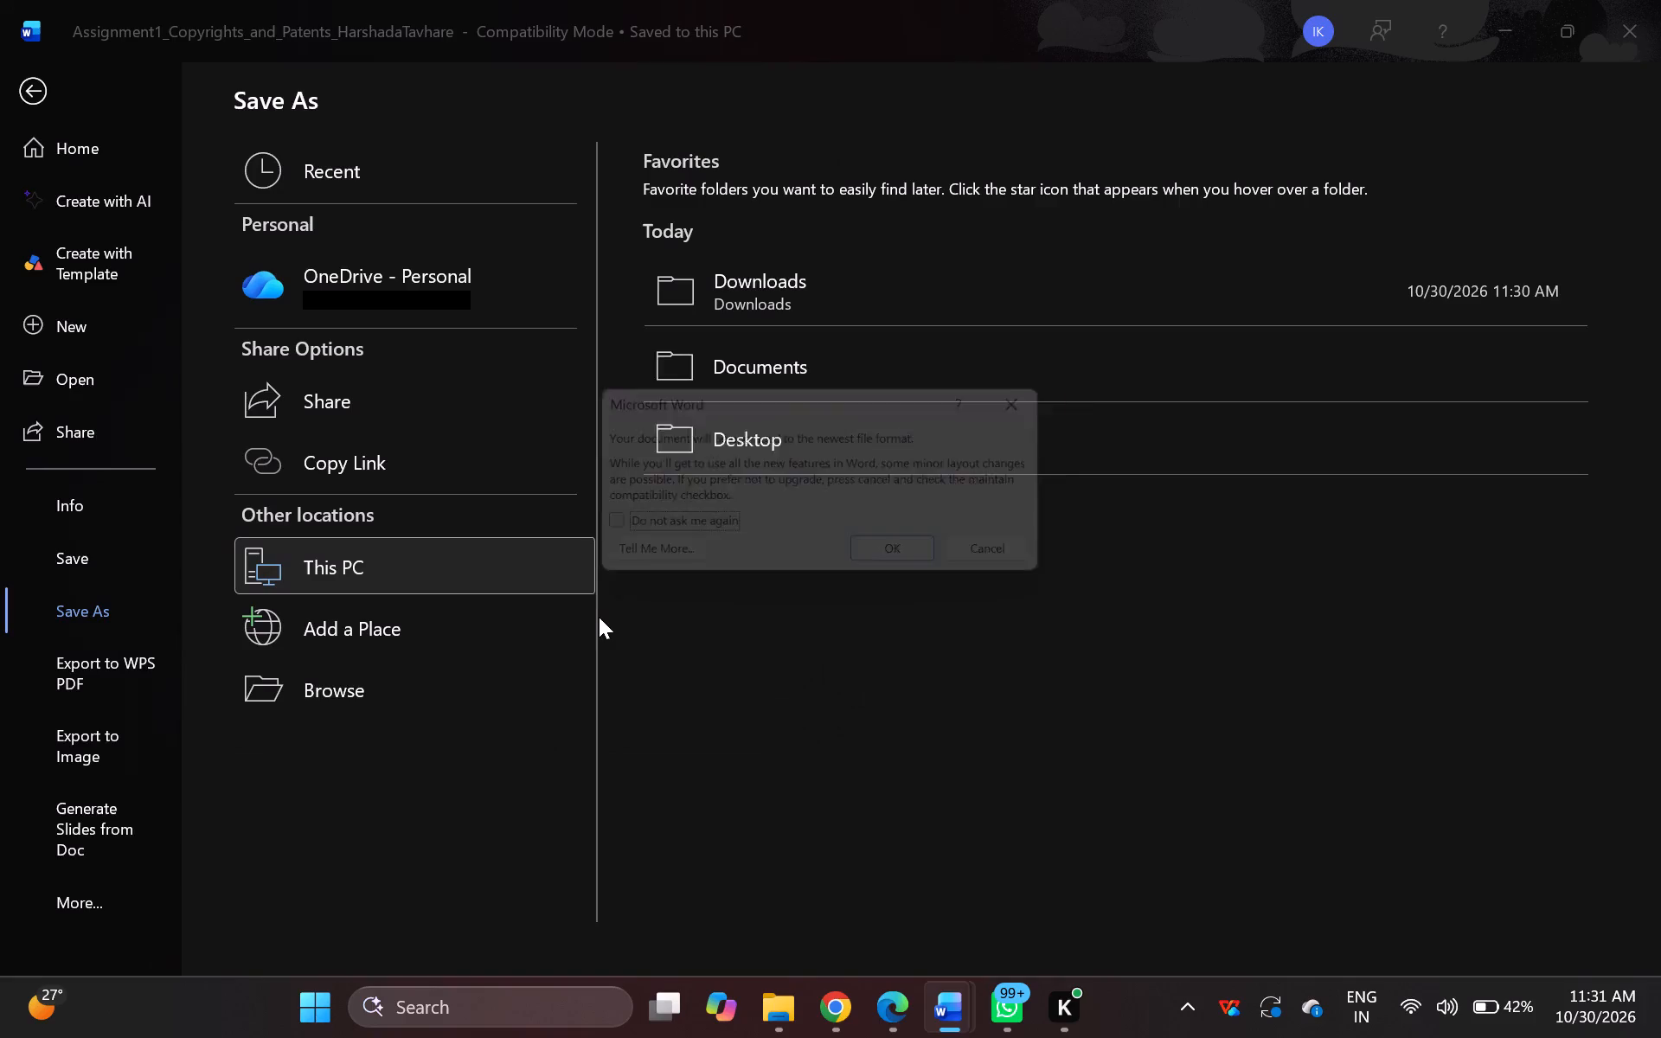
left_click(924, 558)
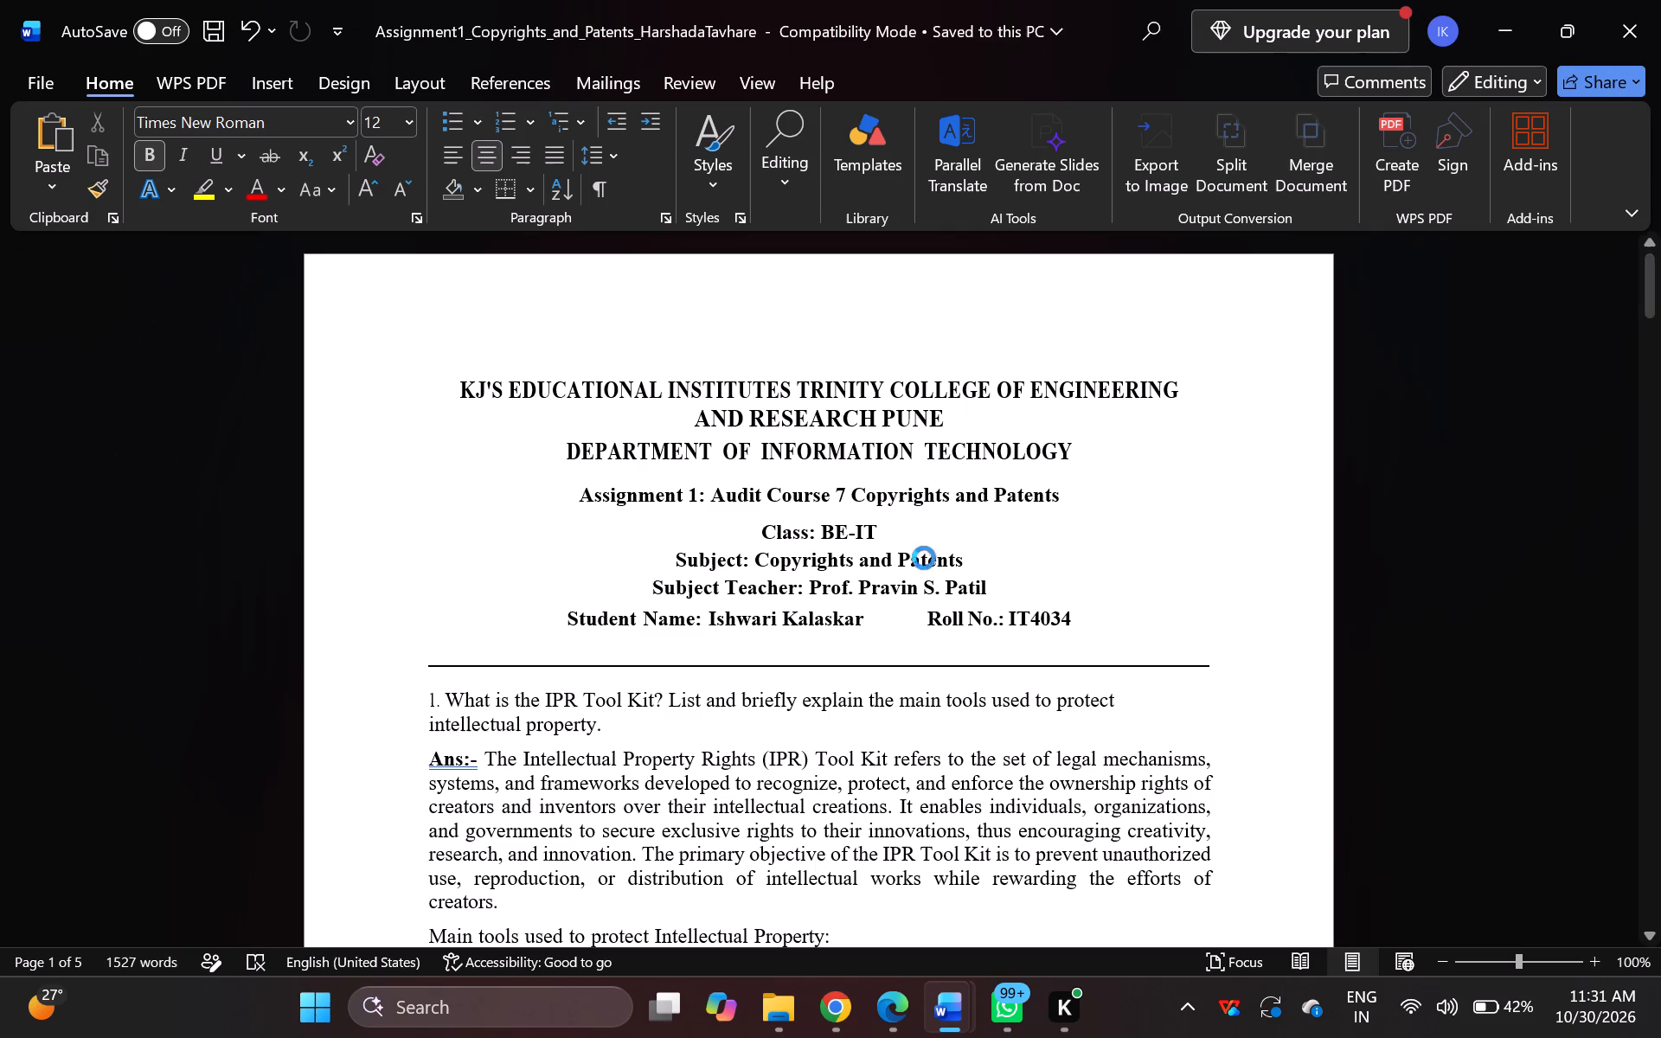
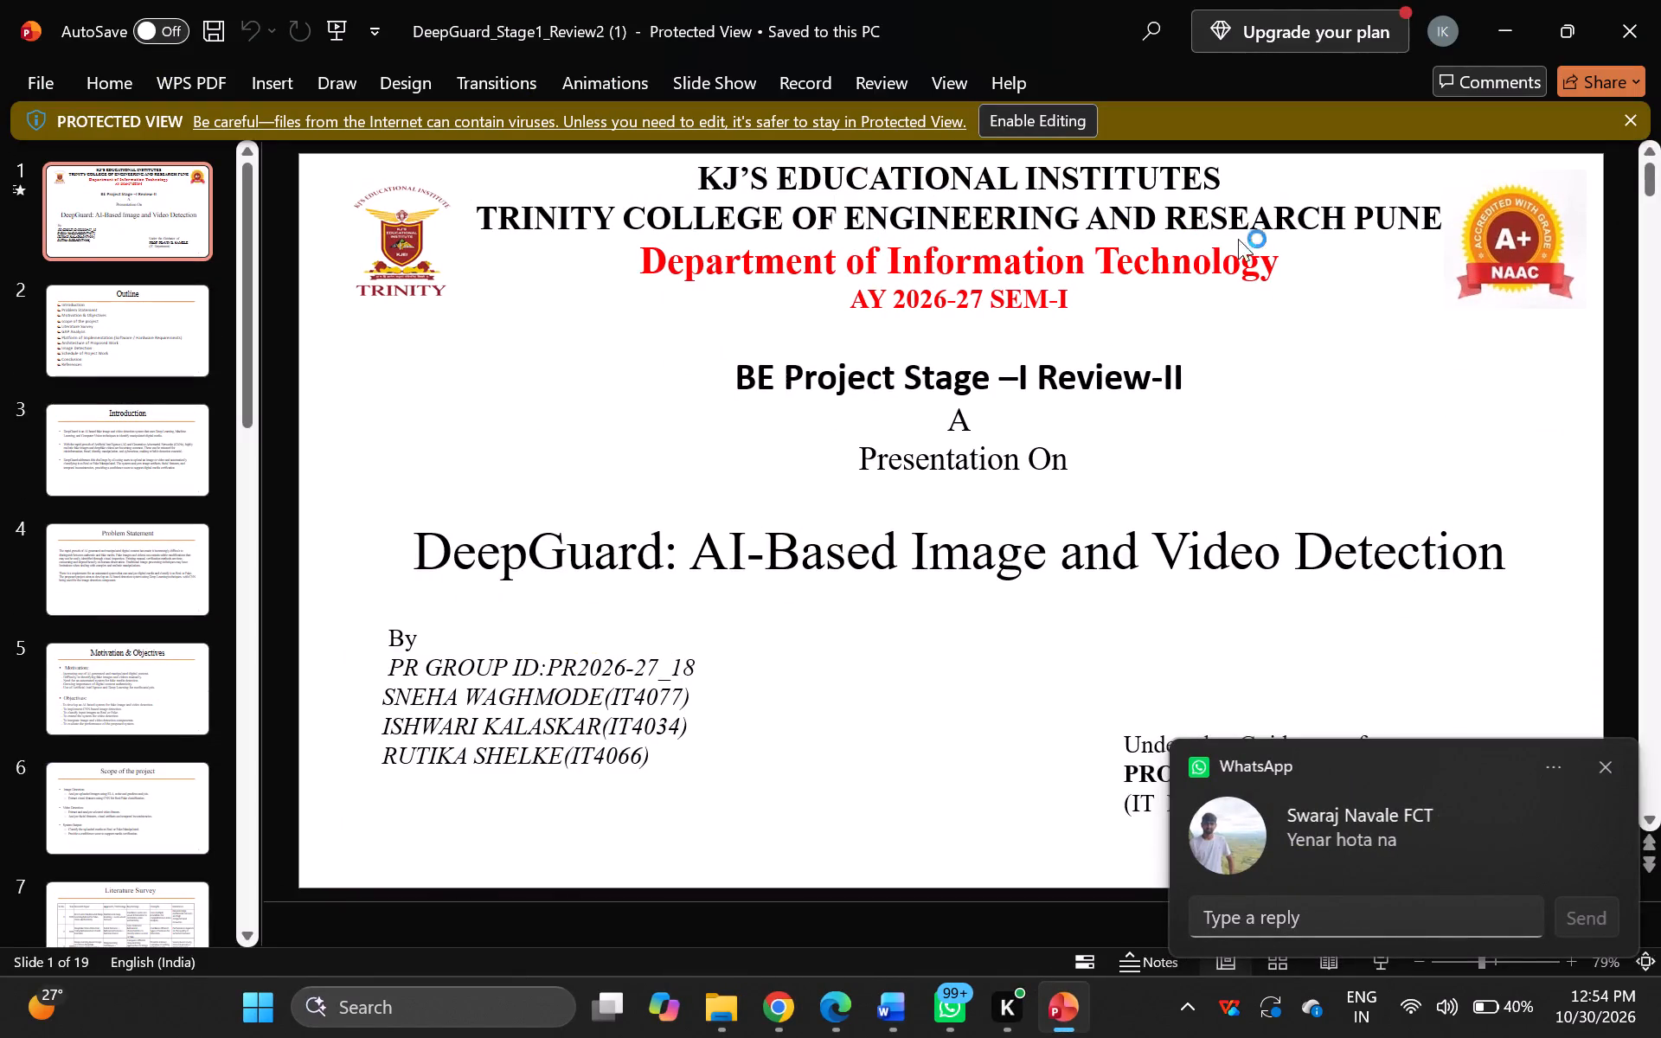
In PowerPoint, enable editing of the DeepGuard presentation and add a space after "BE Project Stage –I Review-II" on the title slide.
left_click(997, 125)
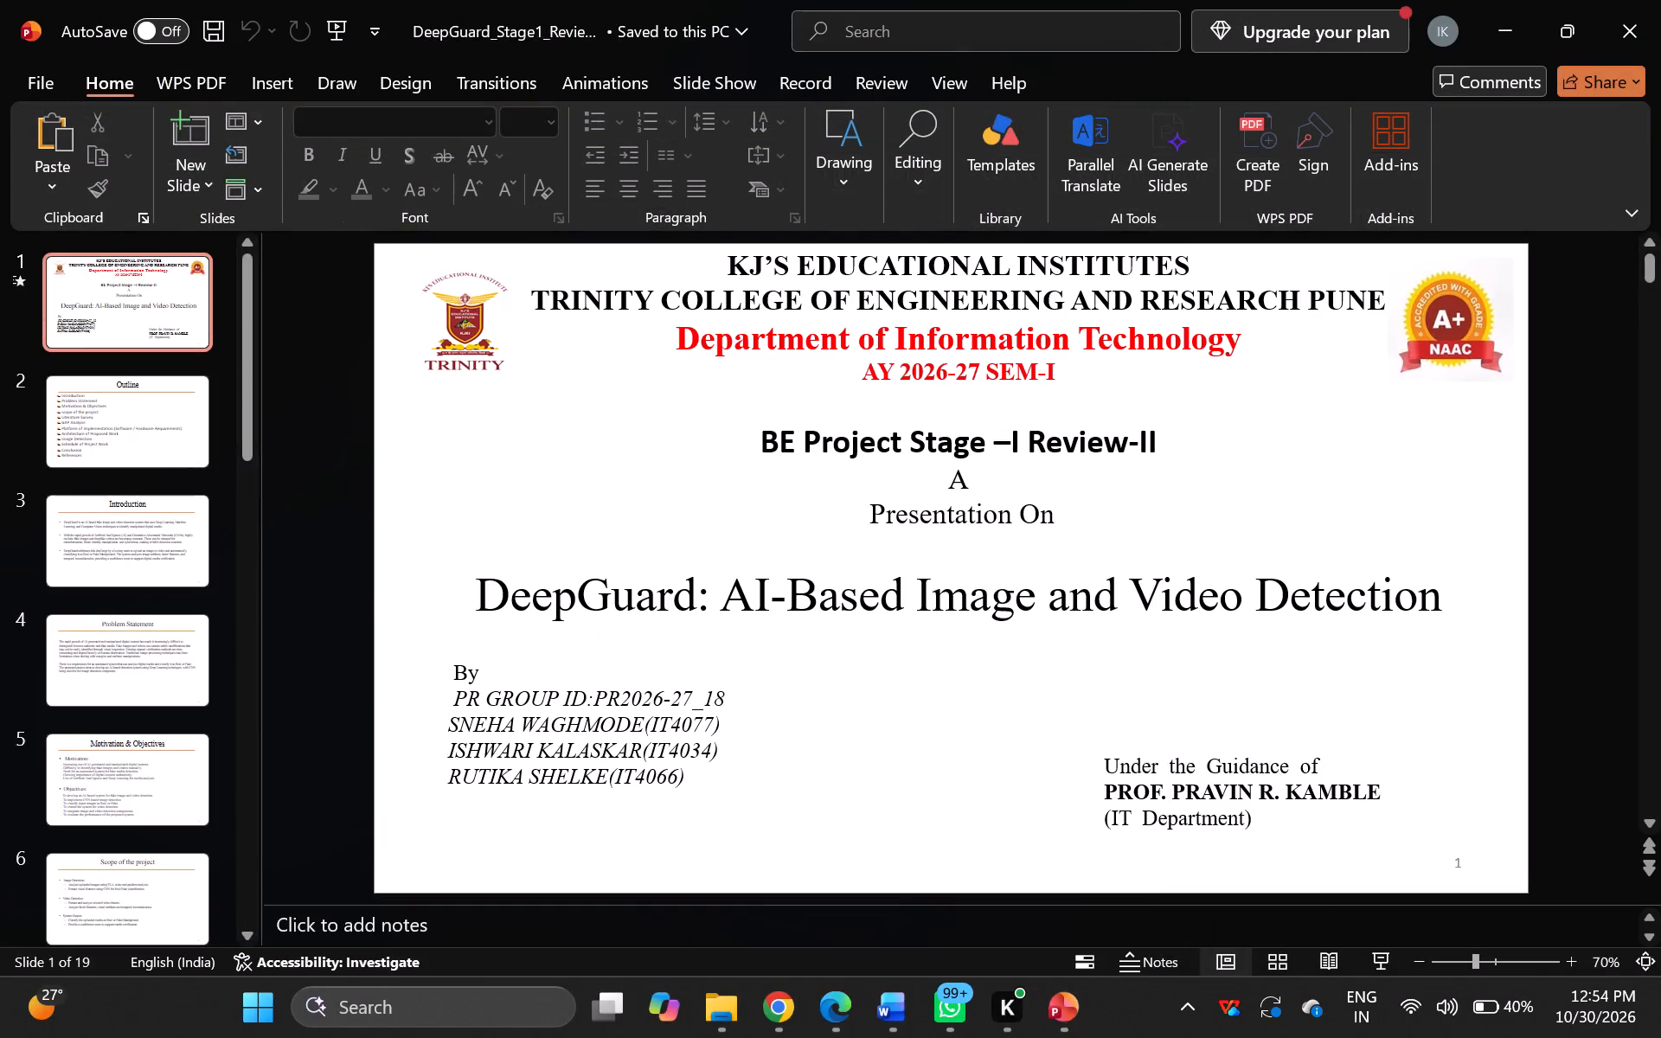
left_click(1163, 442)
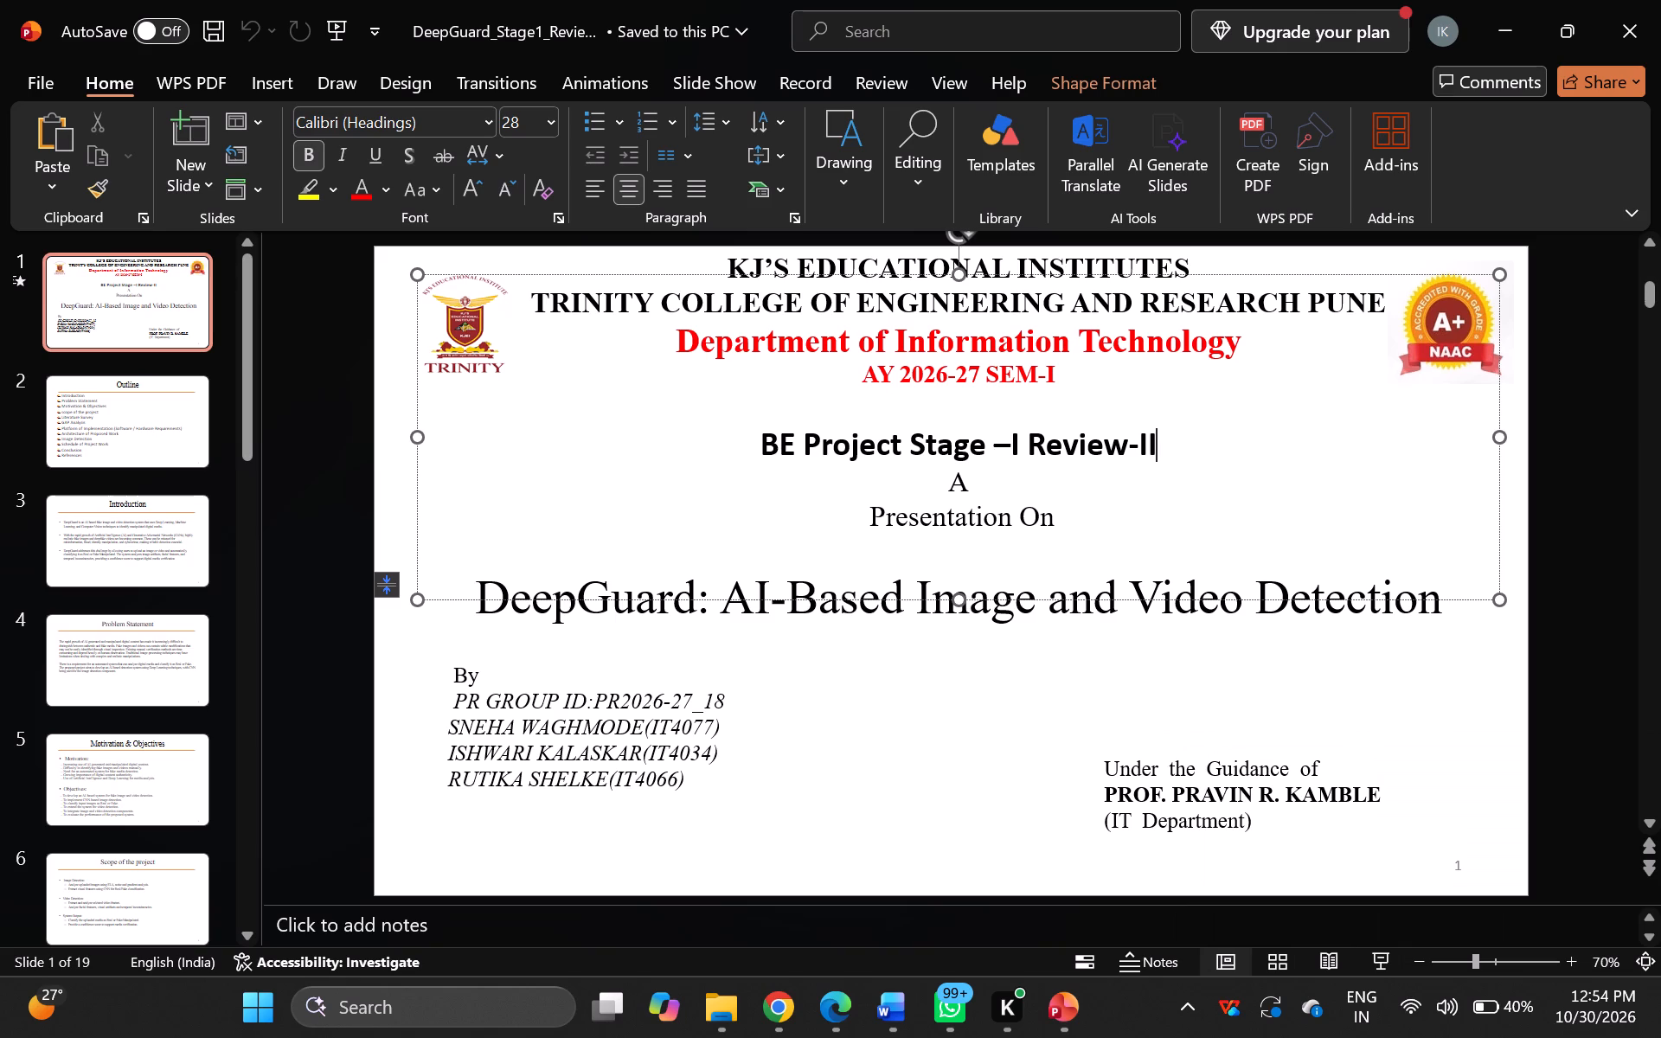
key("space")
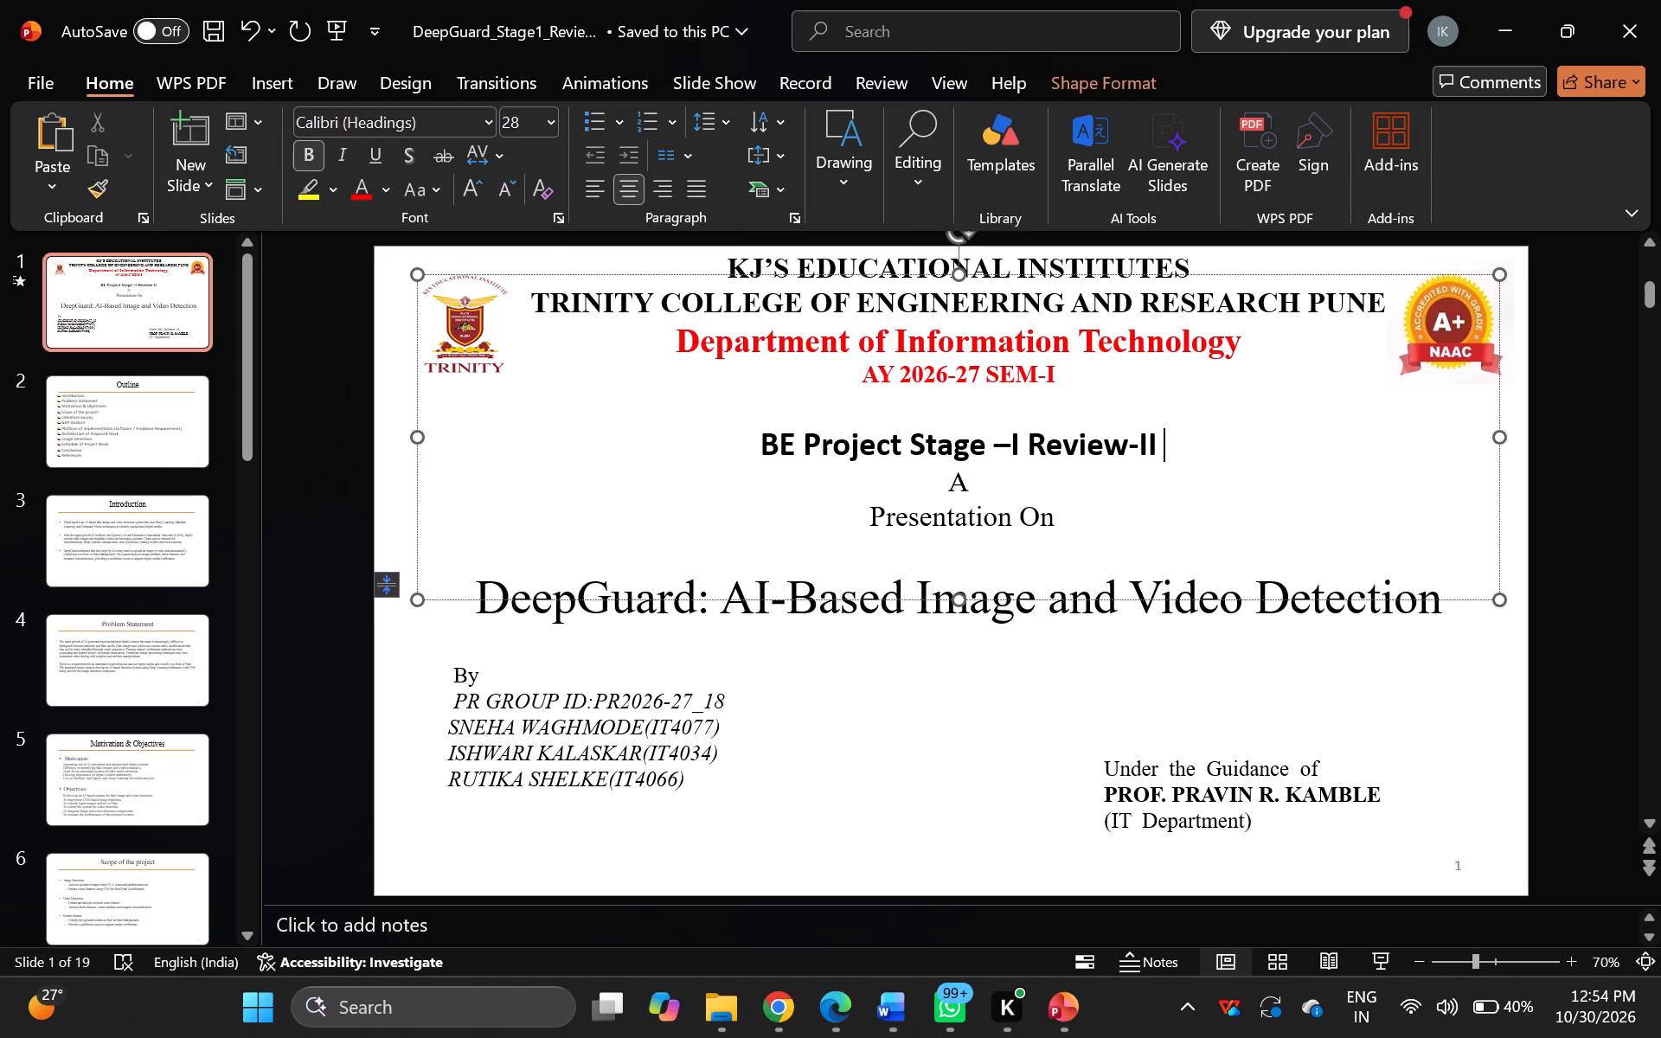
Change the review number on the title slide to Review-III, copying the existing numeral I and setting the added one to 28 pt.
key("shift+bar")
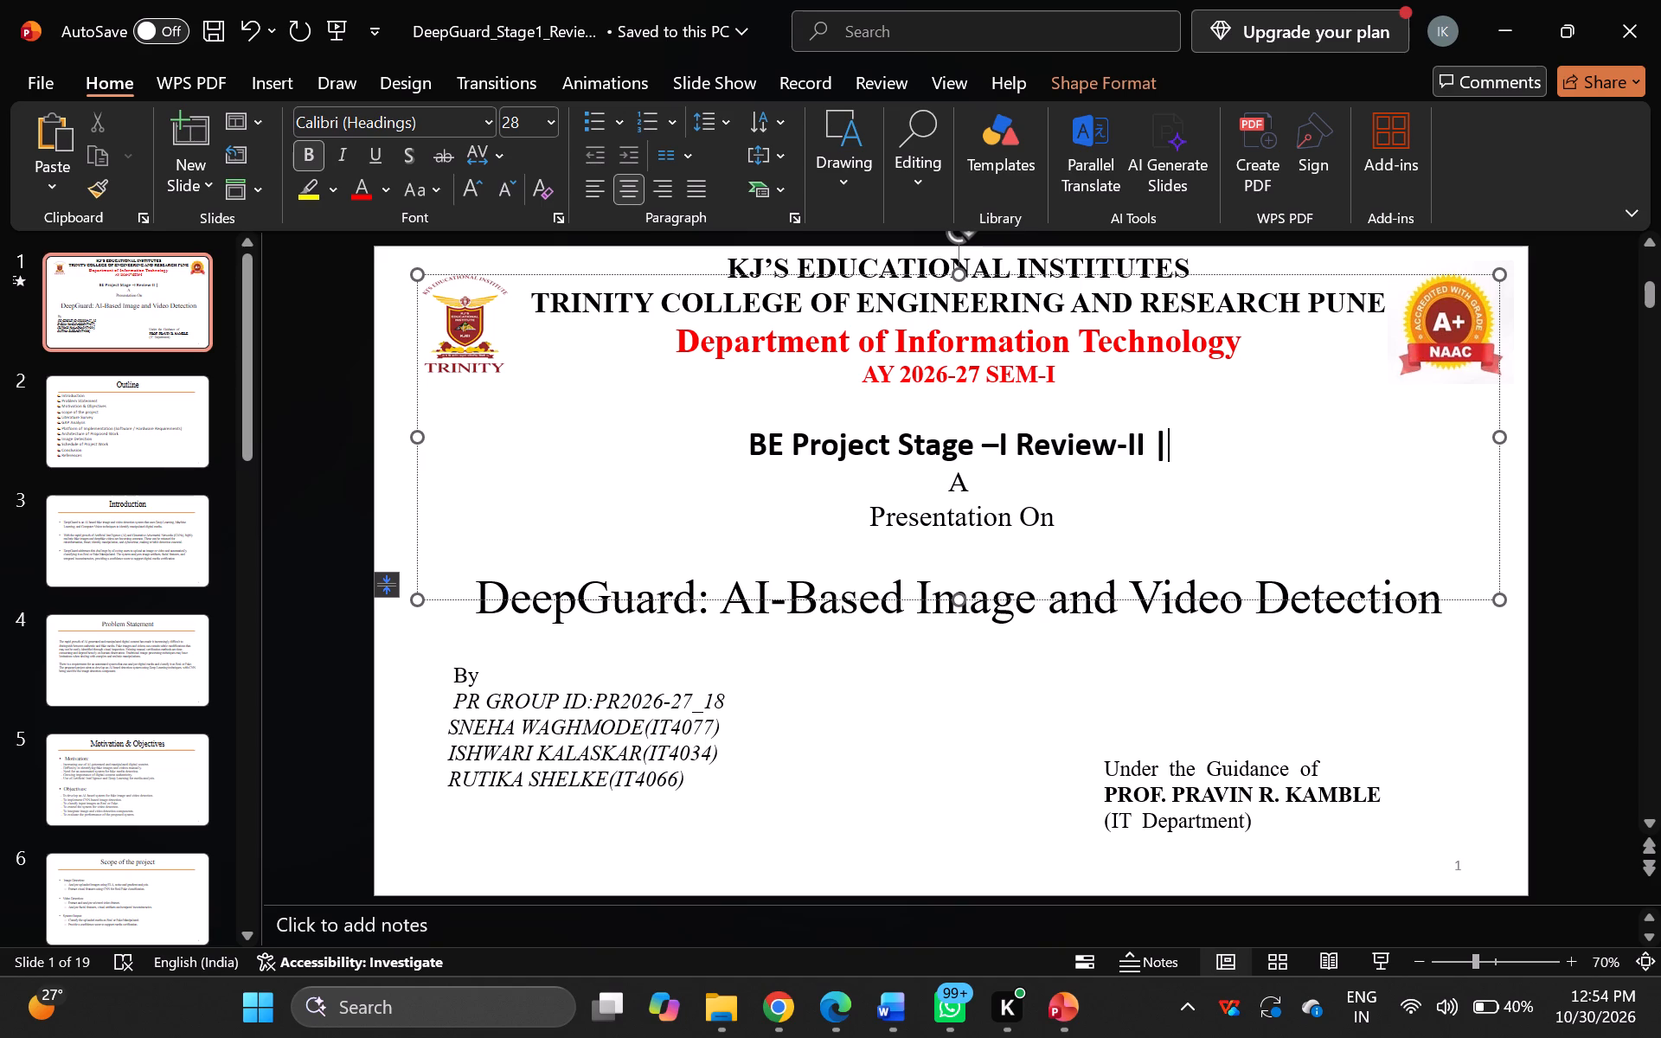
key("BackSpace")
key("BackSpace")
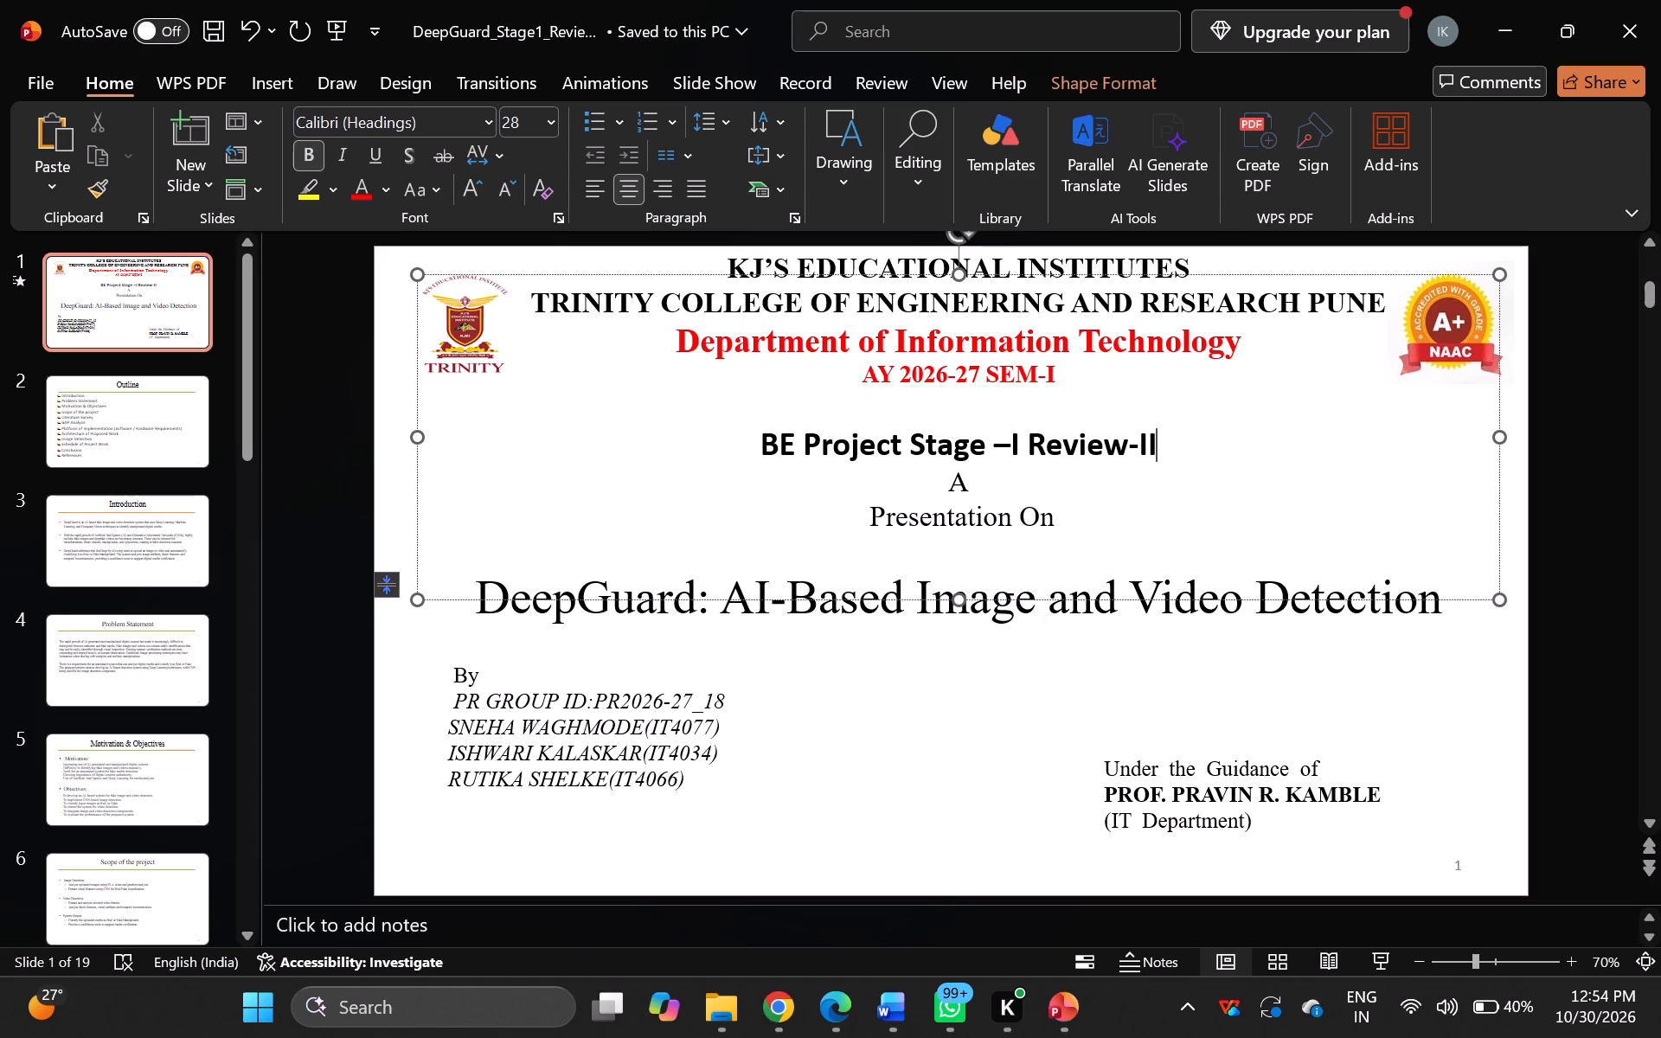
left_click_drag(1021, 441, 1005, 442)
key("ctrl+c")
left_click(1159, 443)
key("ctrl+v")
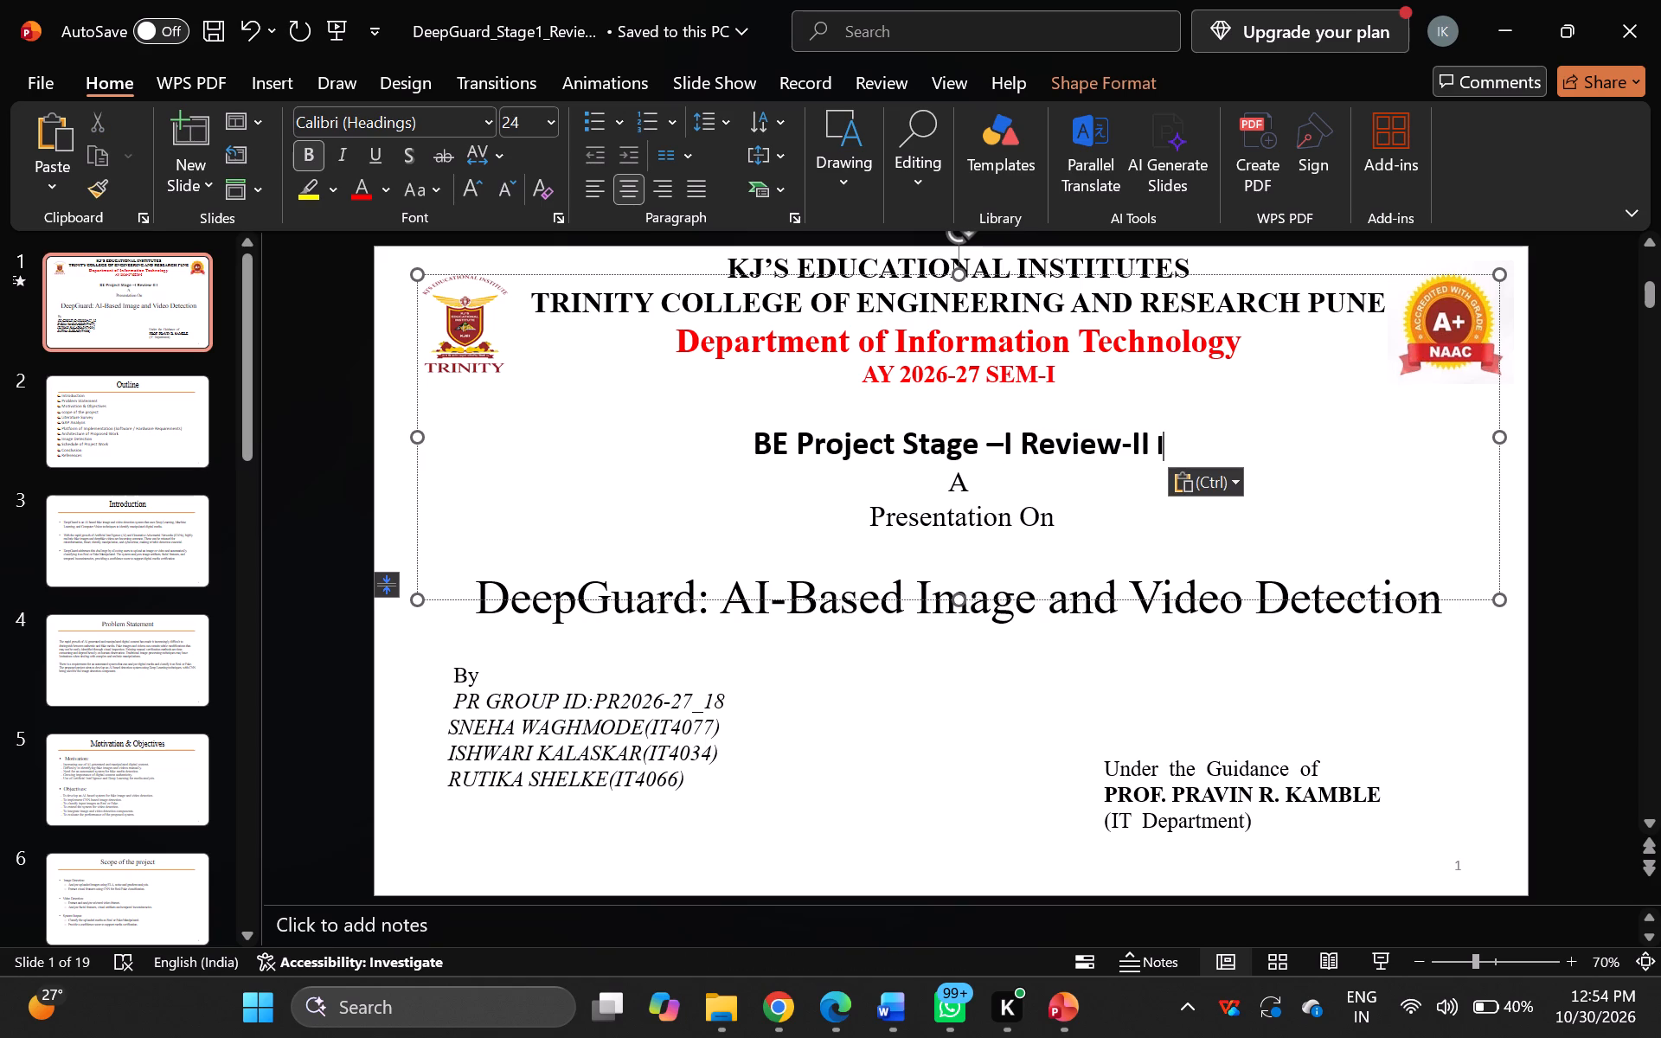
left_click_drag(1164, 438, 1153, 438)
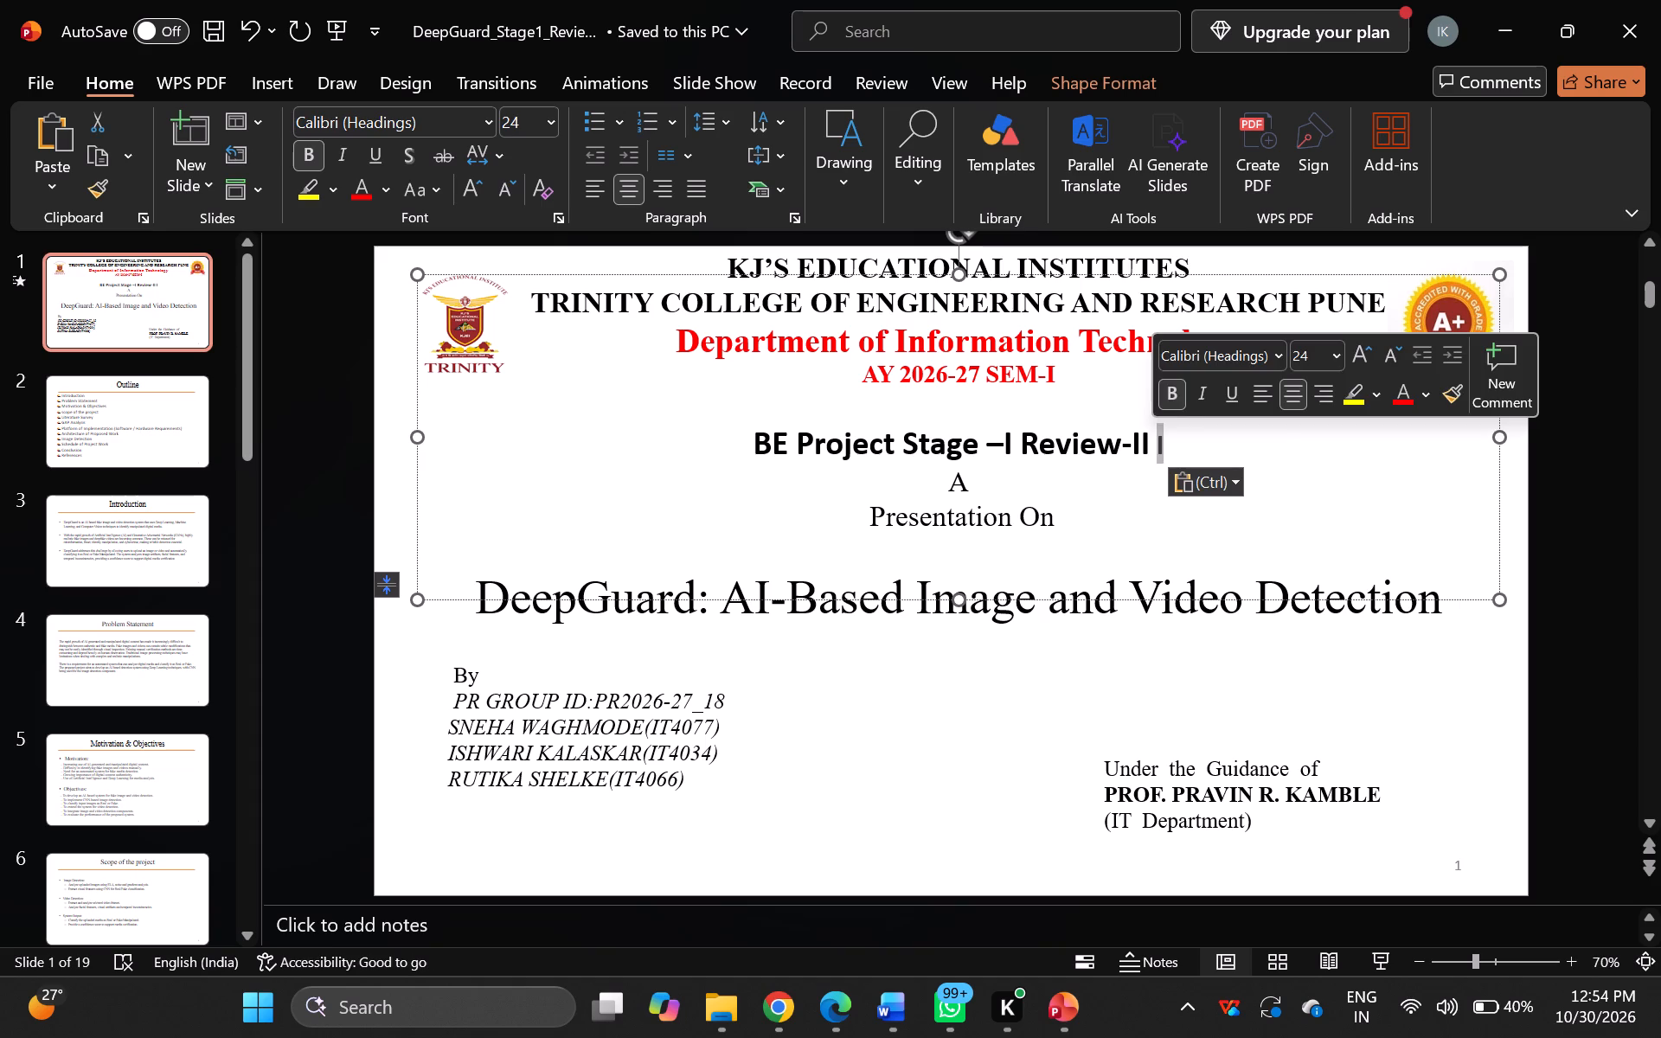
left_click(1336, 360)
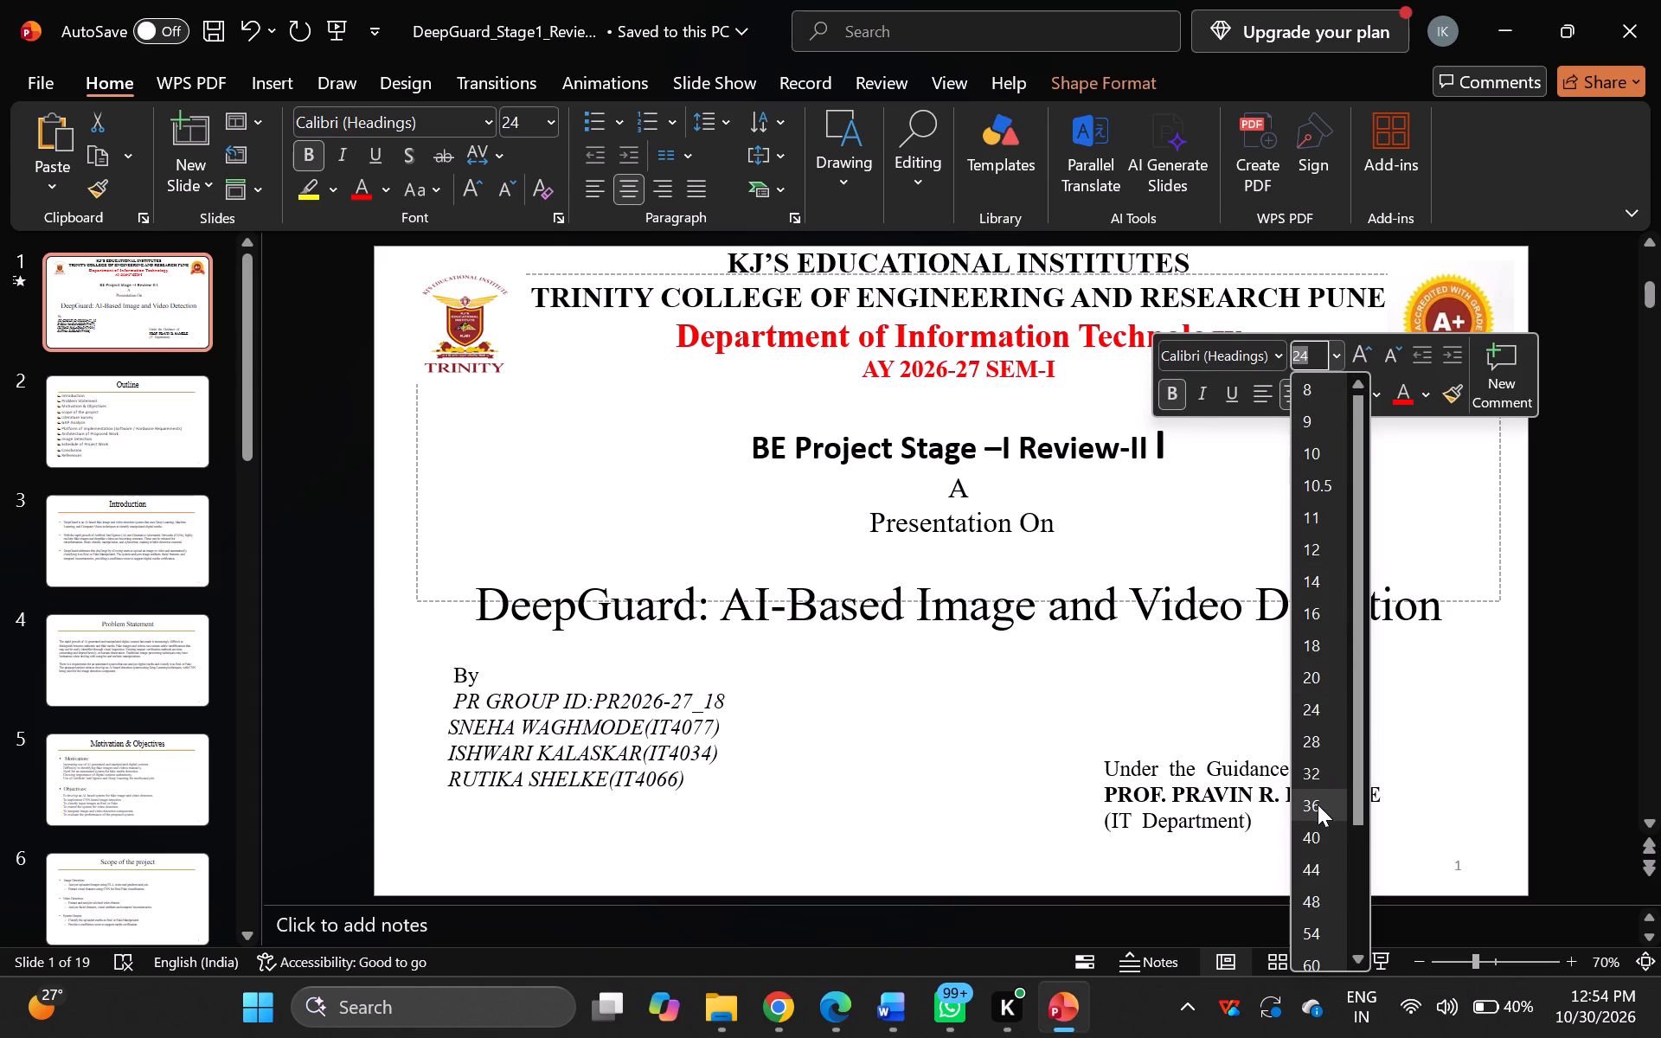
left_click(1321, 746)
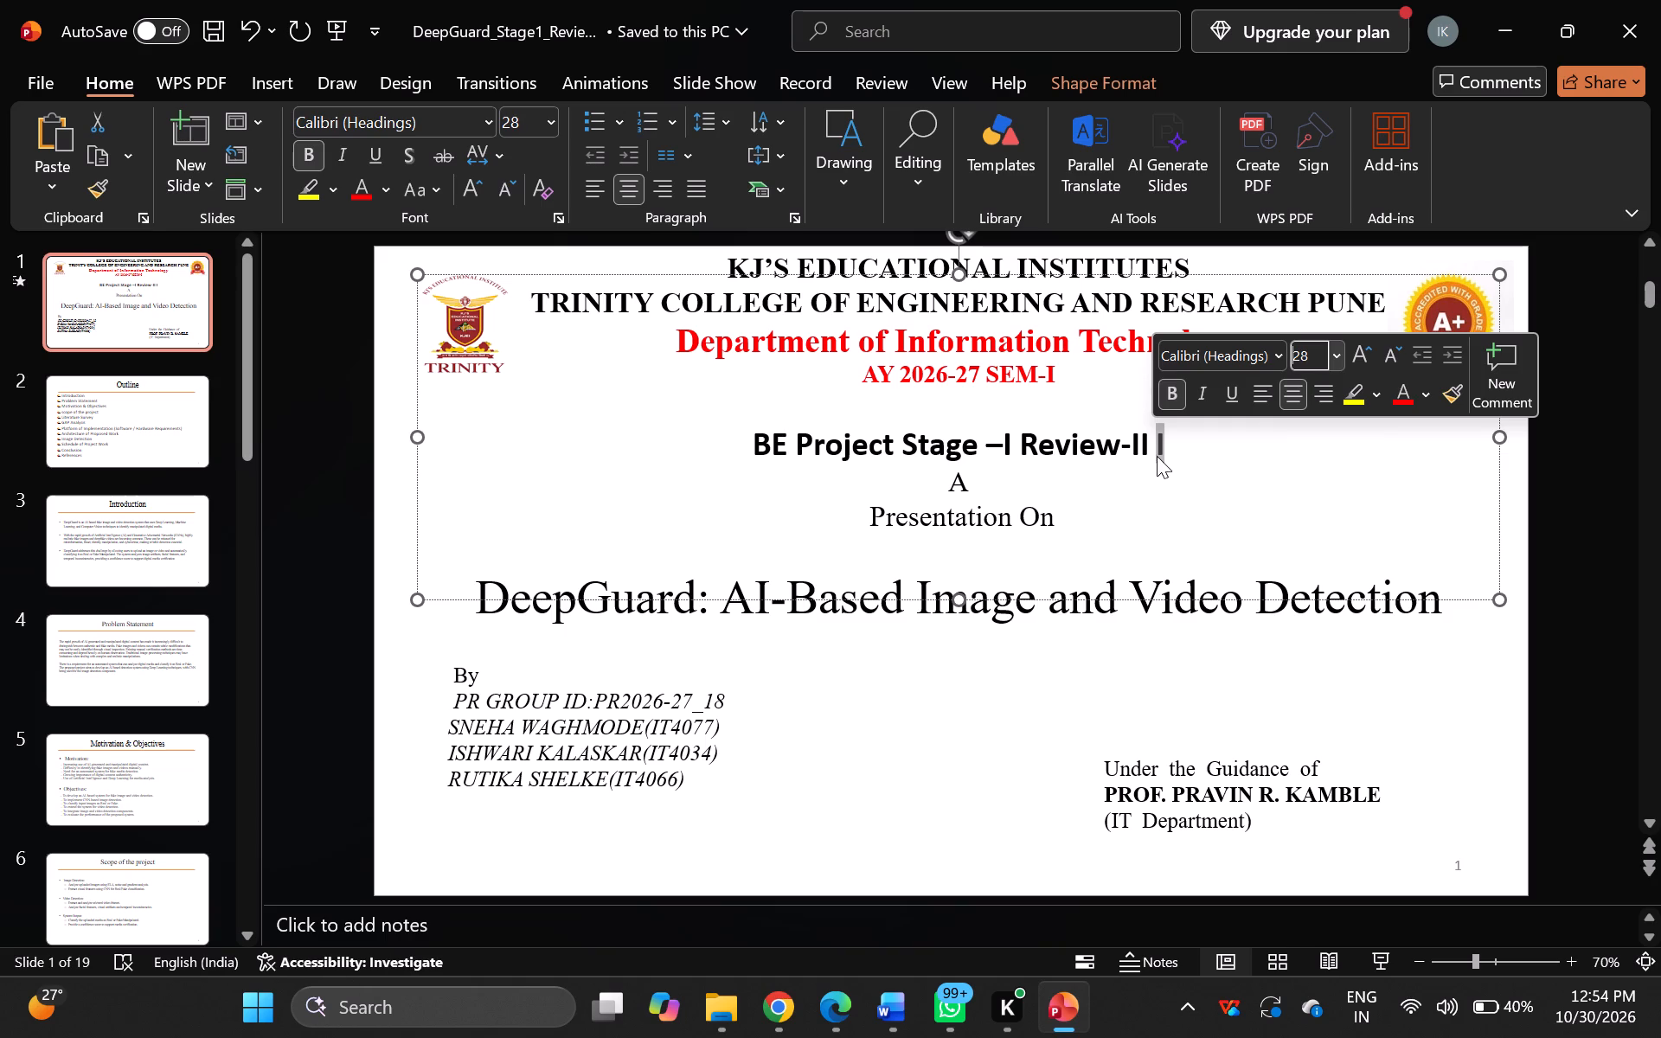
left_click(1158, 441)
key("BackSpace")
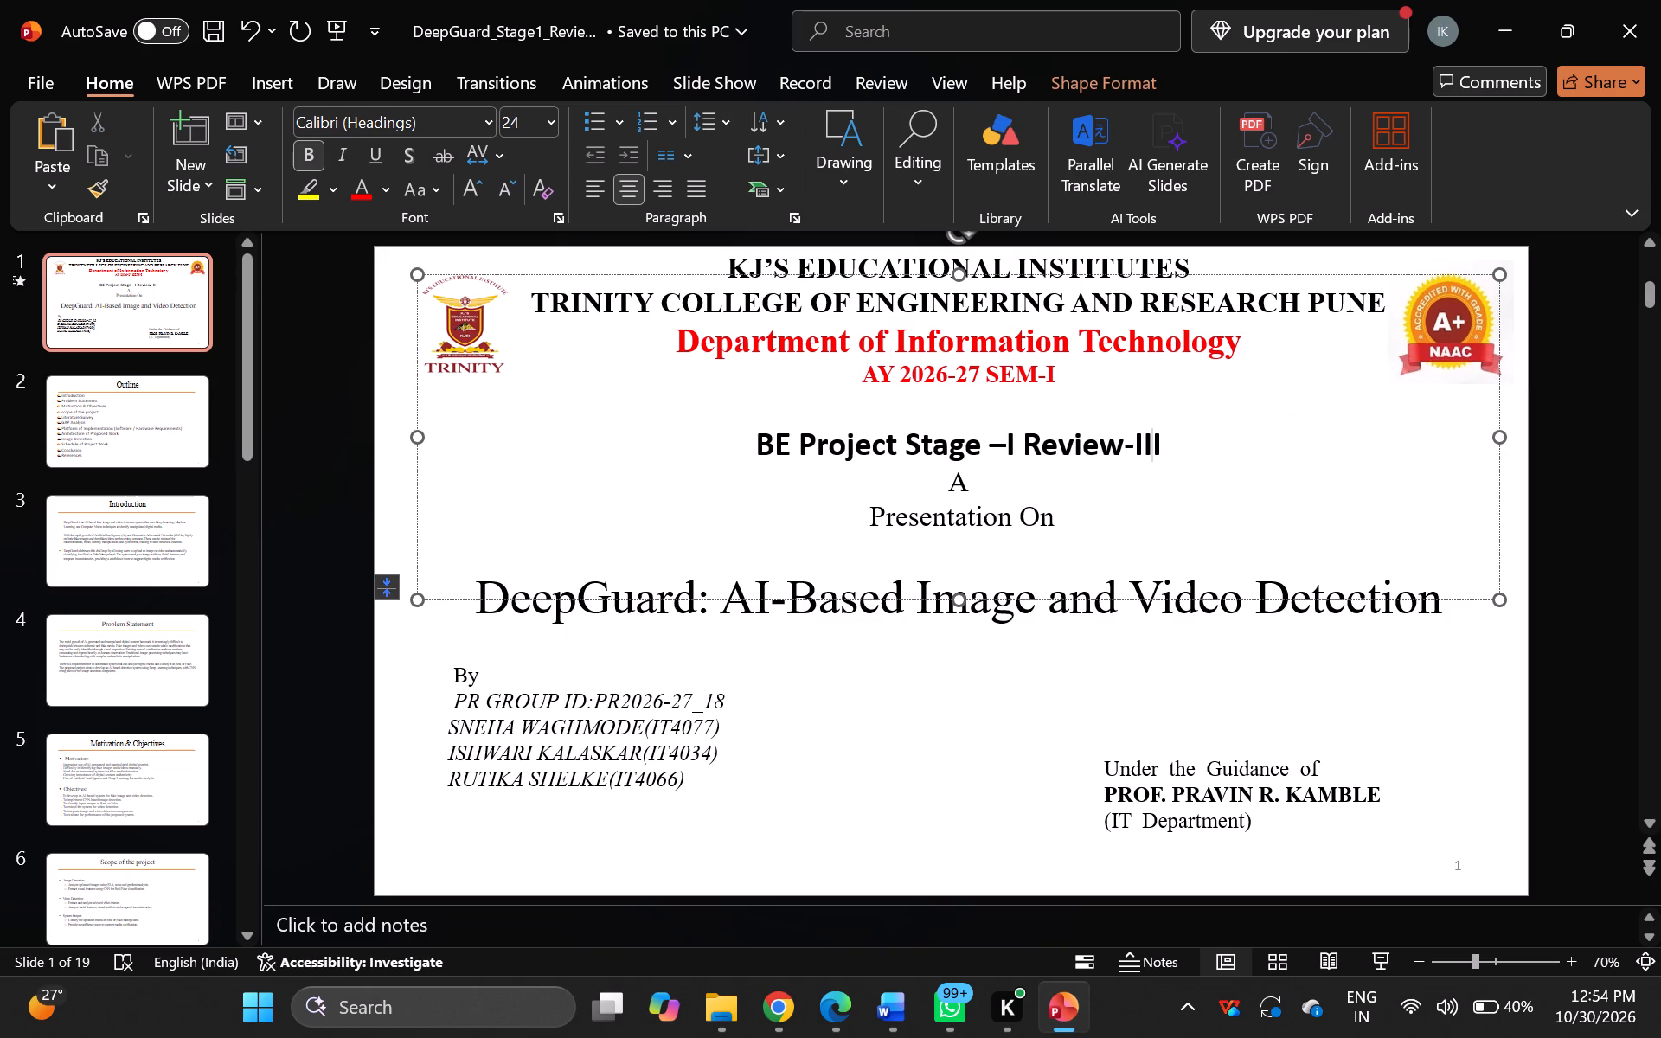
left_click(1263, 386)
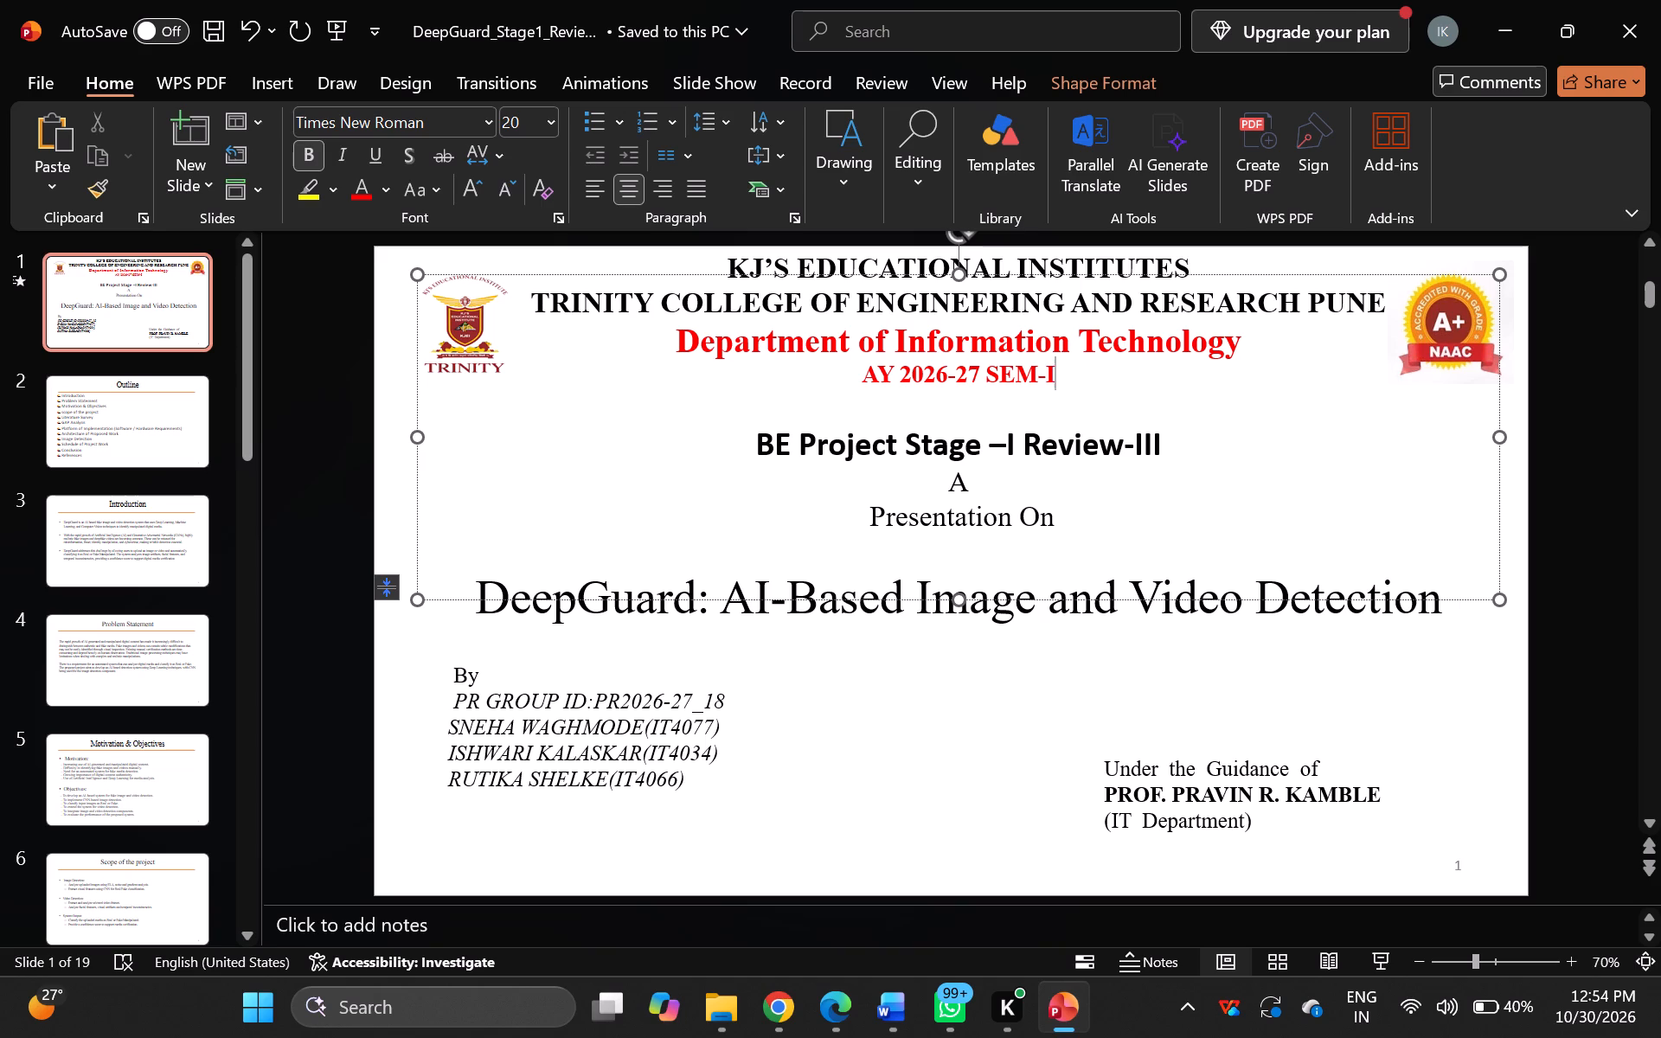
Look through the DeepGuard presentation from the title slide to its end, checking the content of each slide.
scroll(1105, 552, "down", 2)
scroll(1105, 552, "up", 1)
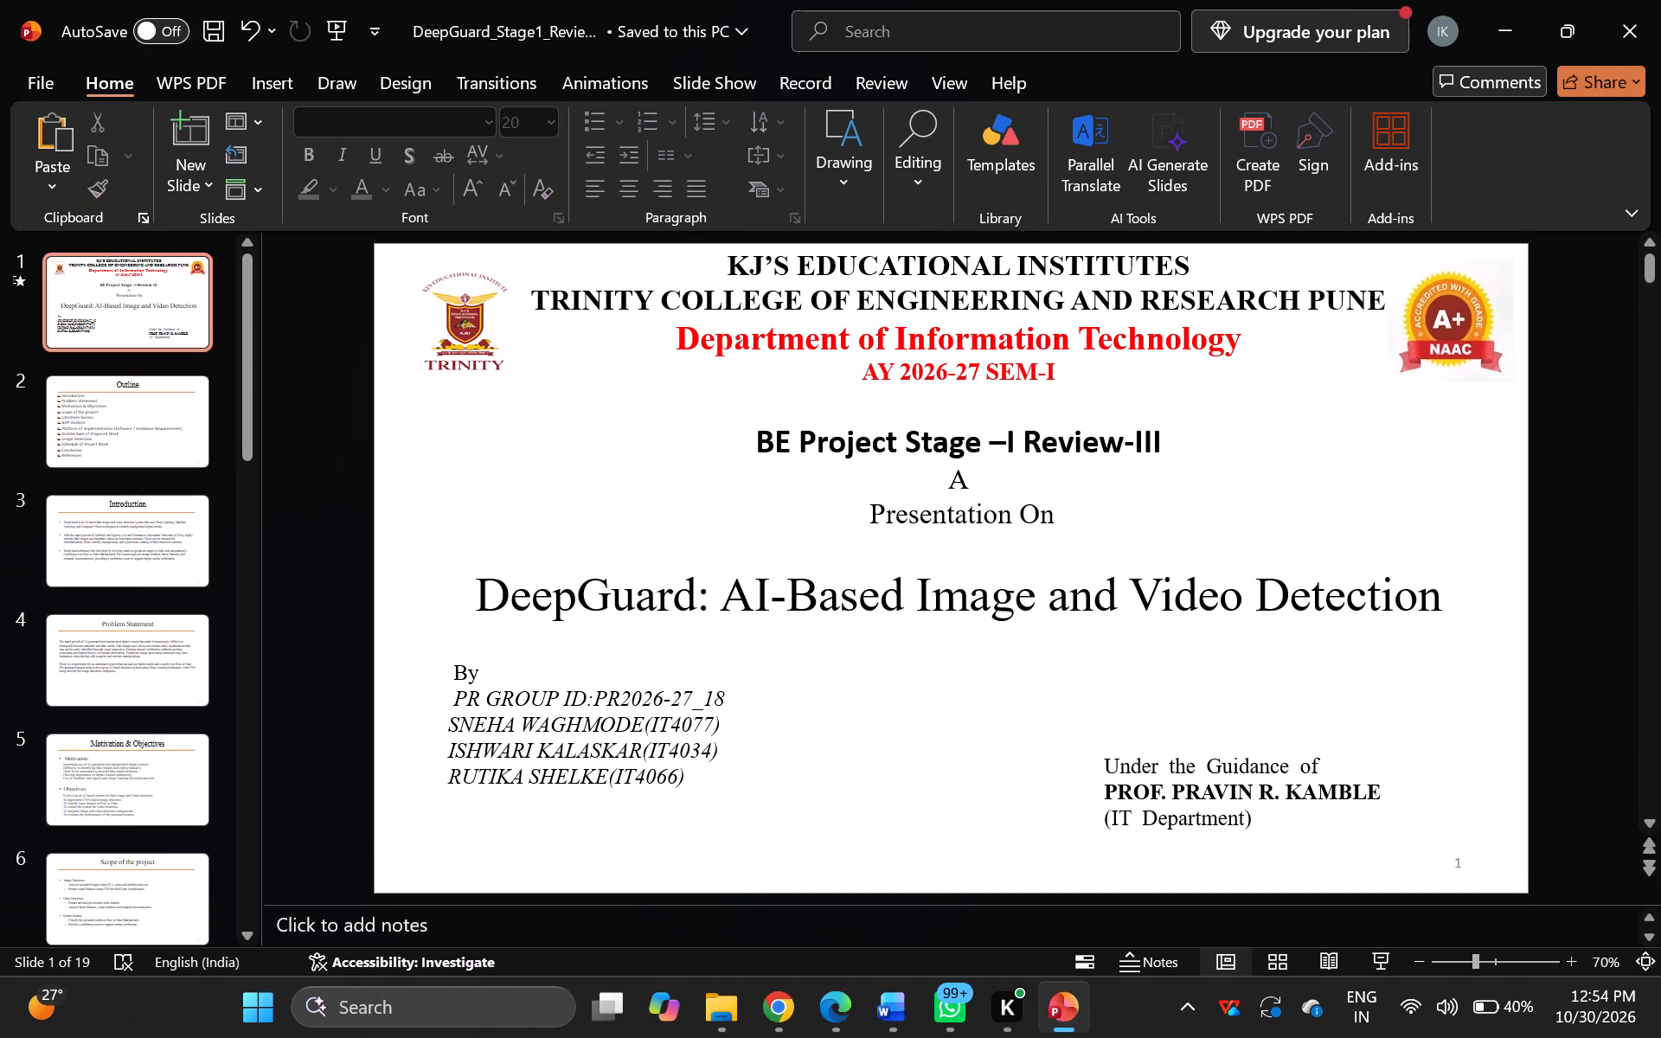
key("Down")
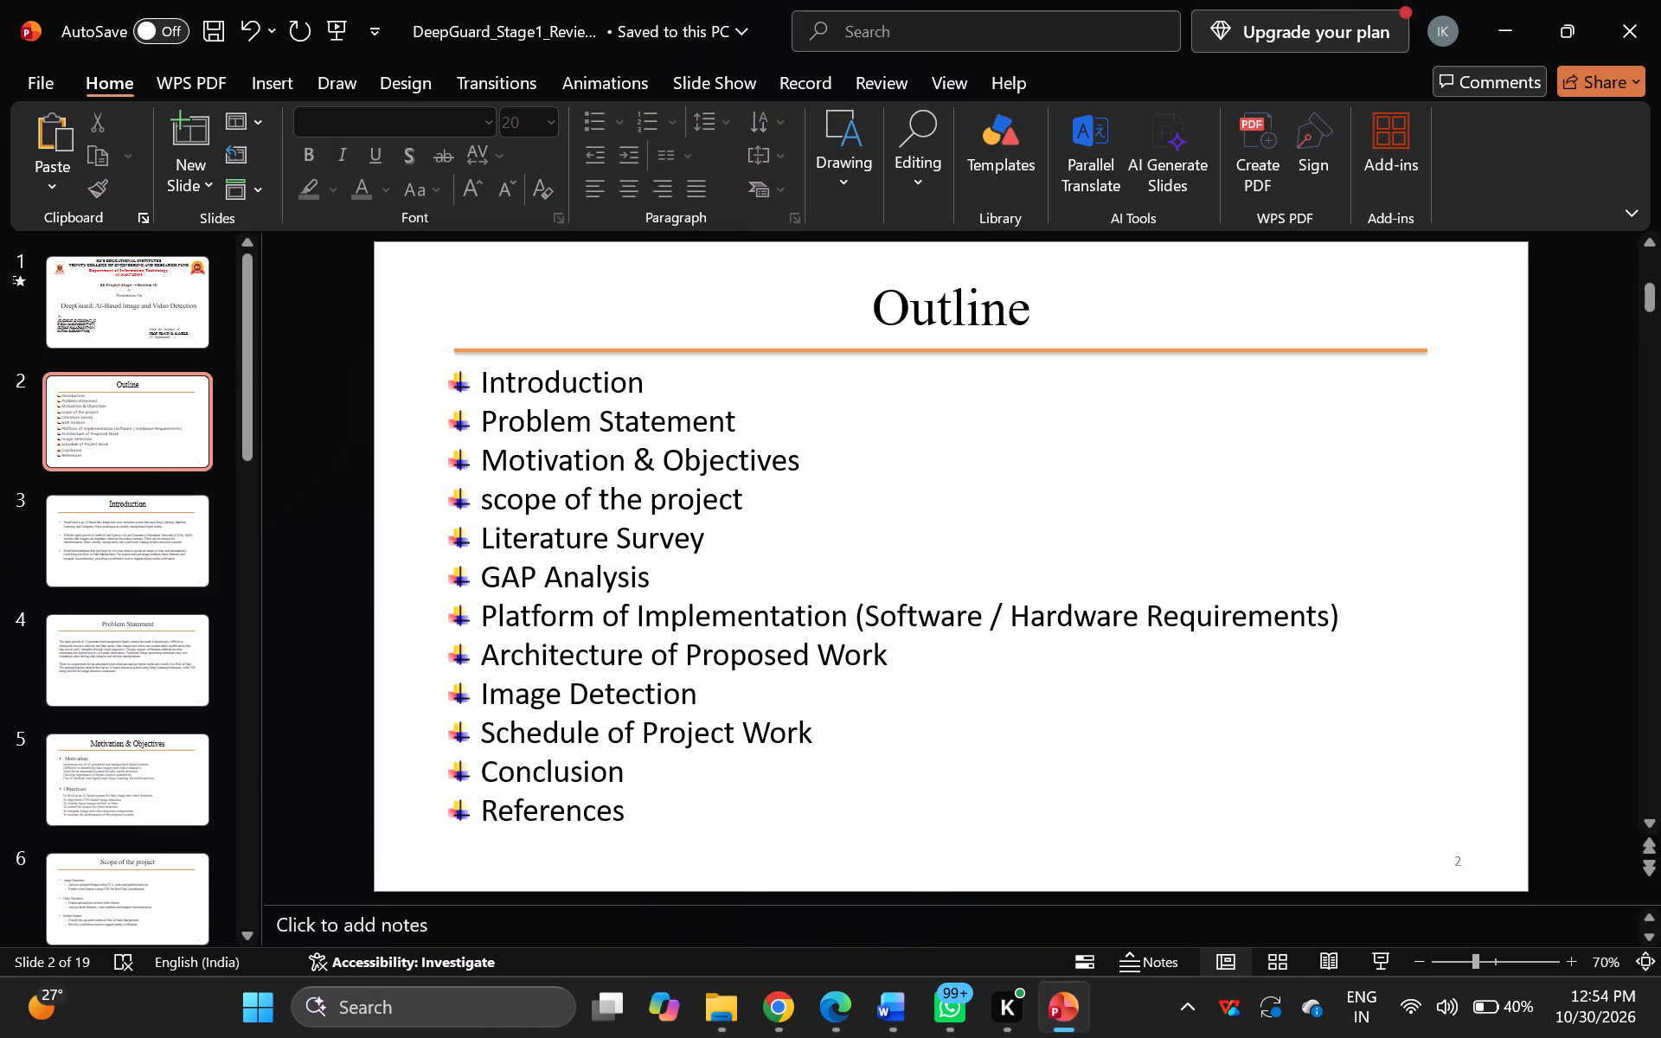
key("Down")
key("Down")
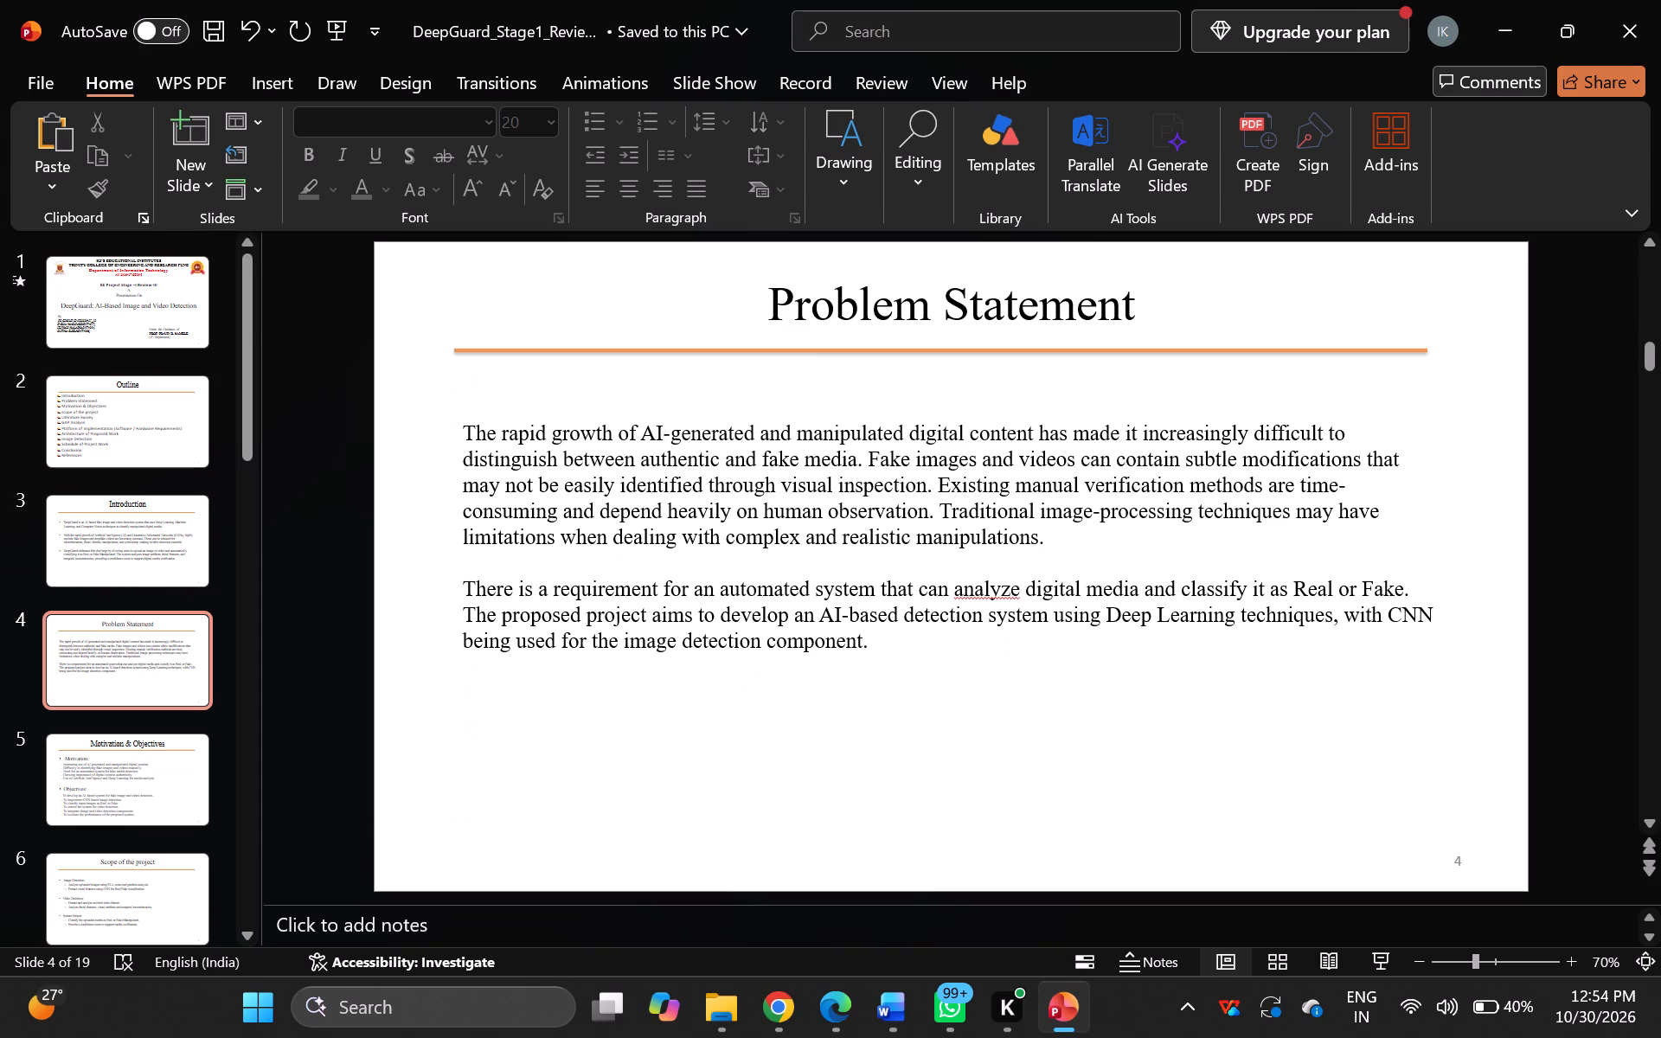
key("Up")
key("Down")
key("Down")
key("Down")
key("Down")
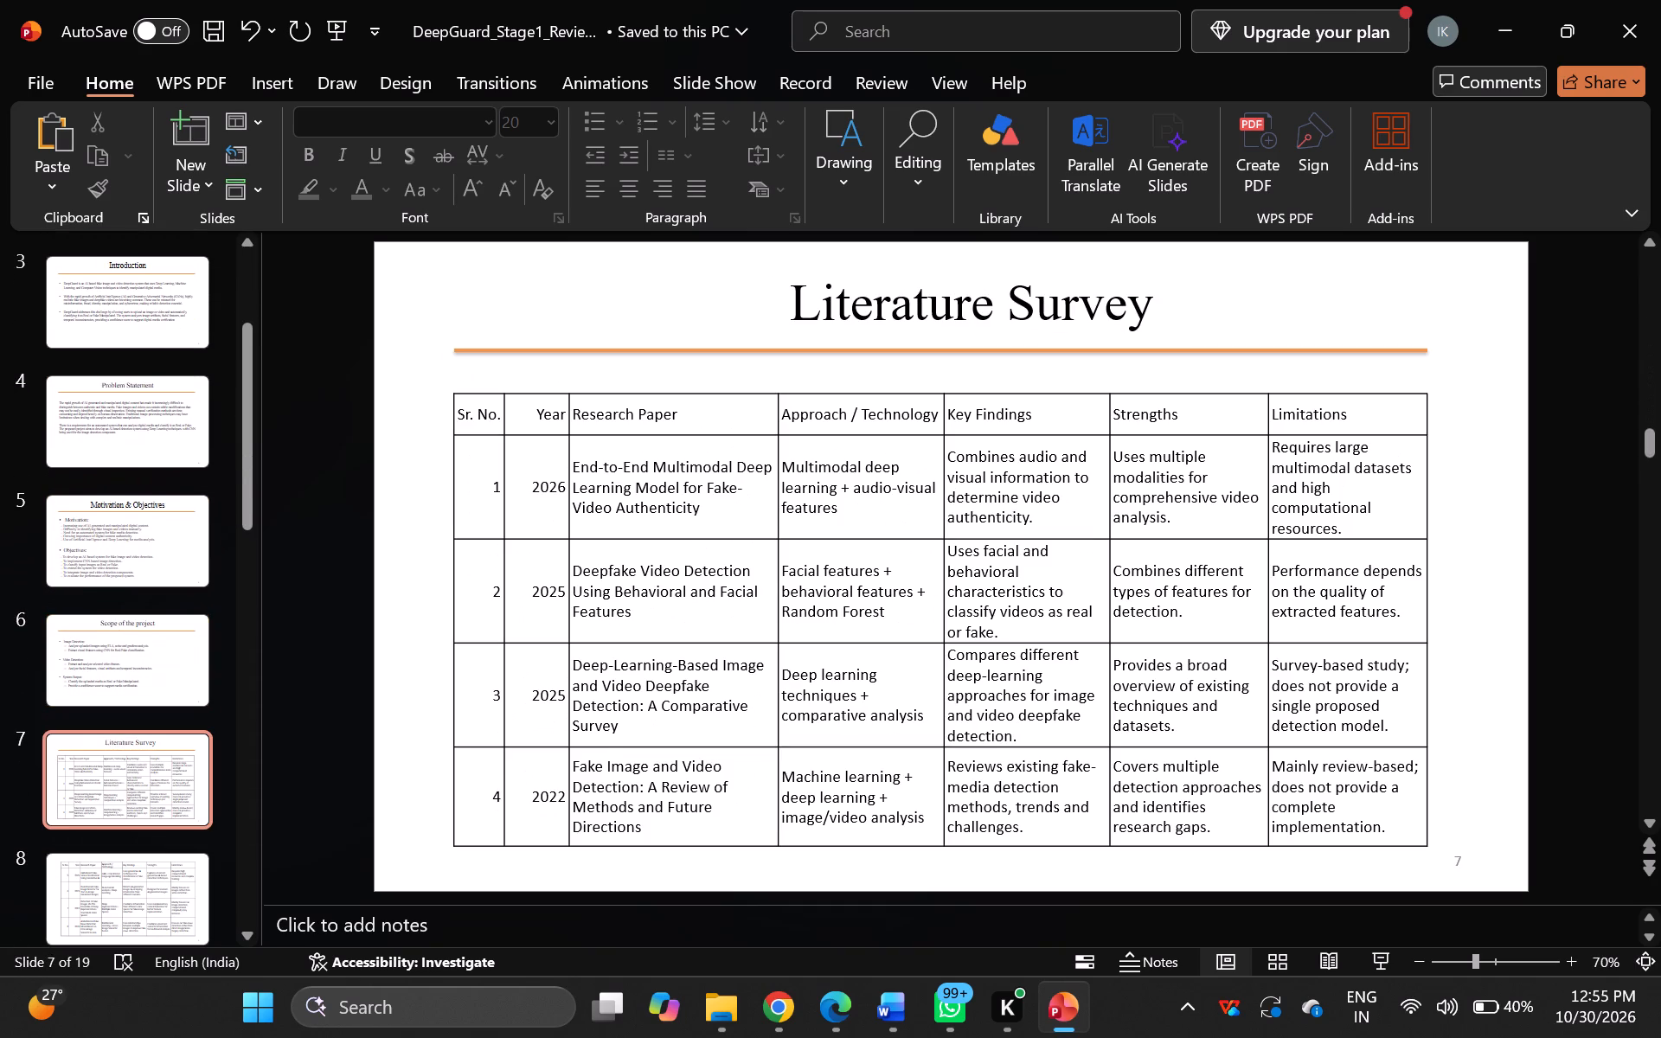
key("Down")
key("Down")
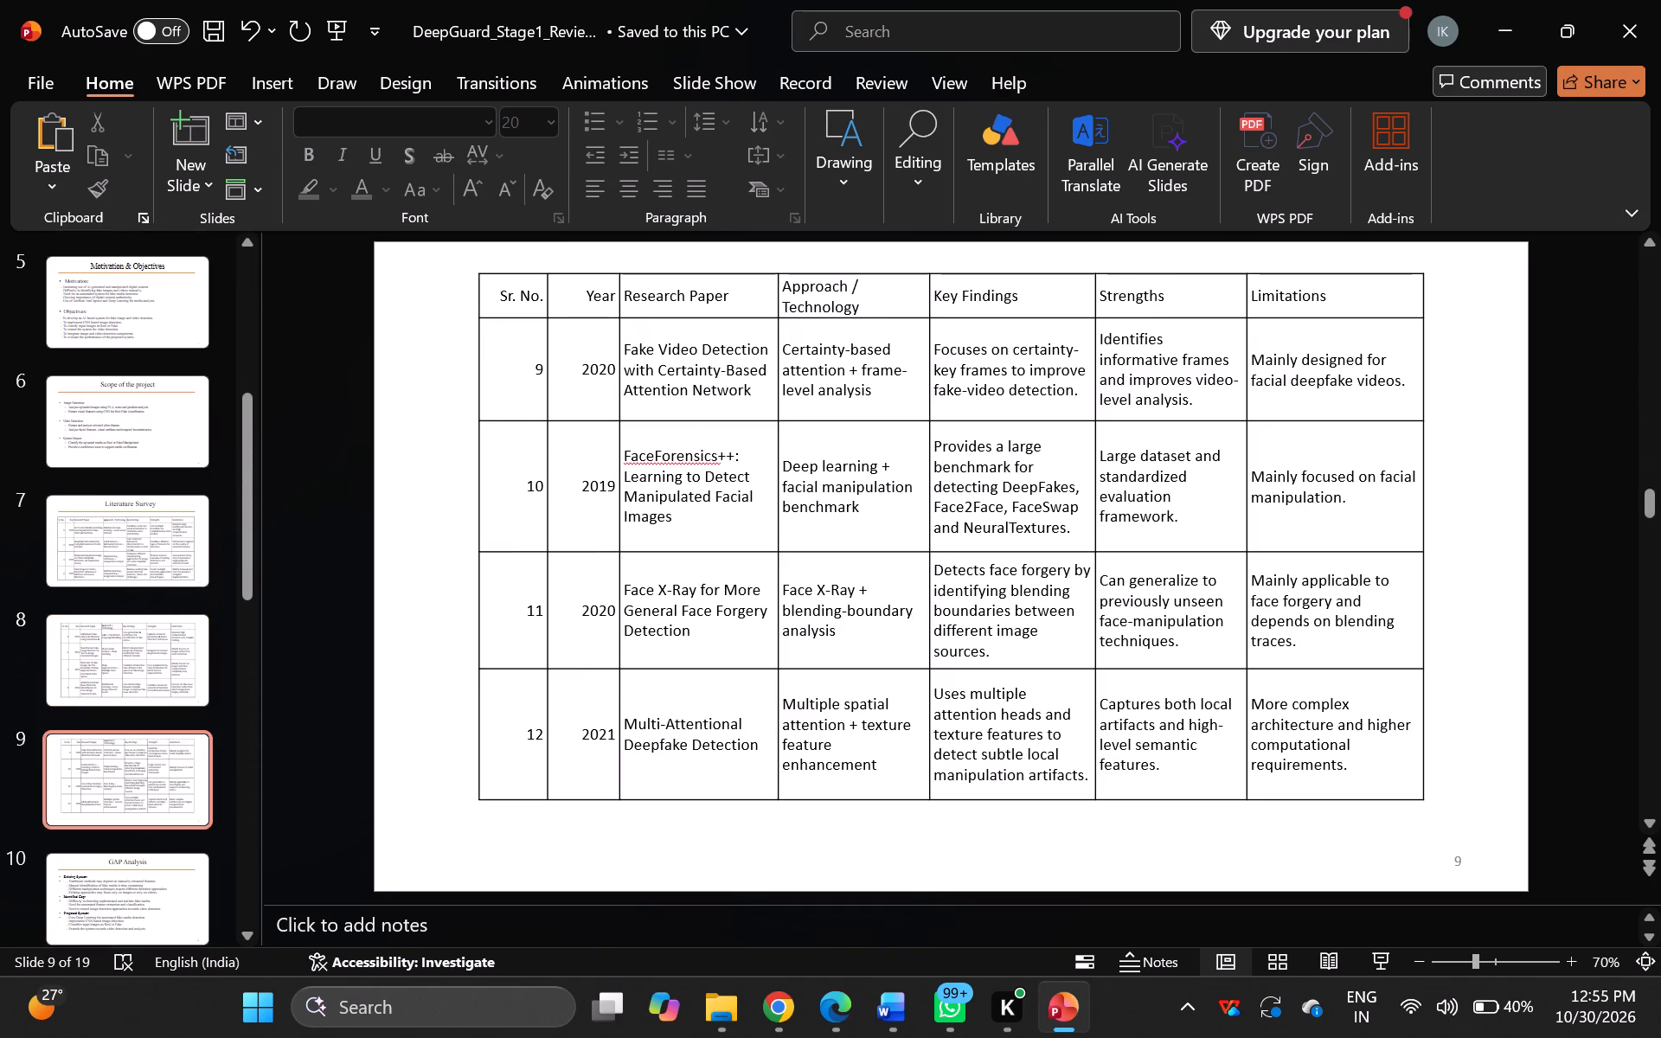
key("Down")
key("Down")
key("Down")
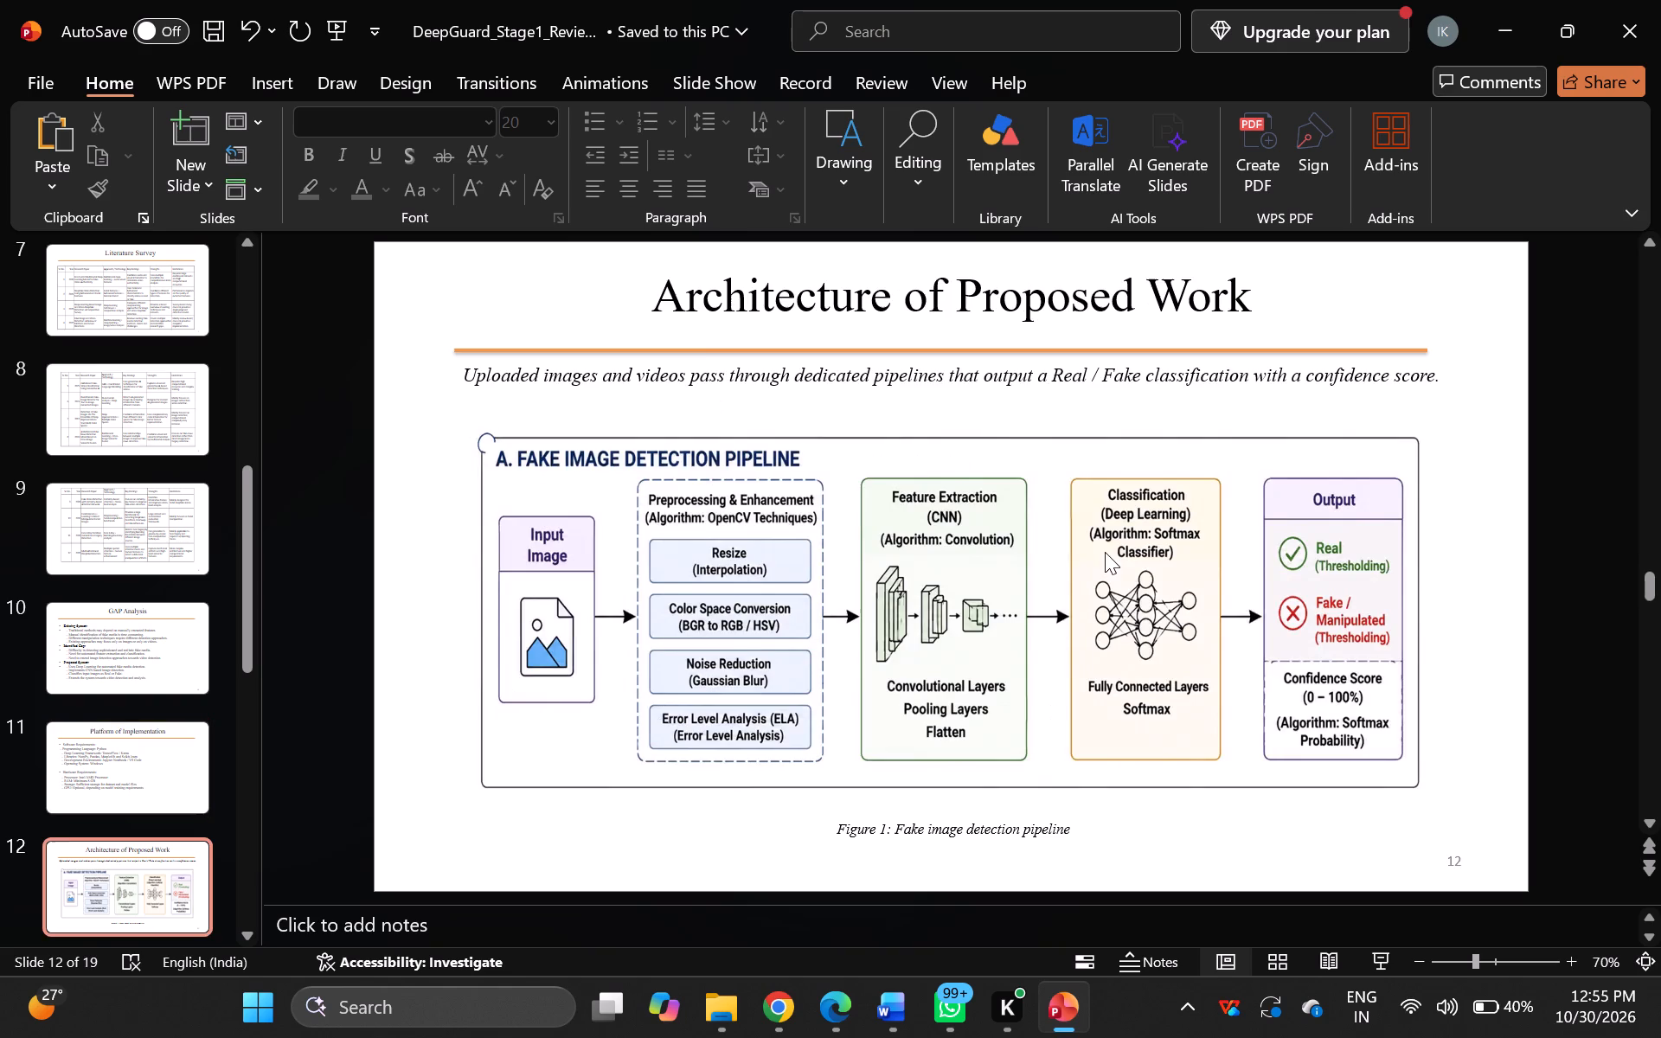
key("Down")
key("Down")
key("Down")
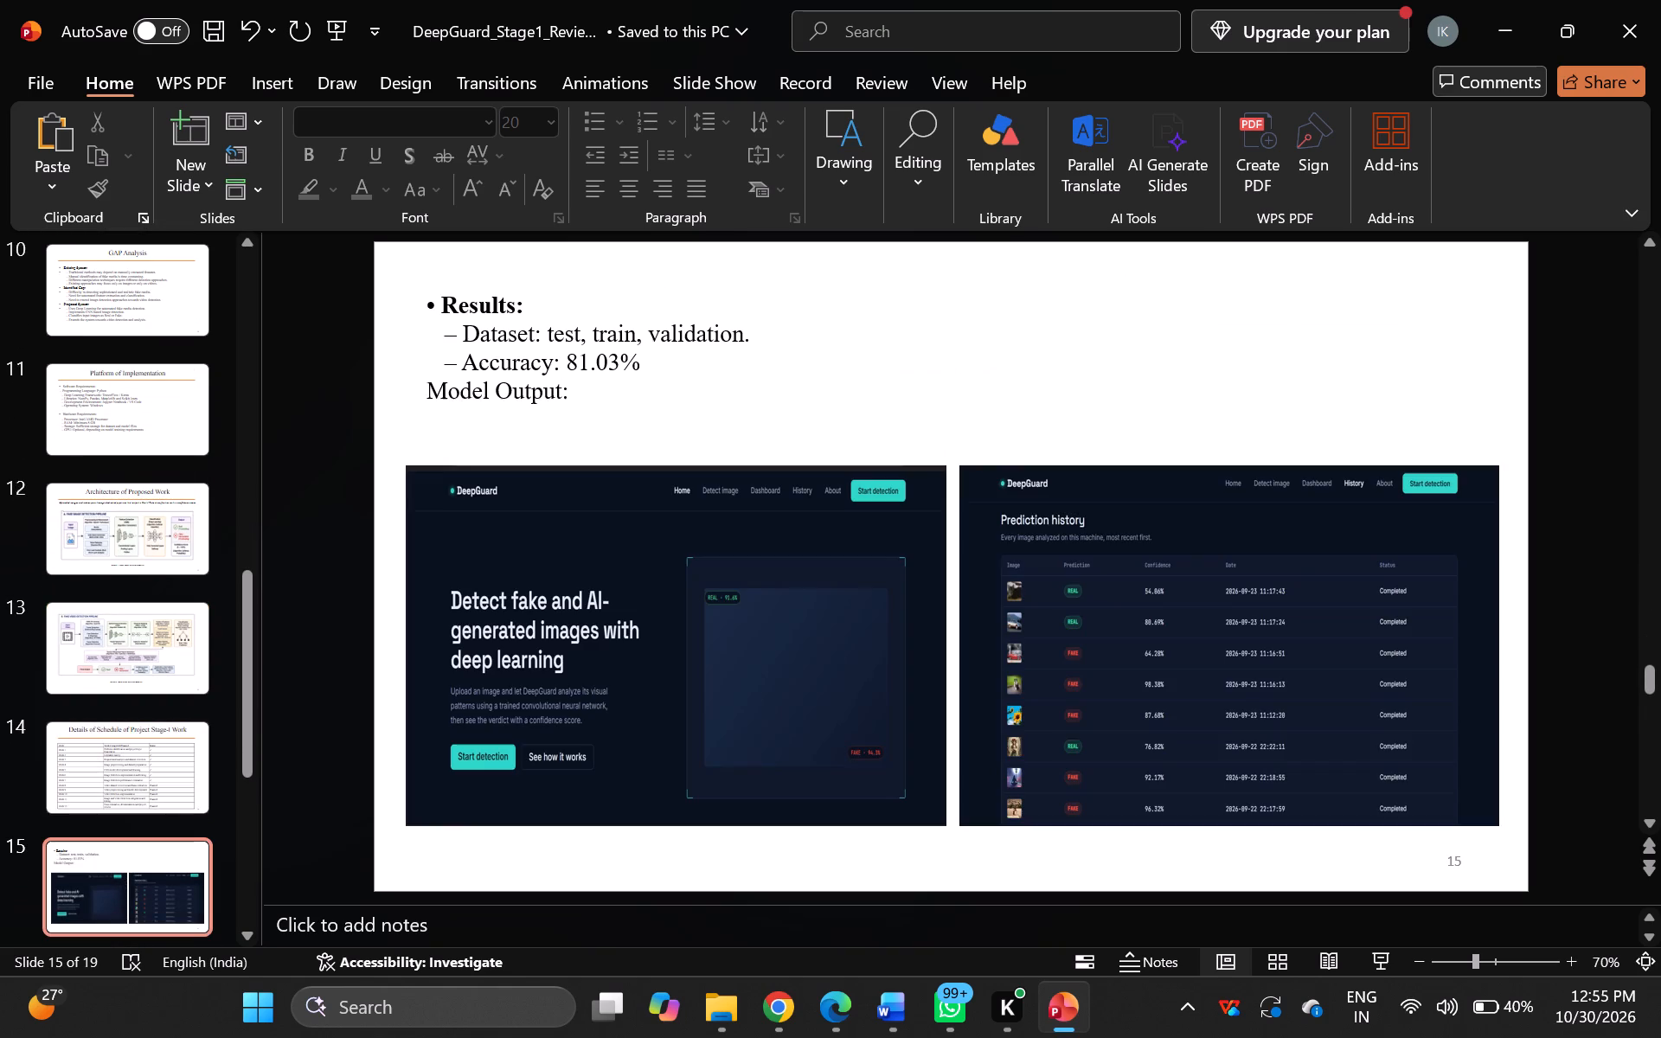
key("Down")
key("Down")
key("Down")
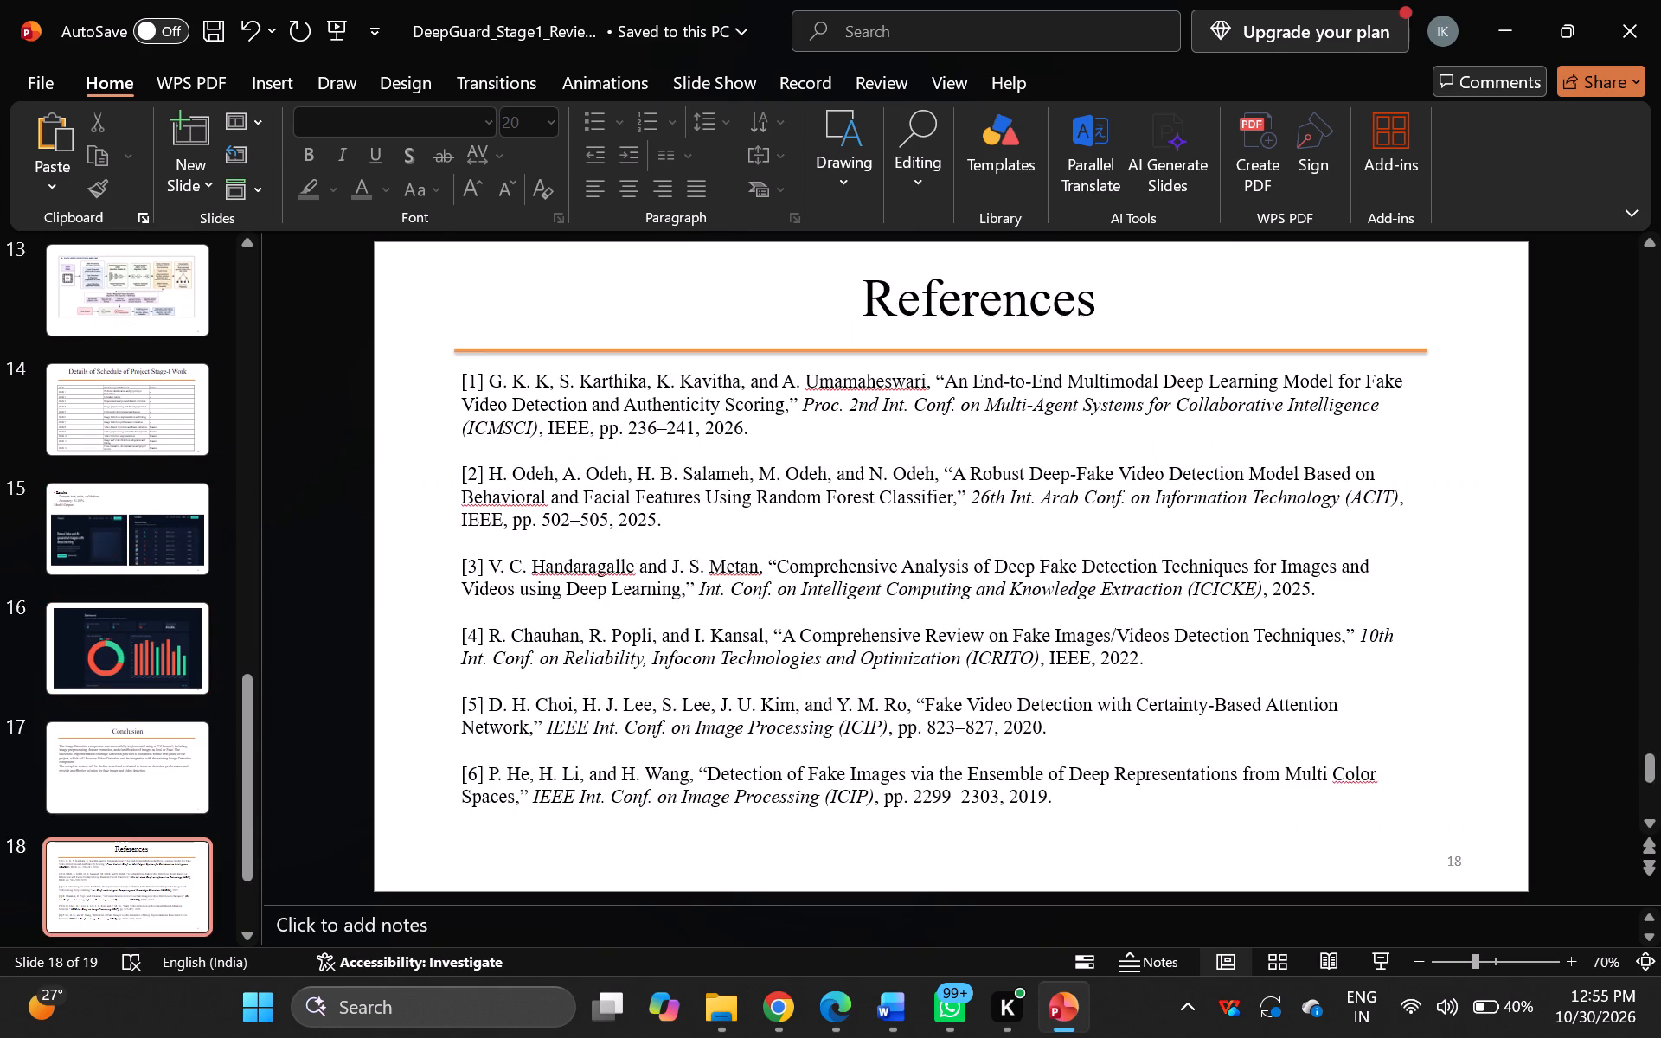
key("Down")
Return to the title slide and review the slides again up to the architecture of the proposed work.
key("Up")
key("Up")
key("Up")
key("Up")
key("Up")
key("Up")
key("Up")
key("Up")
key("Up")
key("Up")
key("Up")
key("Up")
key("Up")
key("Up")
key("Up")
key("Up")
key("Up")
key("Up")
key("Up")
key("Up")
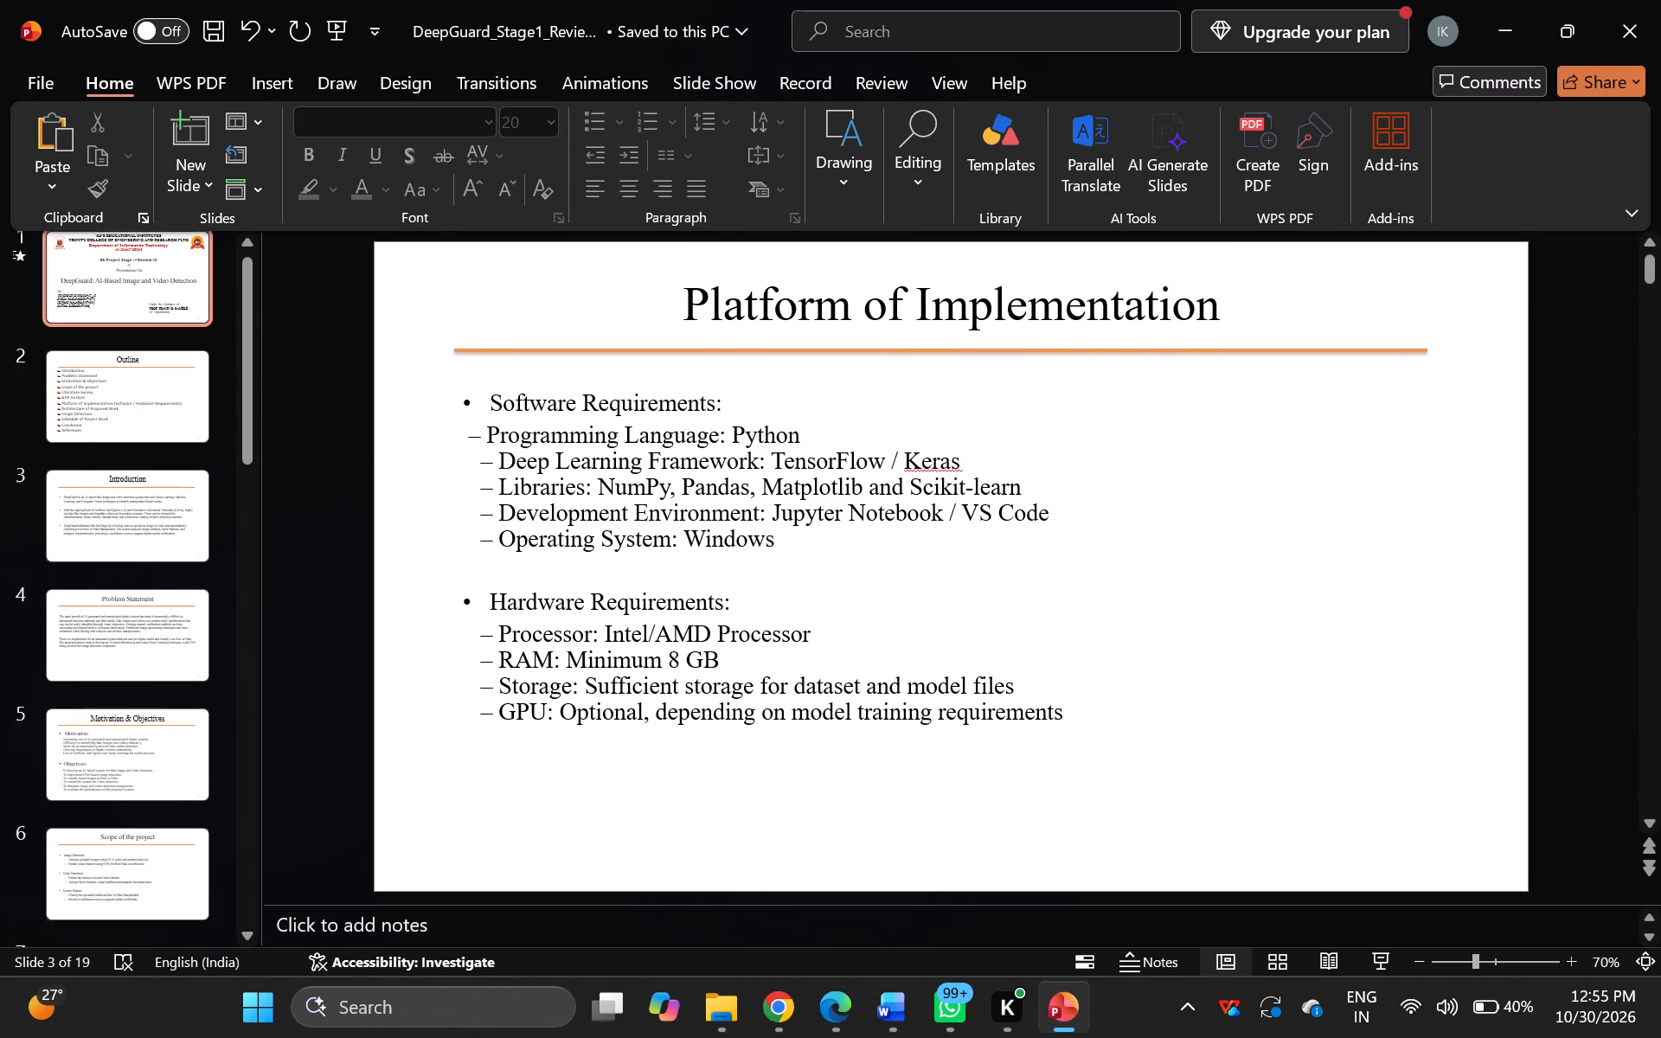
key("Up")
key("Down")
key("Down")
key("Down")
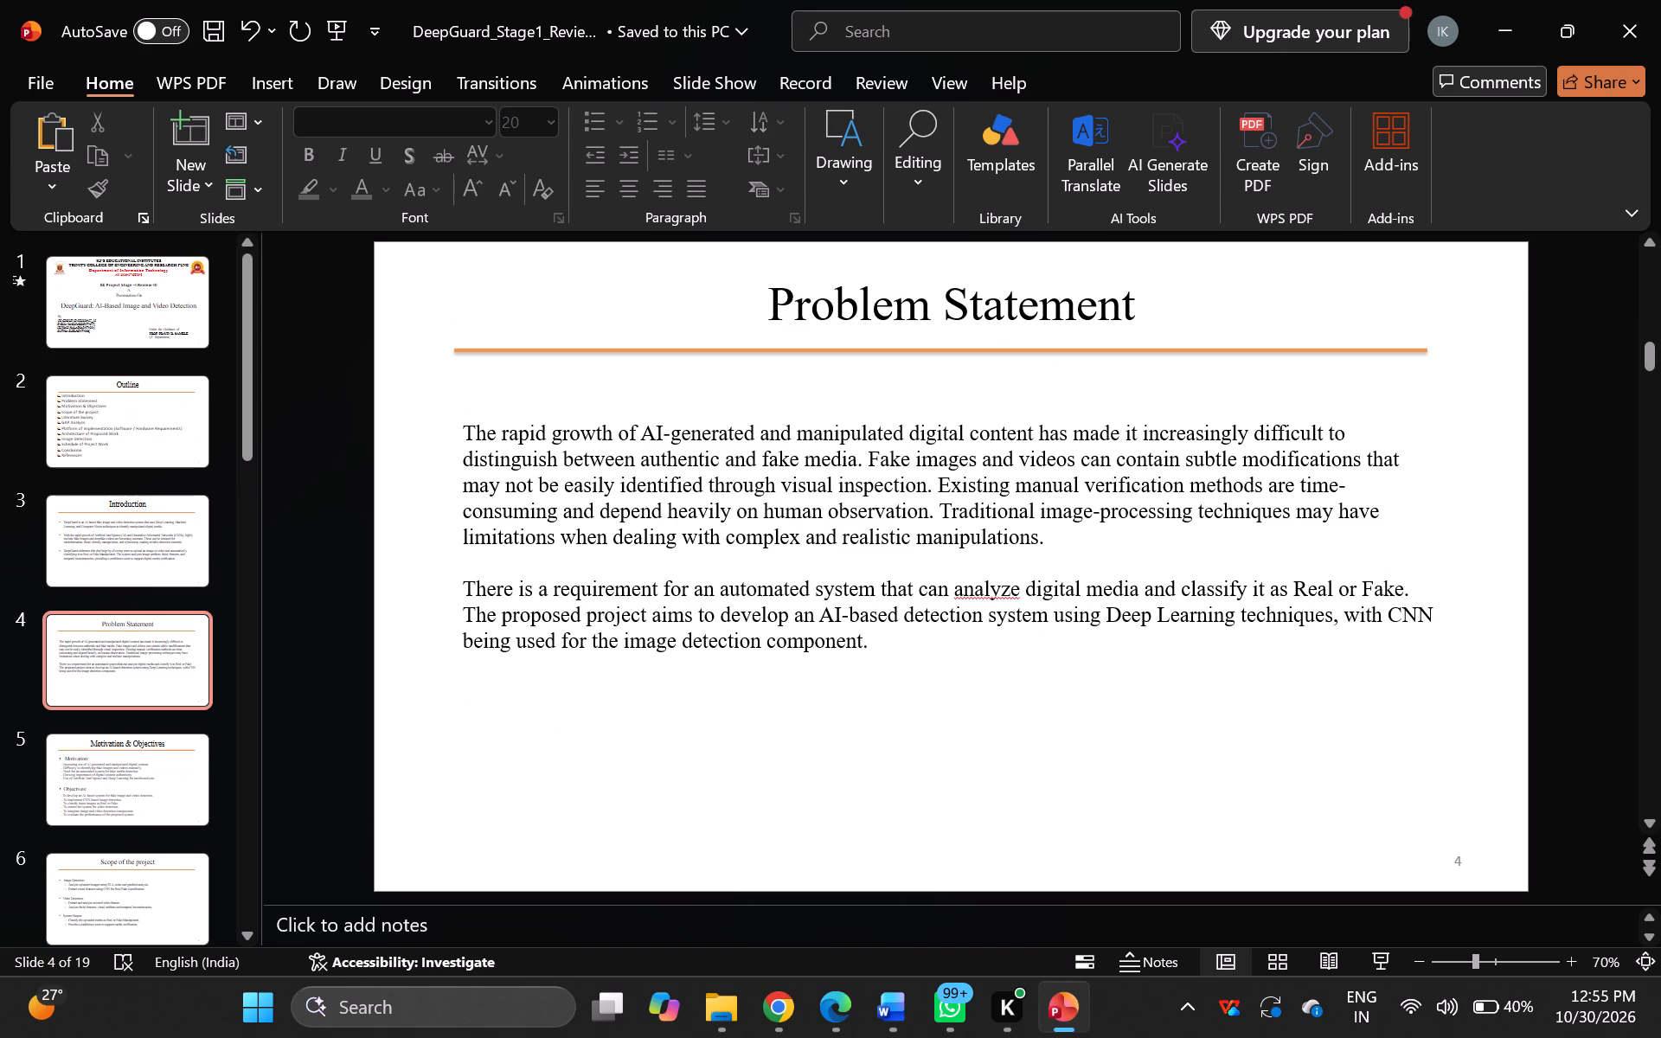
key("Down")
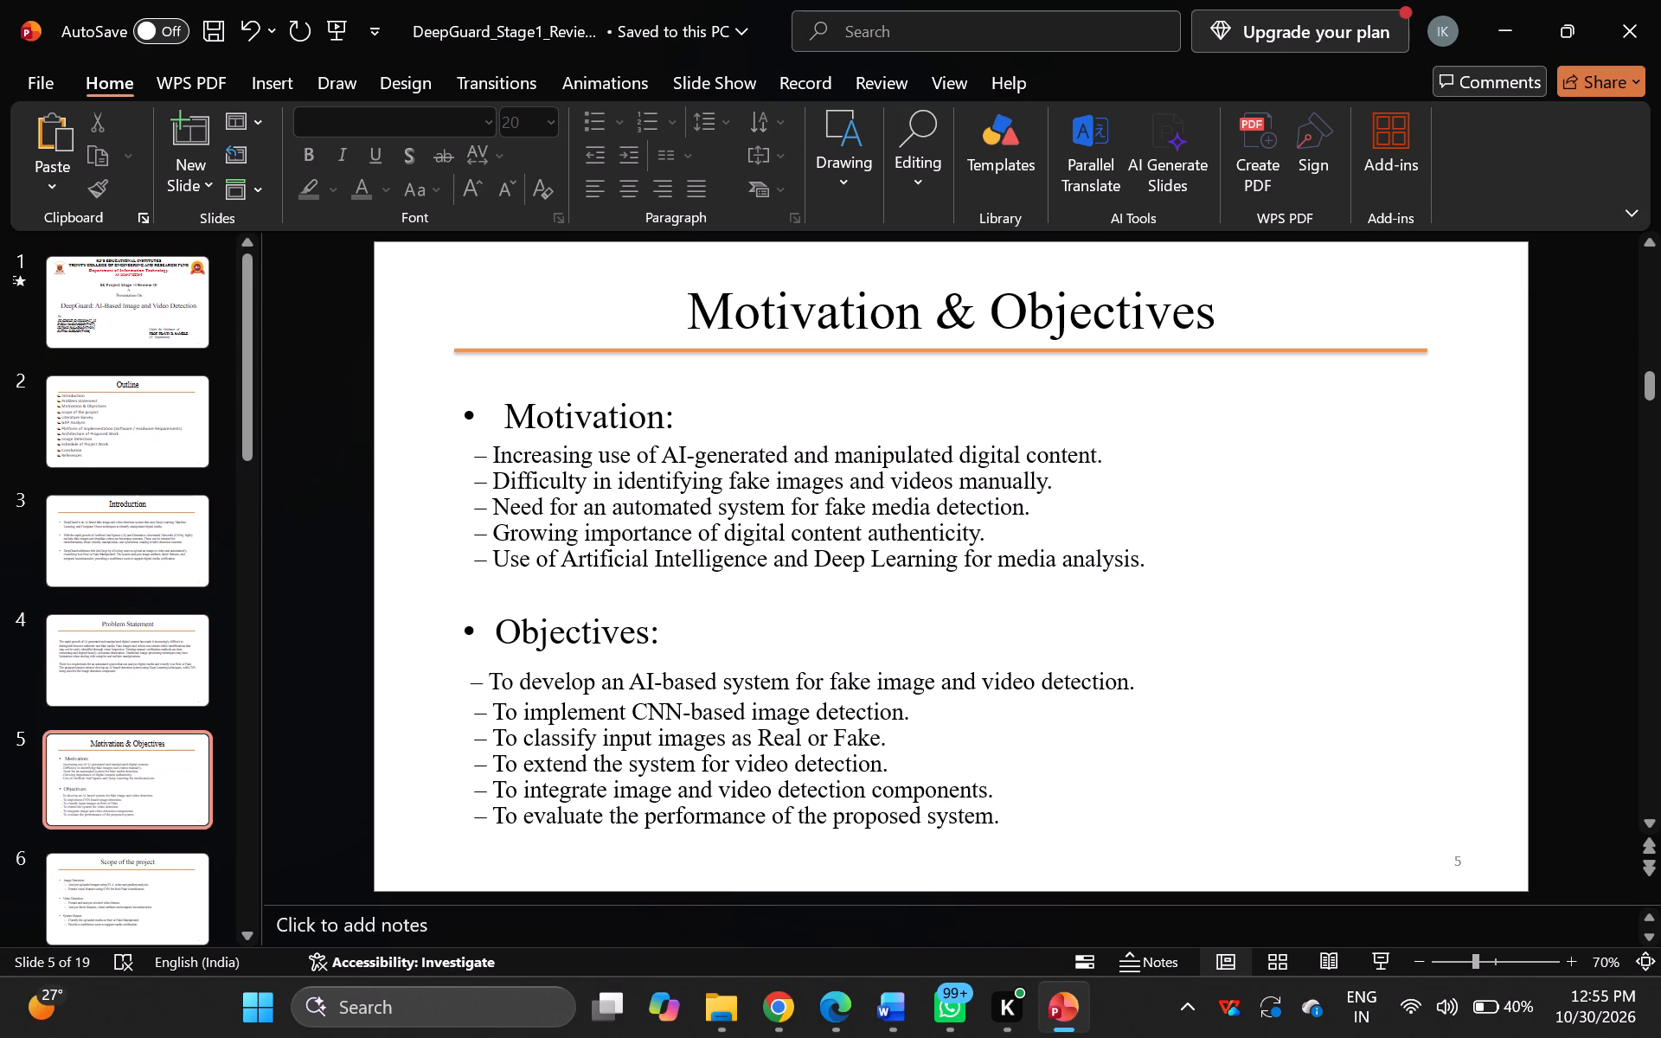
key("Down")
key("Down")
key("Down")
key("Down")
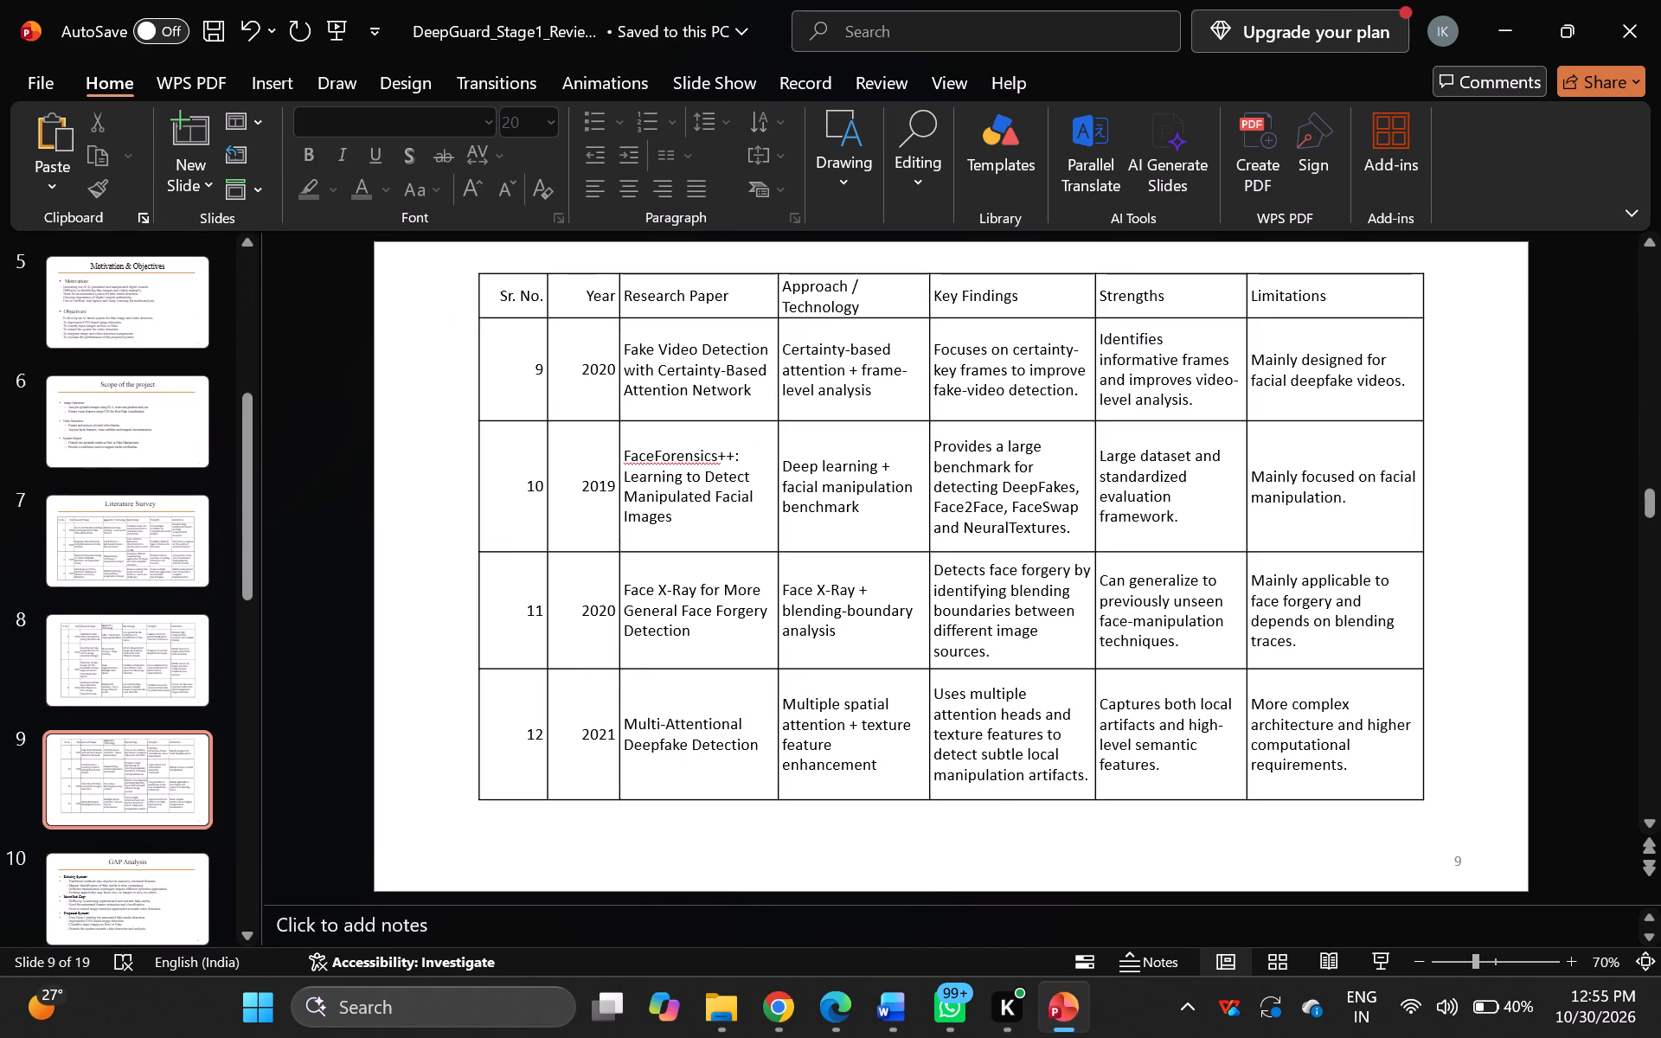
key("Down")
key("Down")
key("Down")
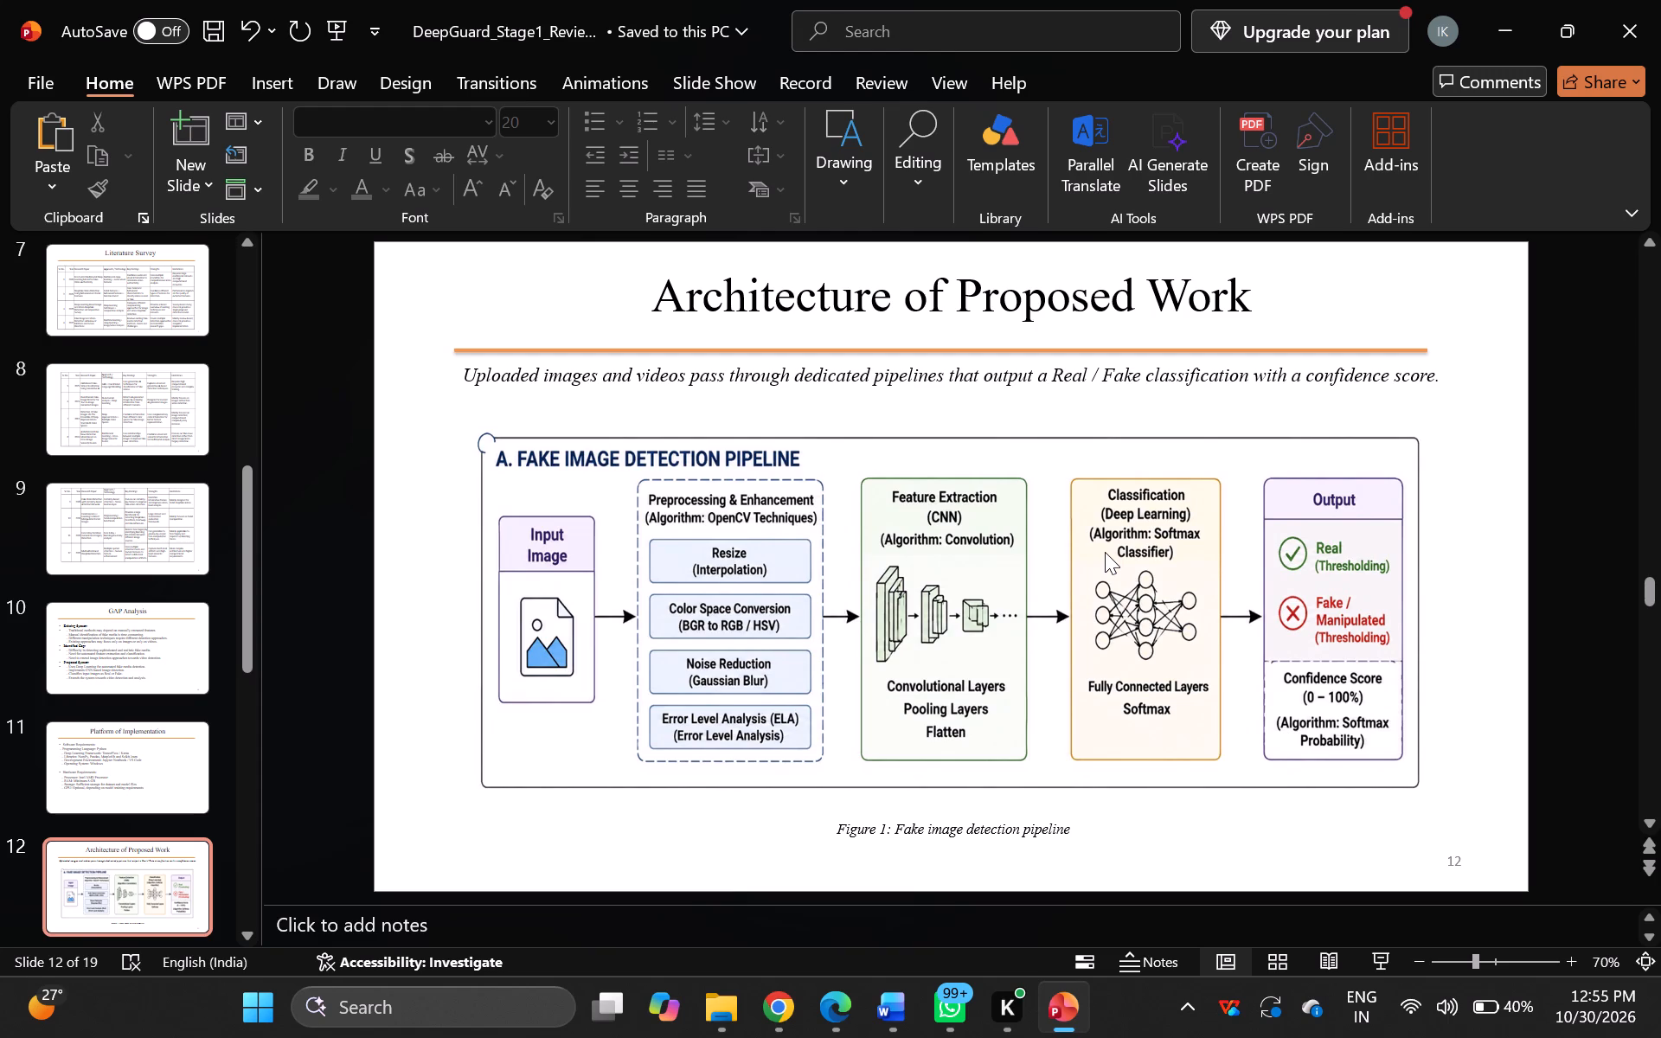
Go back to the opening slides and recheck the outlined sections through the literature survey to the fake image detection pipeline.
key("Up")
key("Up")
key("Up")
key("Up")
key("Up")
key("Up")
key("Up")
key("Up")
key("Up")
key("Up")
key("Up")
key("Up")
key("Up")
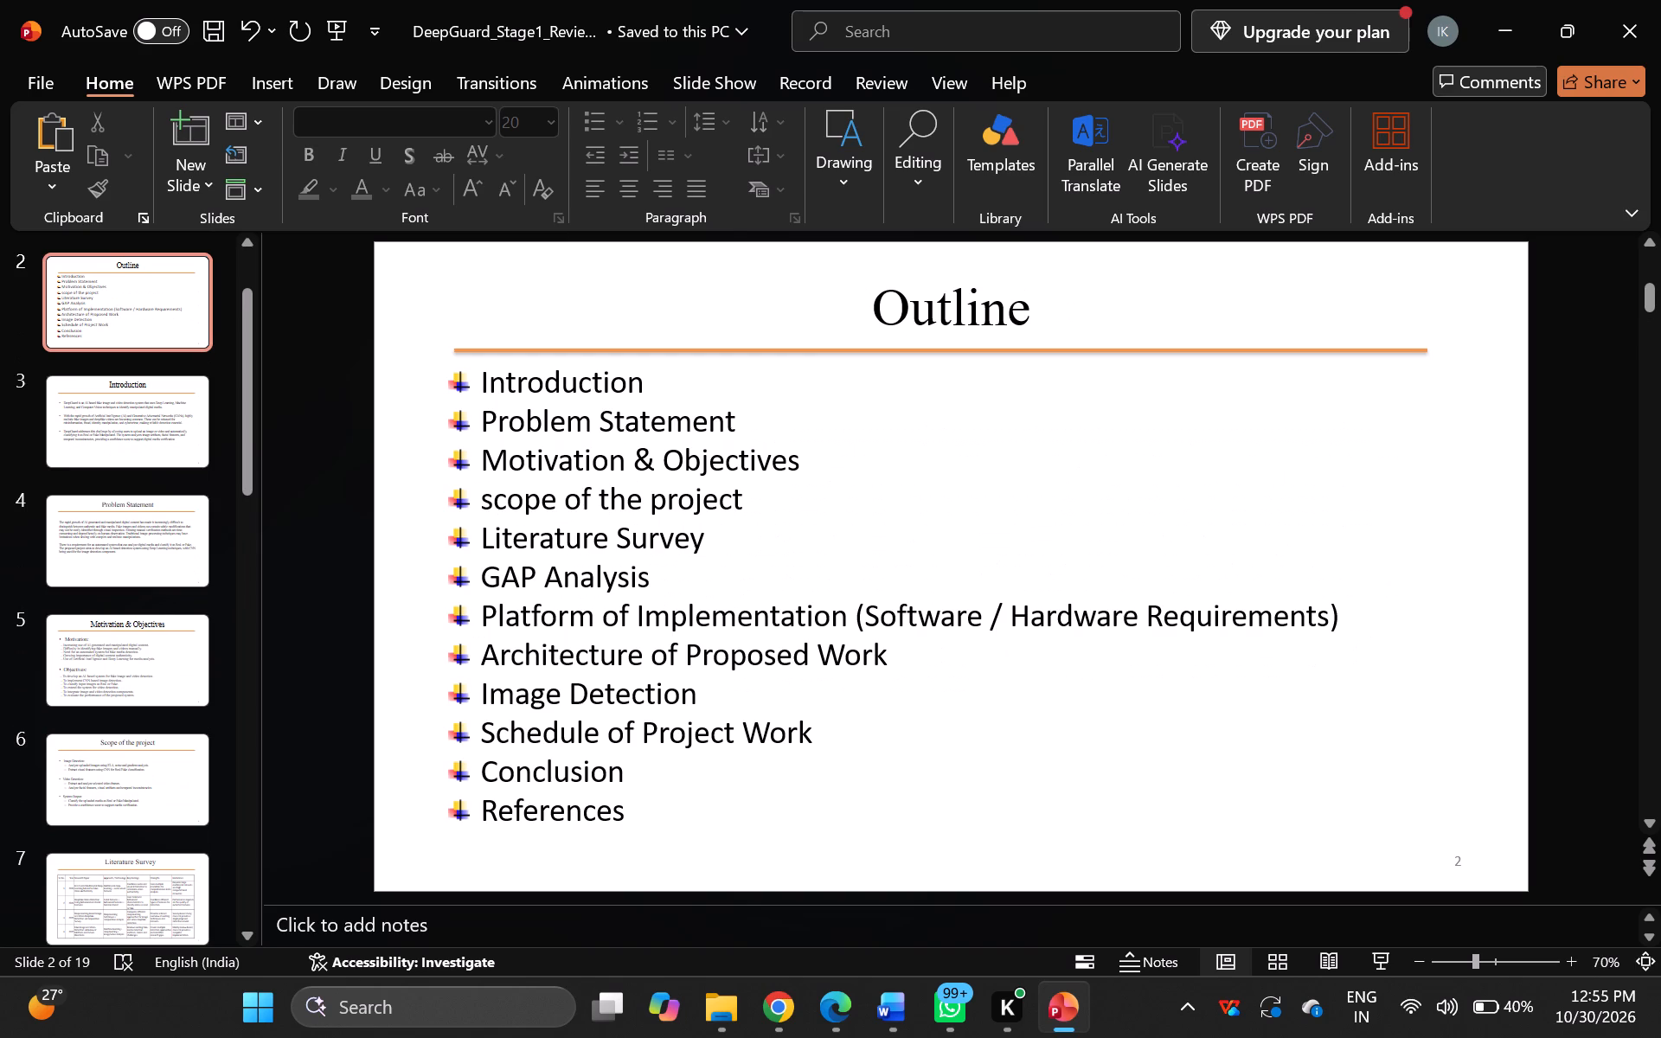
key("Down")
key("Down")
key("Down")
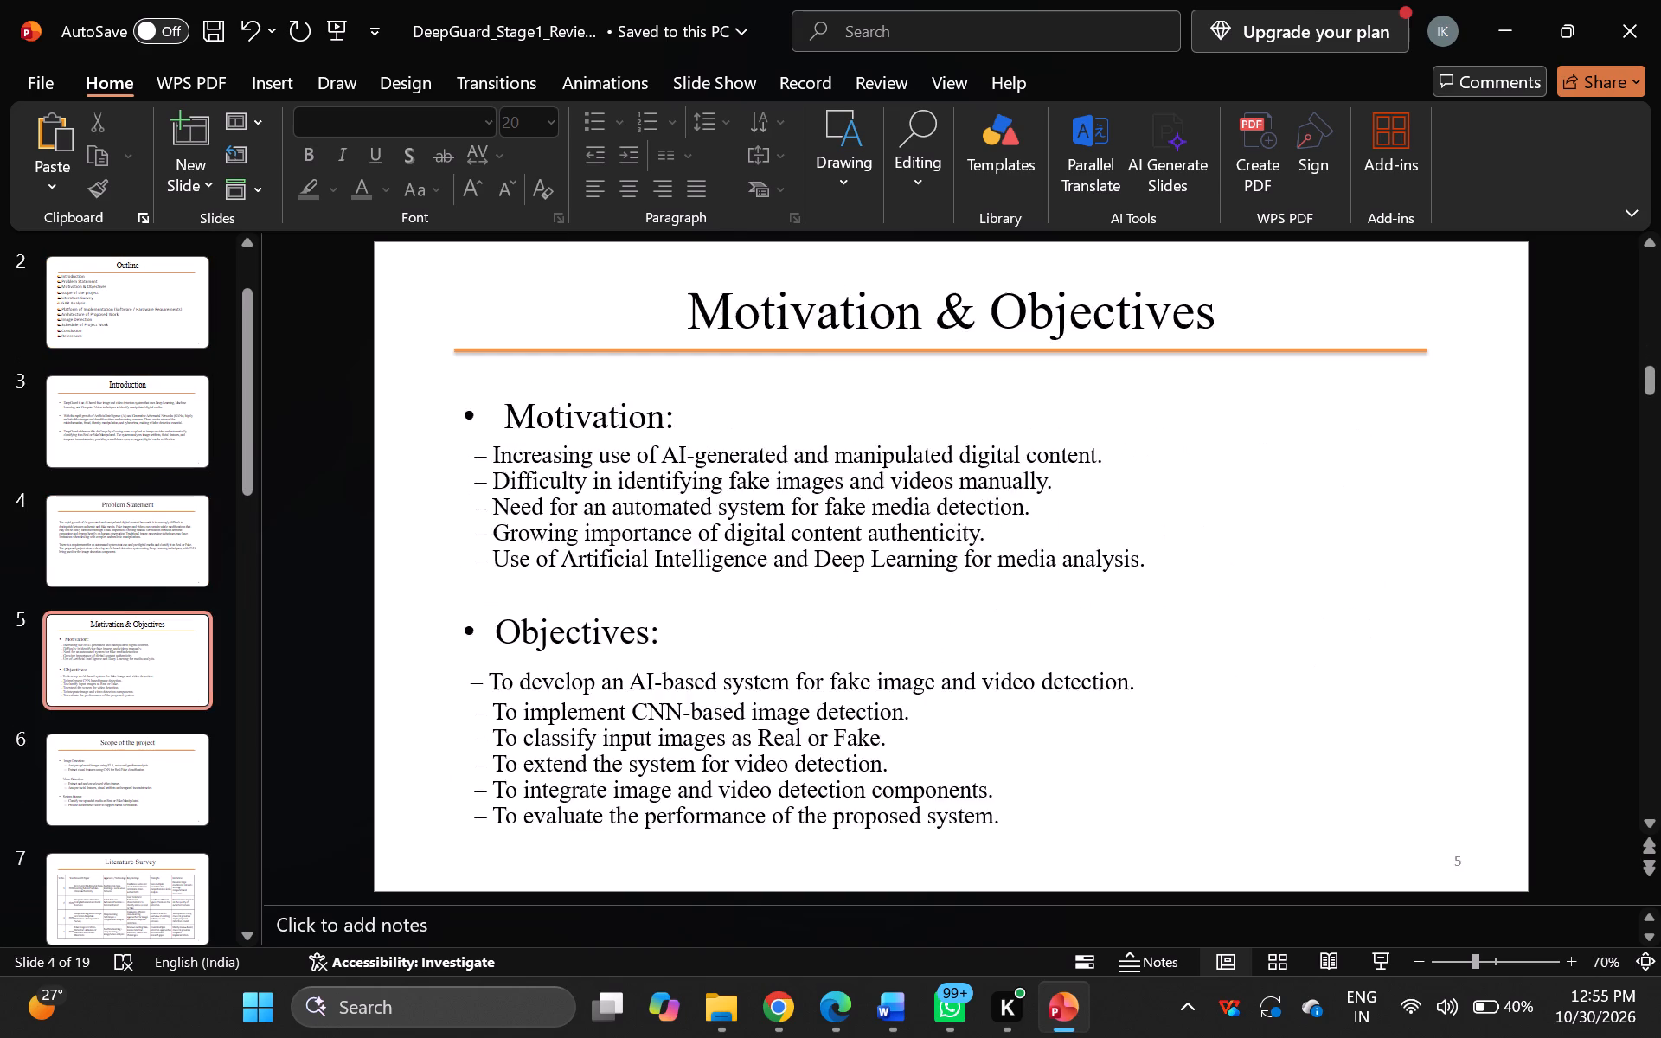
key("Down")
key("Down")
key("Up")
key("Up")
key("Up")
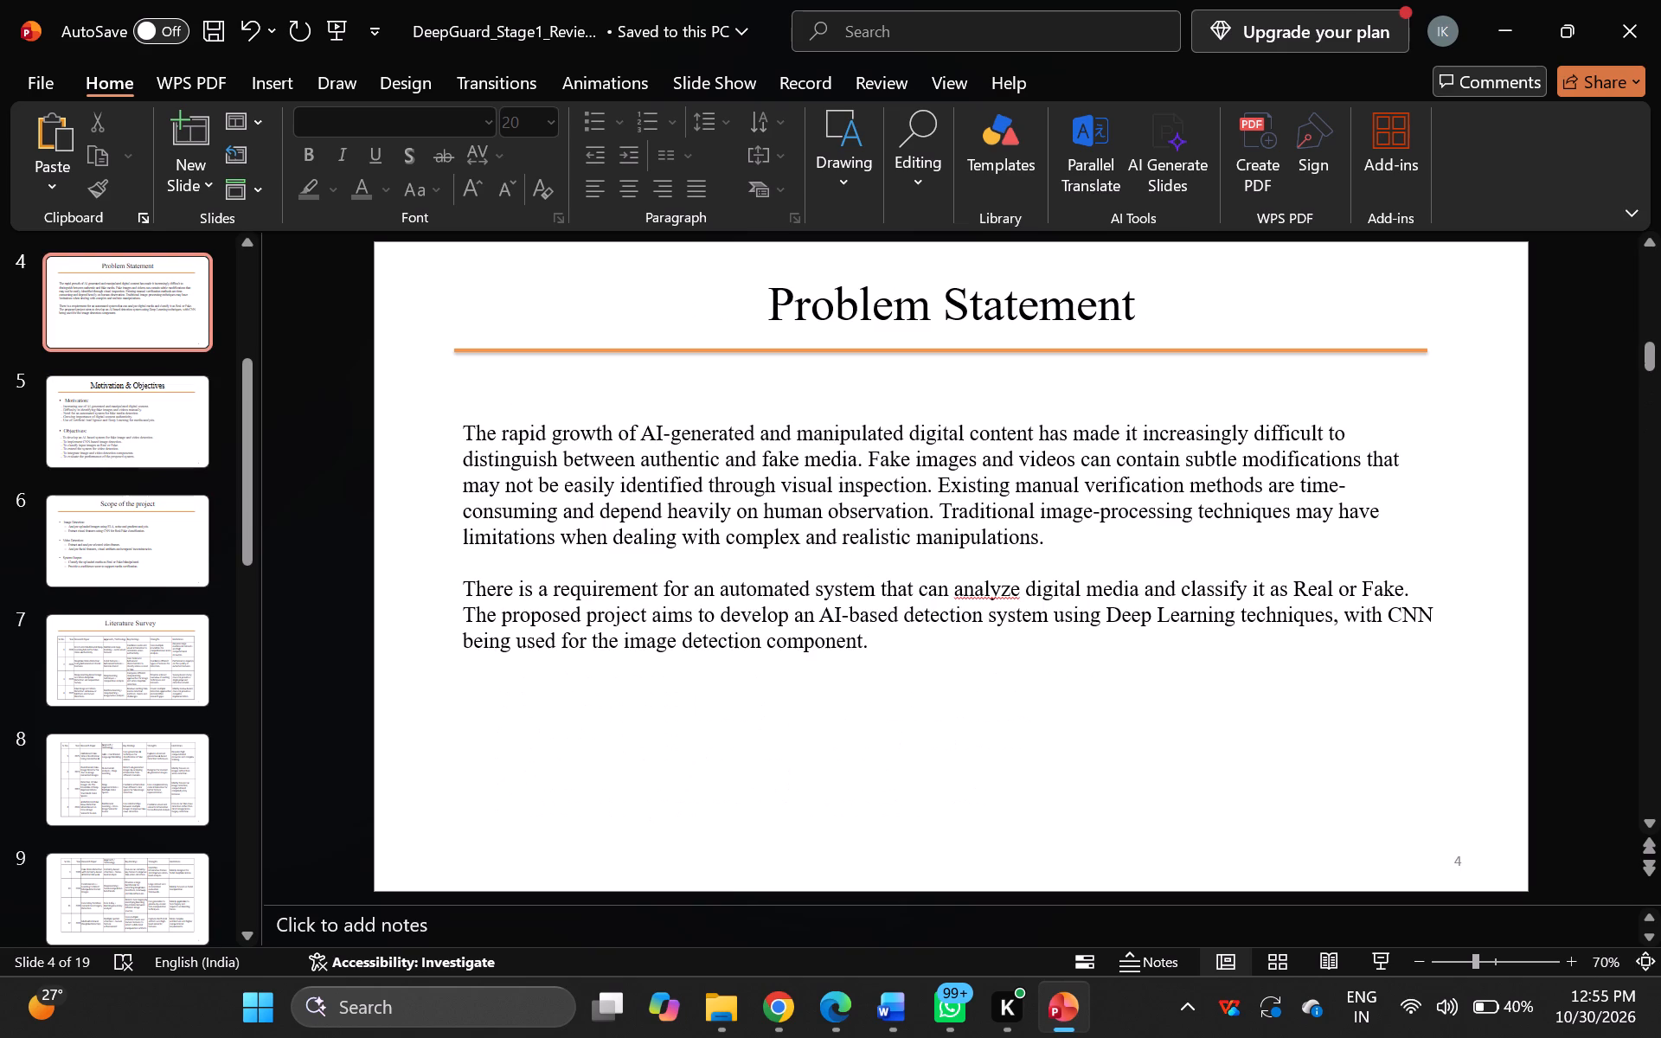
key("Down")
key("Down")
key("Down")
key("Down")
key("Down")
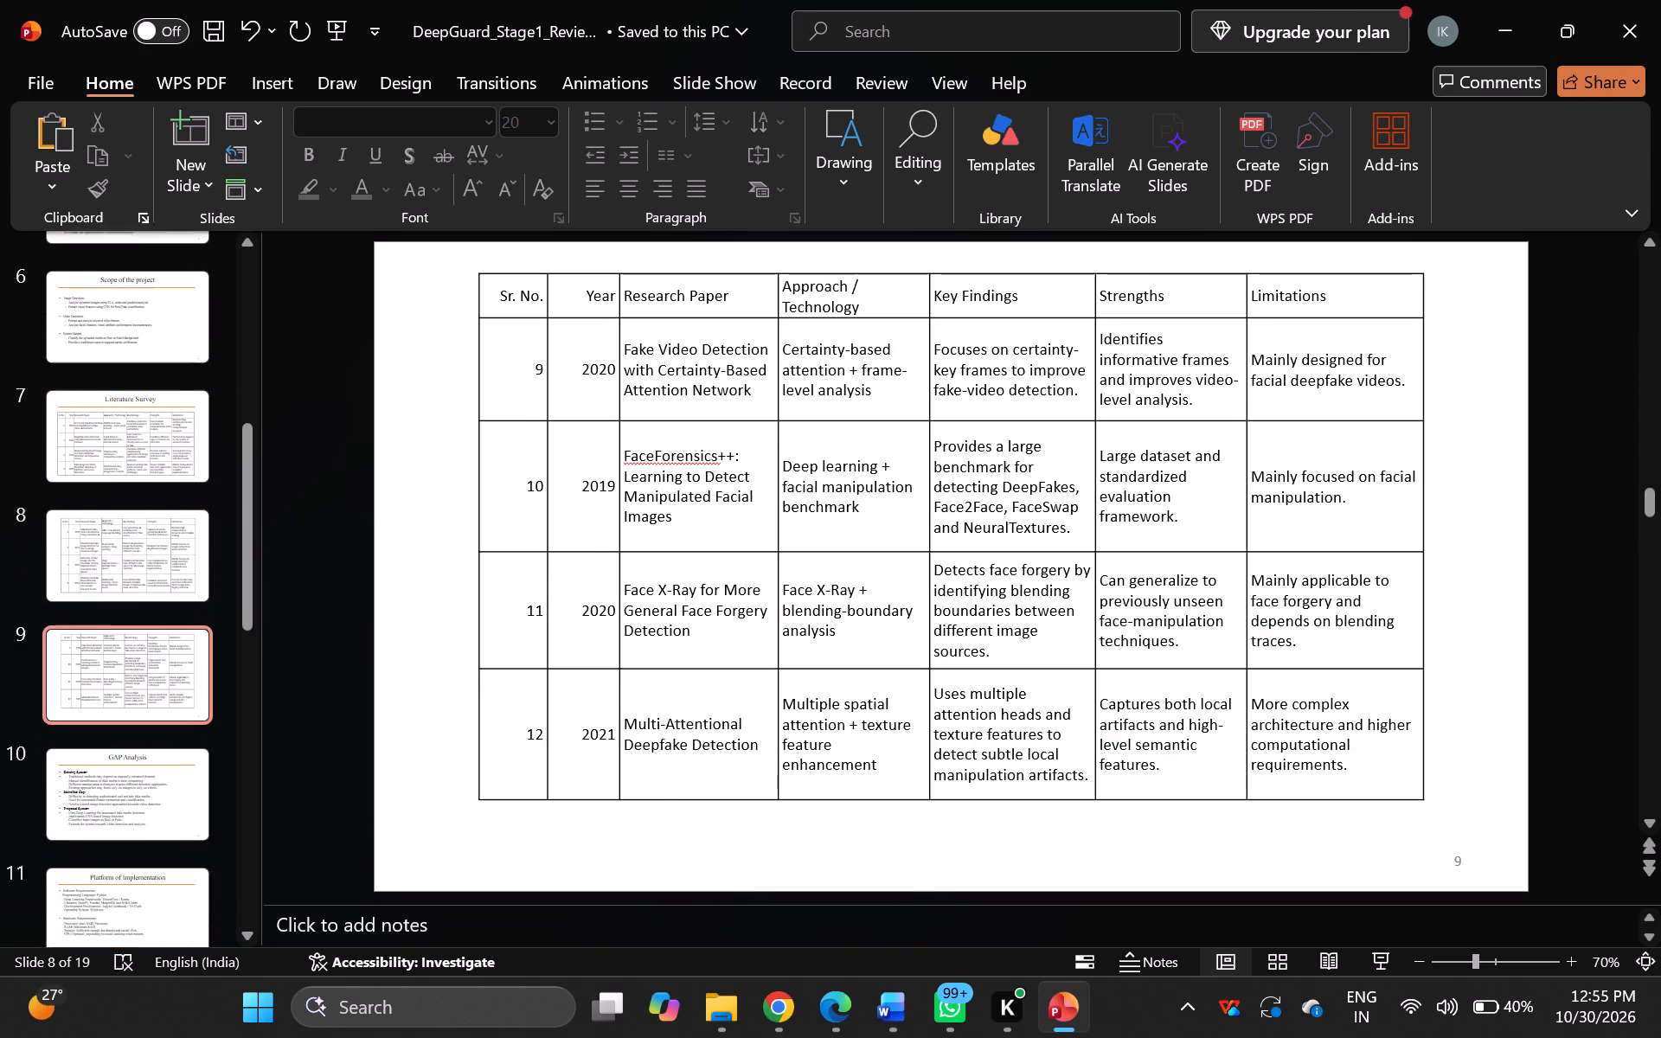
key("Down")
key("Down")
key("Down")
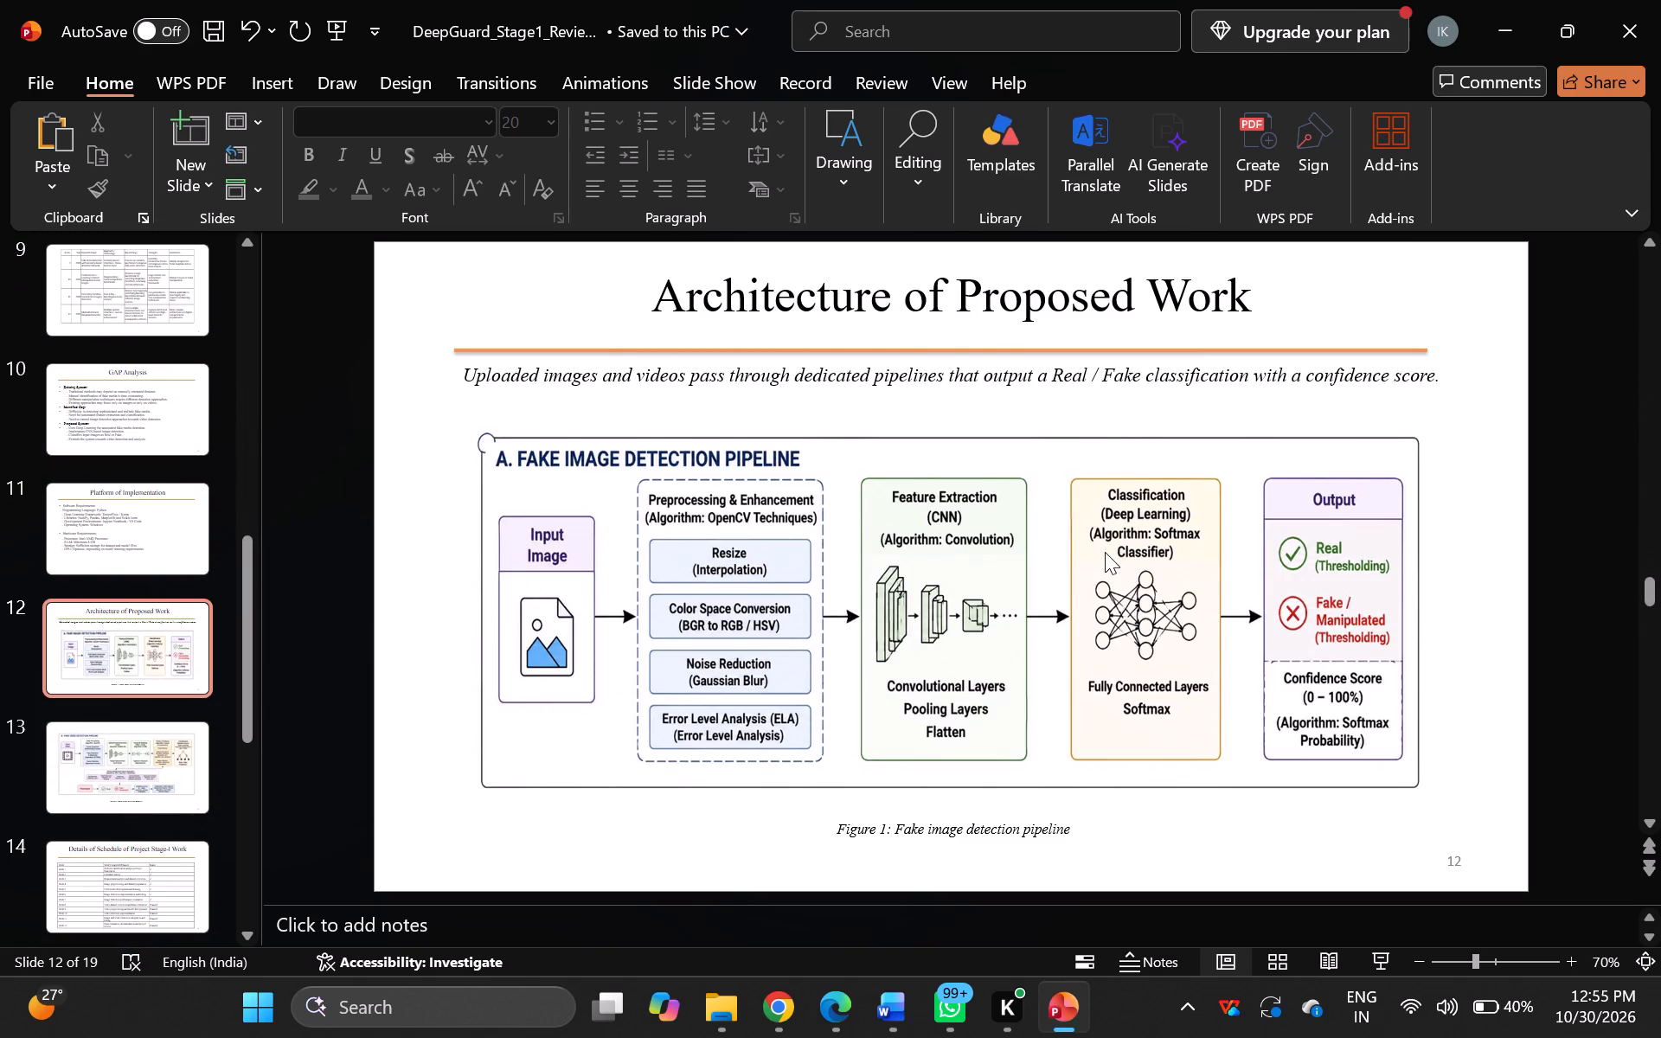
Check the remaining slides from the proposed work architecture through the closing slide, going back over the conclusion and dashboard slides.
key("Down")
key("Up")
key("Down")
key("Down")
key("Down")
key("Down")
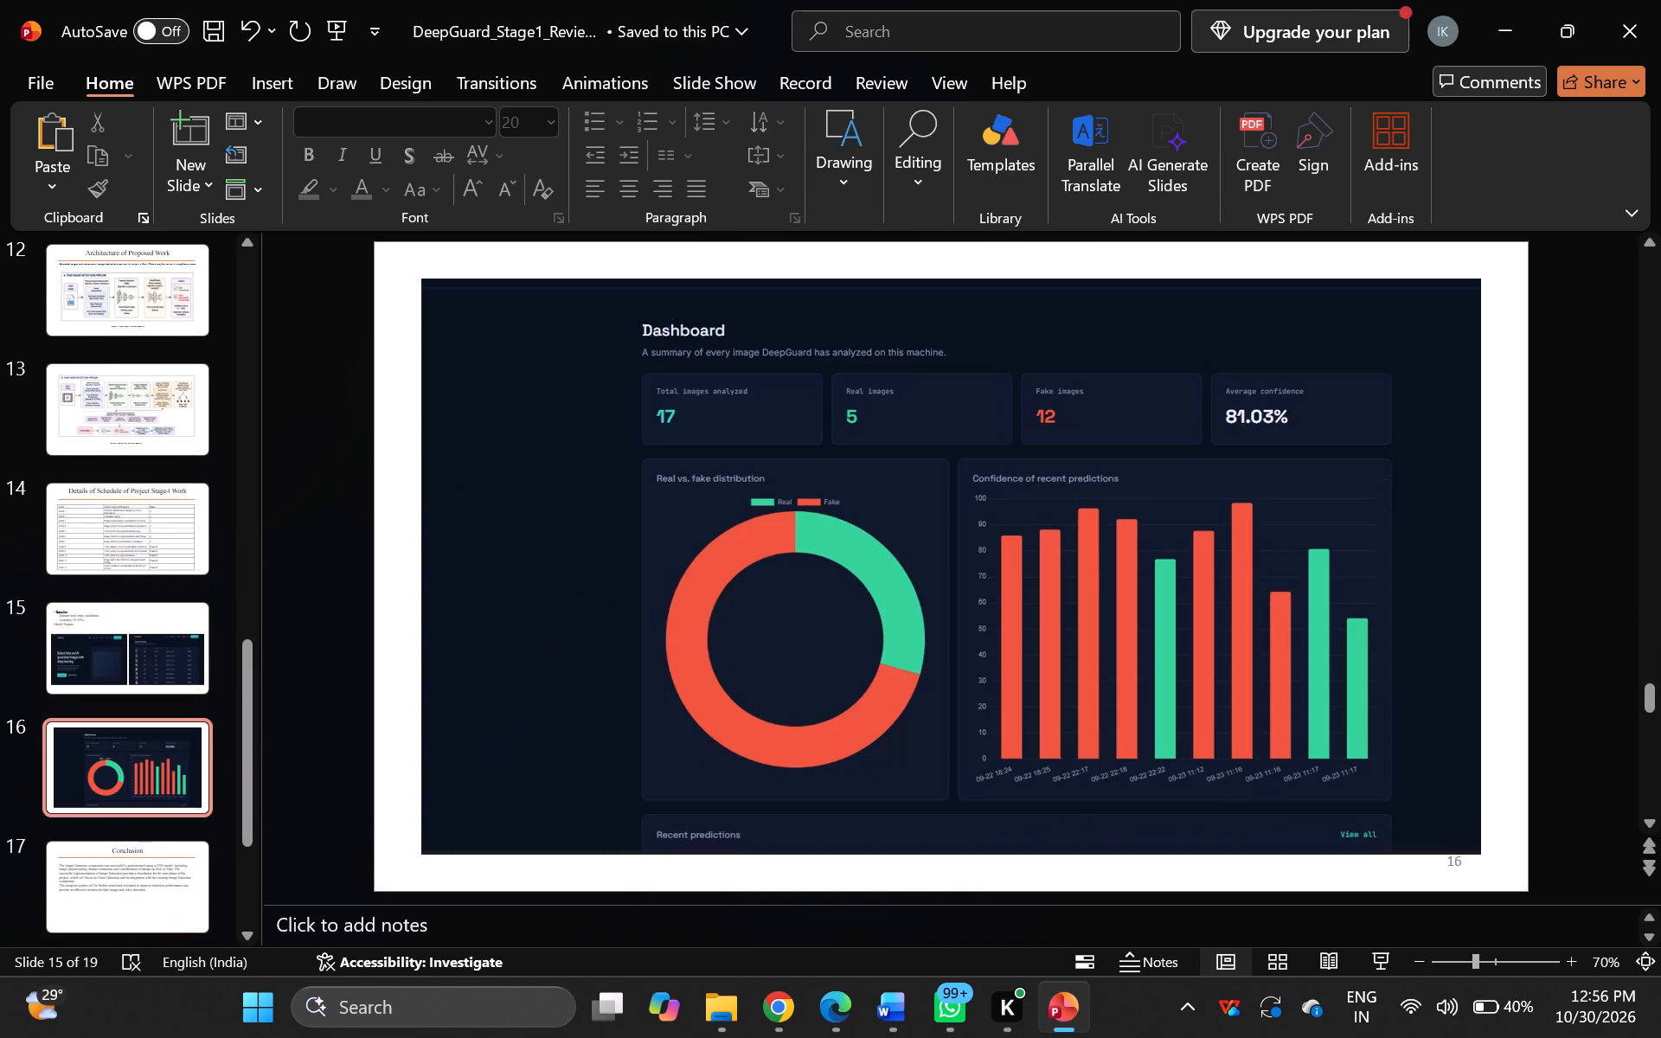
key("Down")
key("Down")
key("Down")
key("Up")
key("Up")
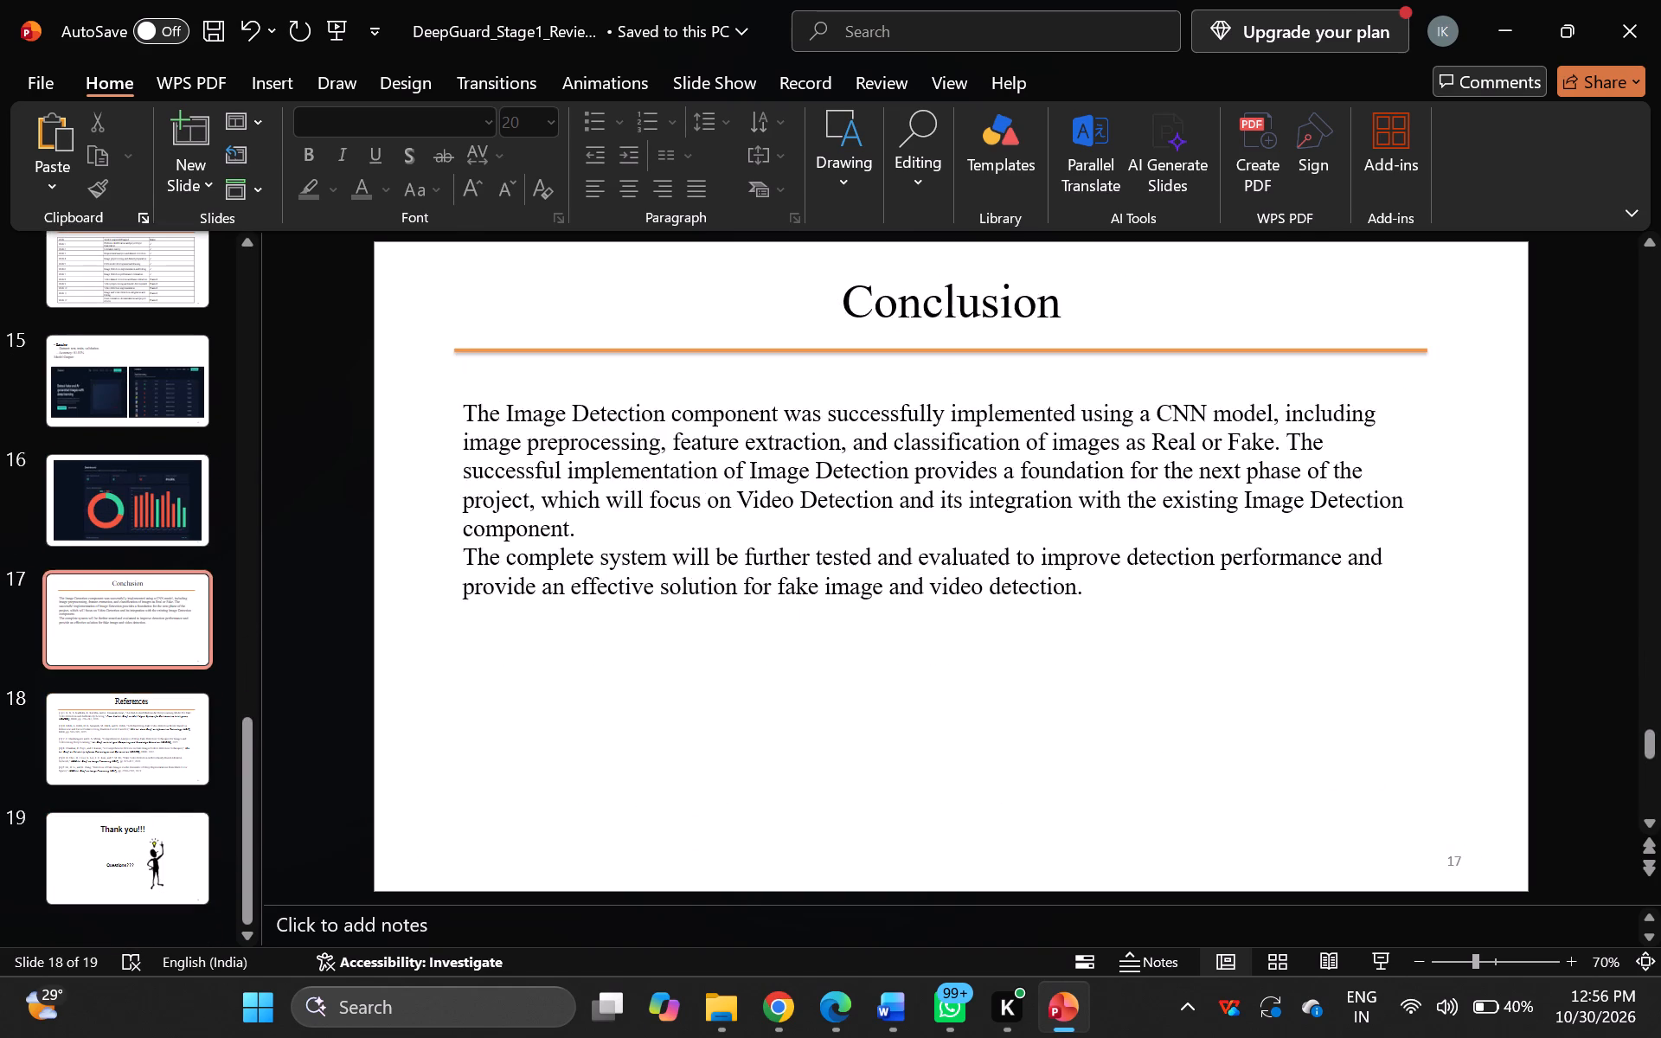
key("Up")
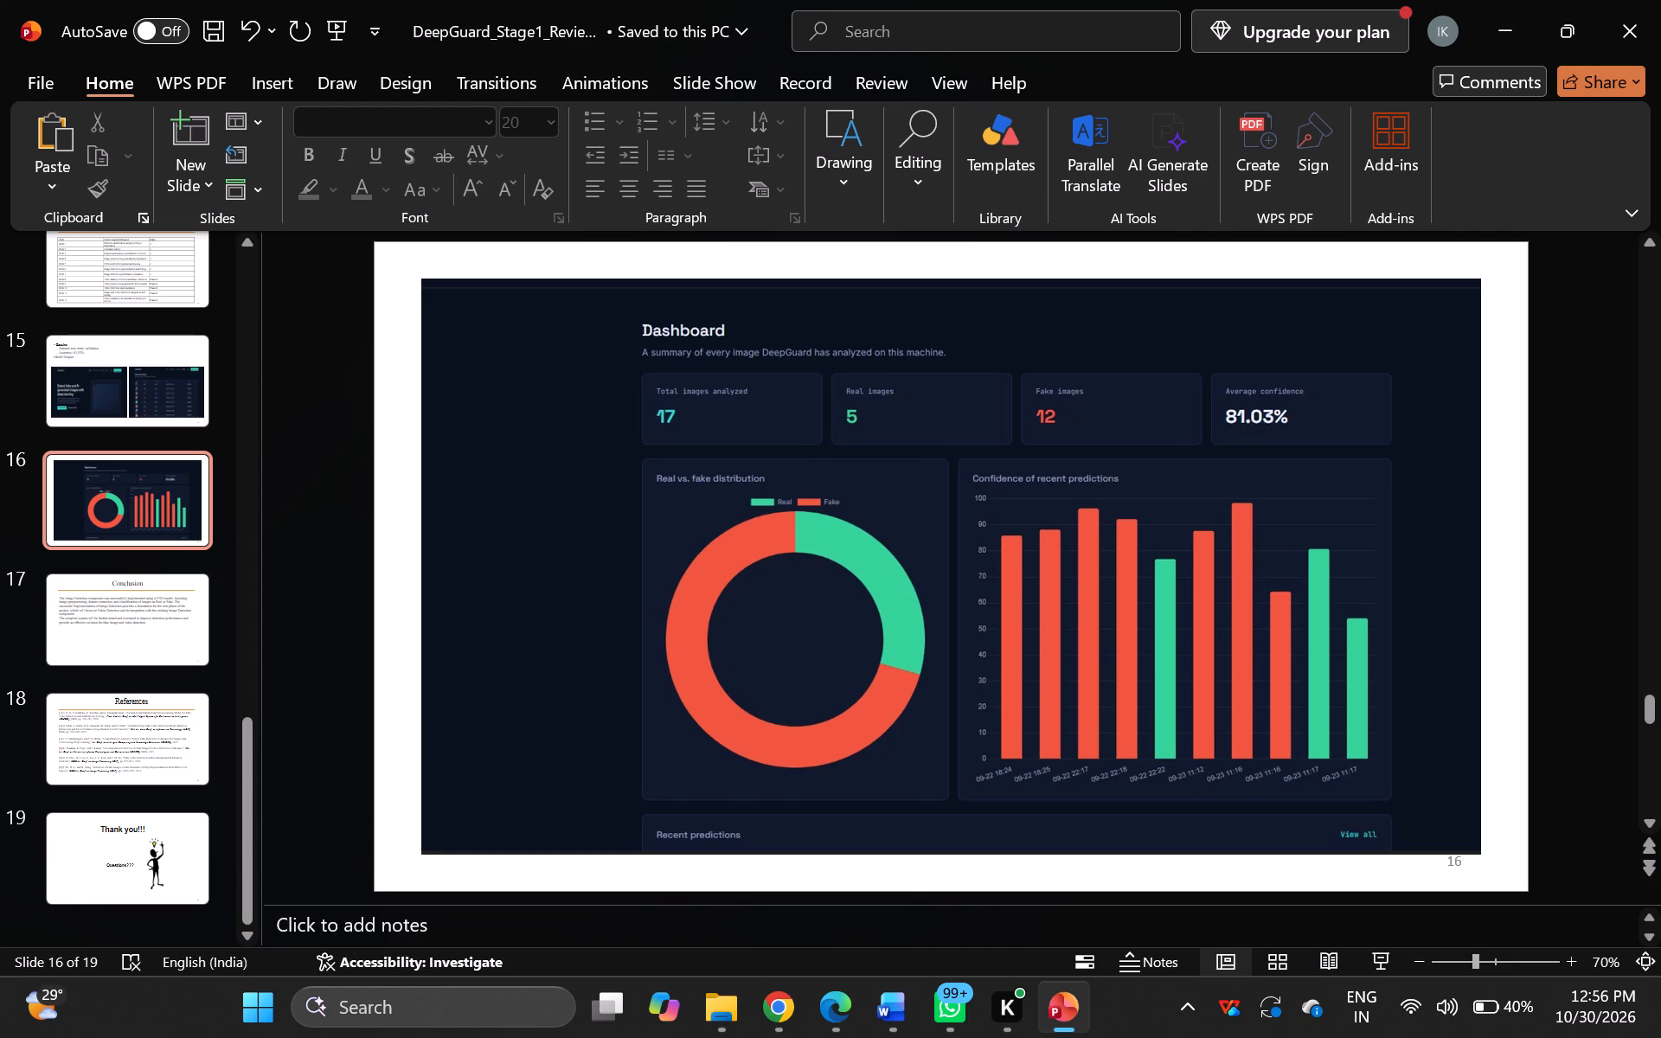
Return to the title slide and save the DeepGuard presentation.
key("Up")
key("Up")
key("Up")
key("Up")
key("Up")
key("Up")
key("Up")
key("Up")
key("Up")
key("Up")
key("Up")
key("Up")
key("Up")
key("Up")
key("Up")
key("Up")
key("Up")
key("Up")
key("Up")
key("Up")
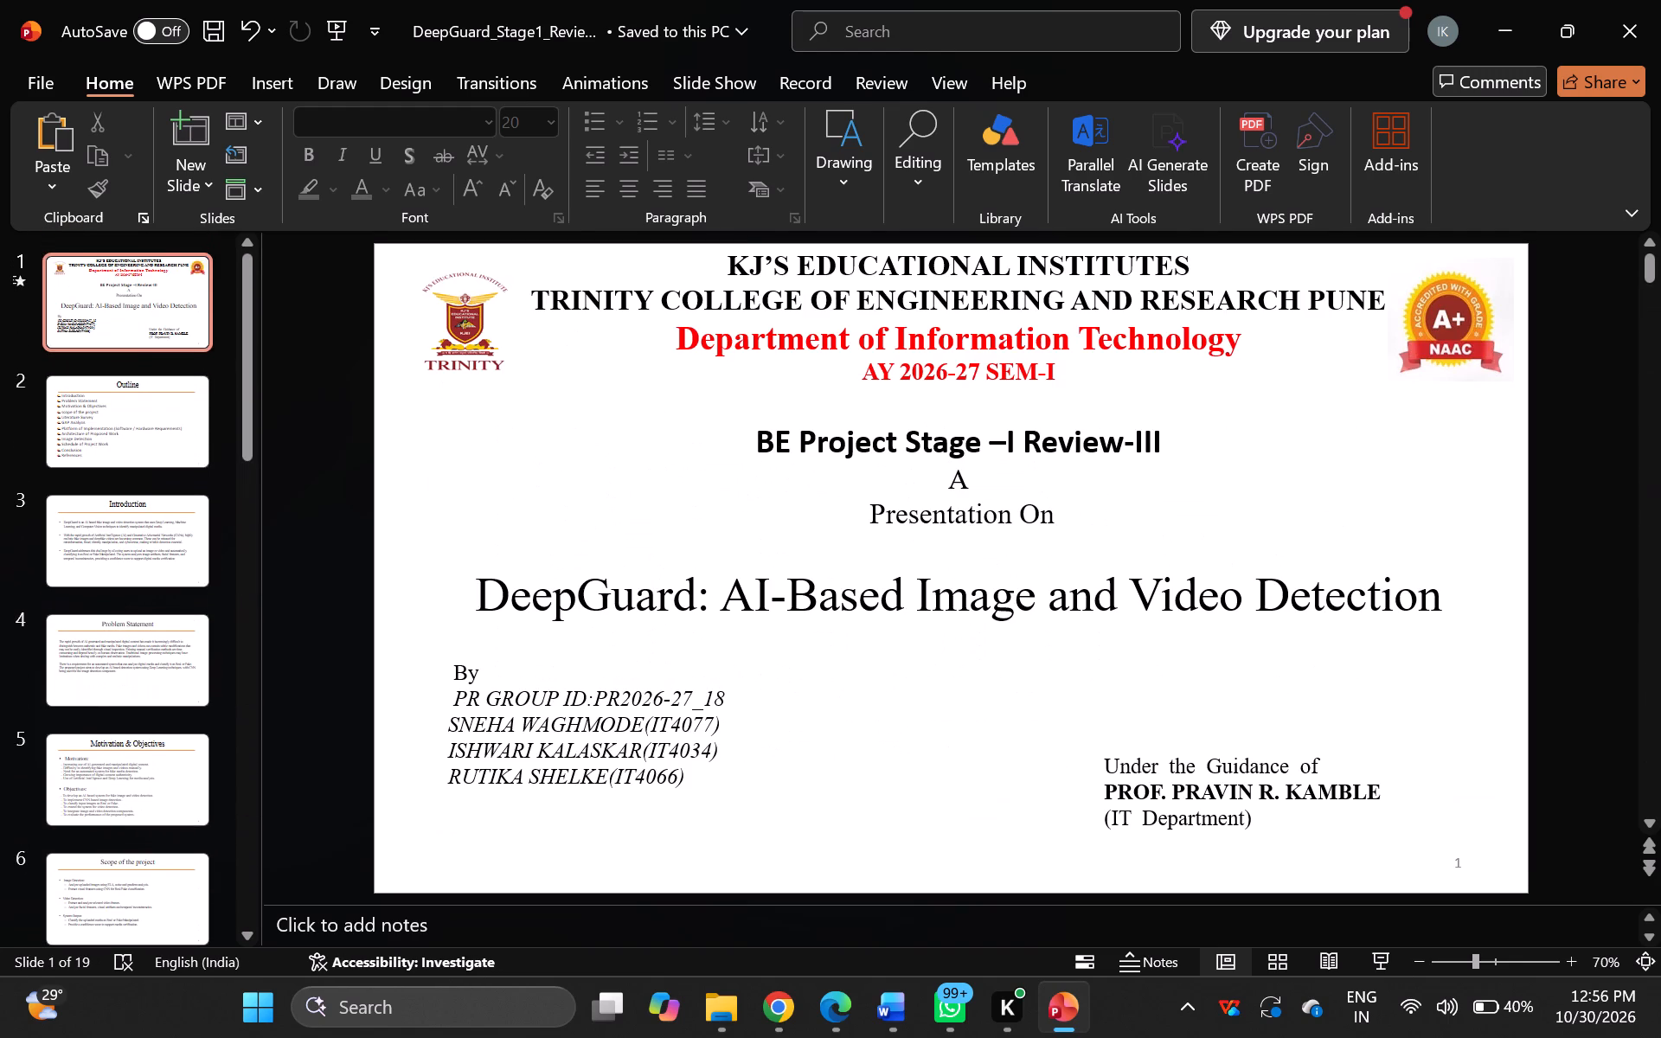
key("ctrl+s")
key("ctrl+s")
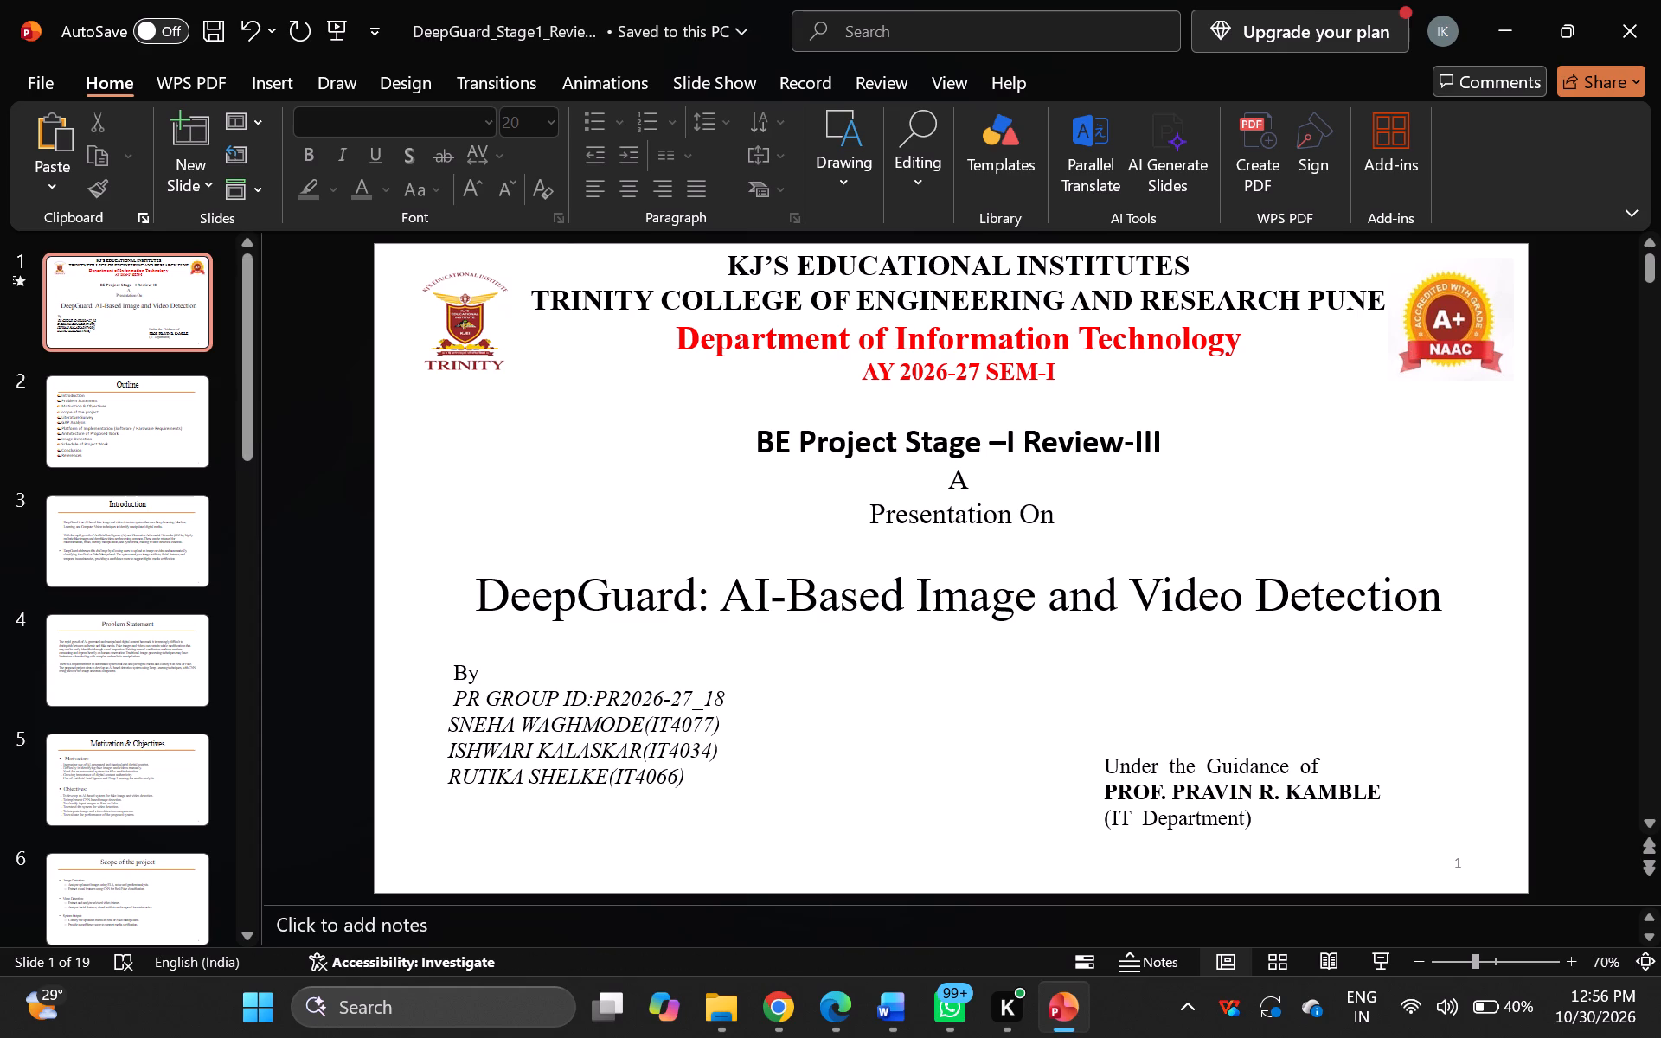
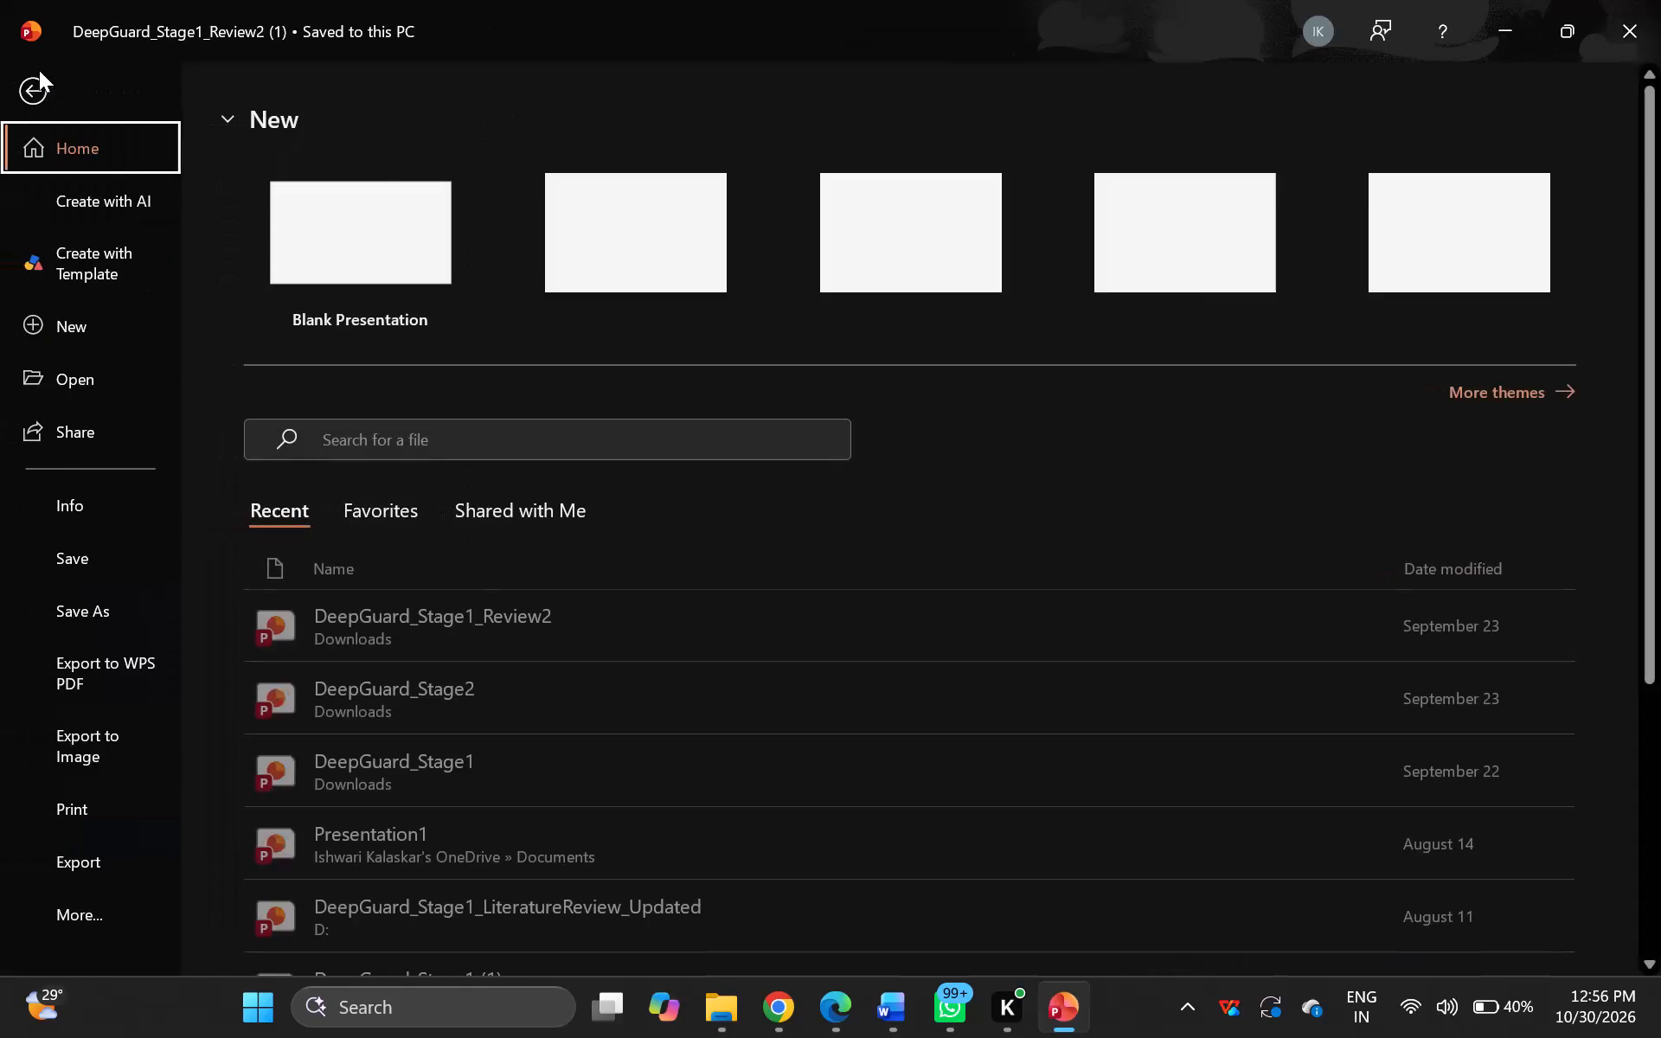
Save the presentation as a PowerPoint Presentation in the Downloads folder on this PC, keeping the name DeepGuard_Stage1_Review2 (1).
left_click(92, 607)
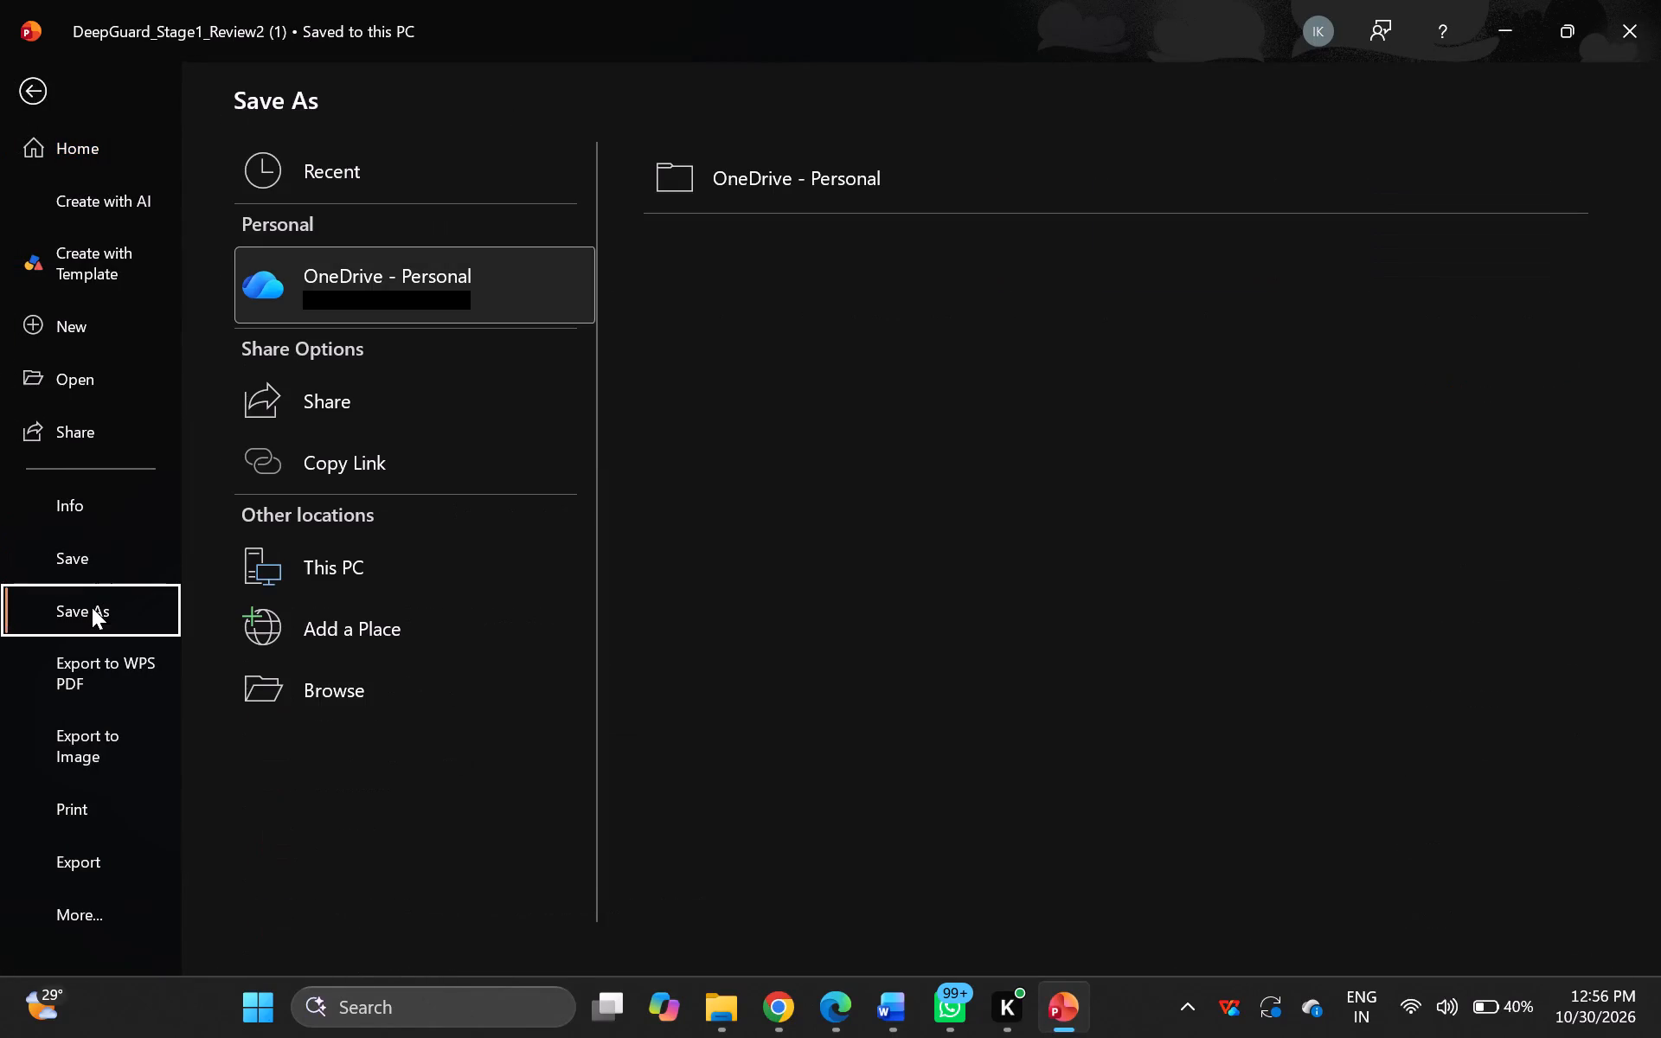
left_click(356, 549)
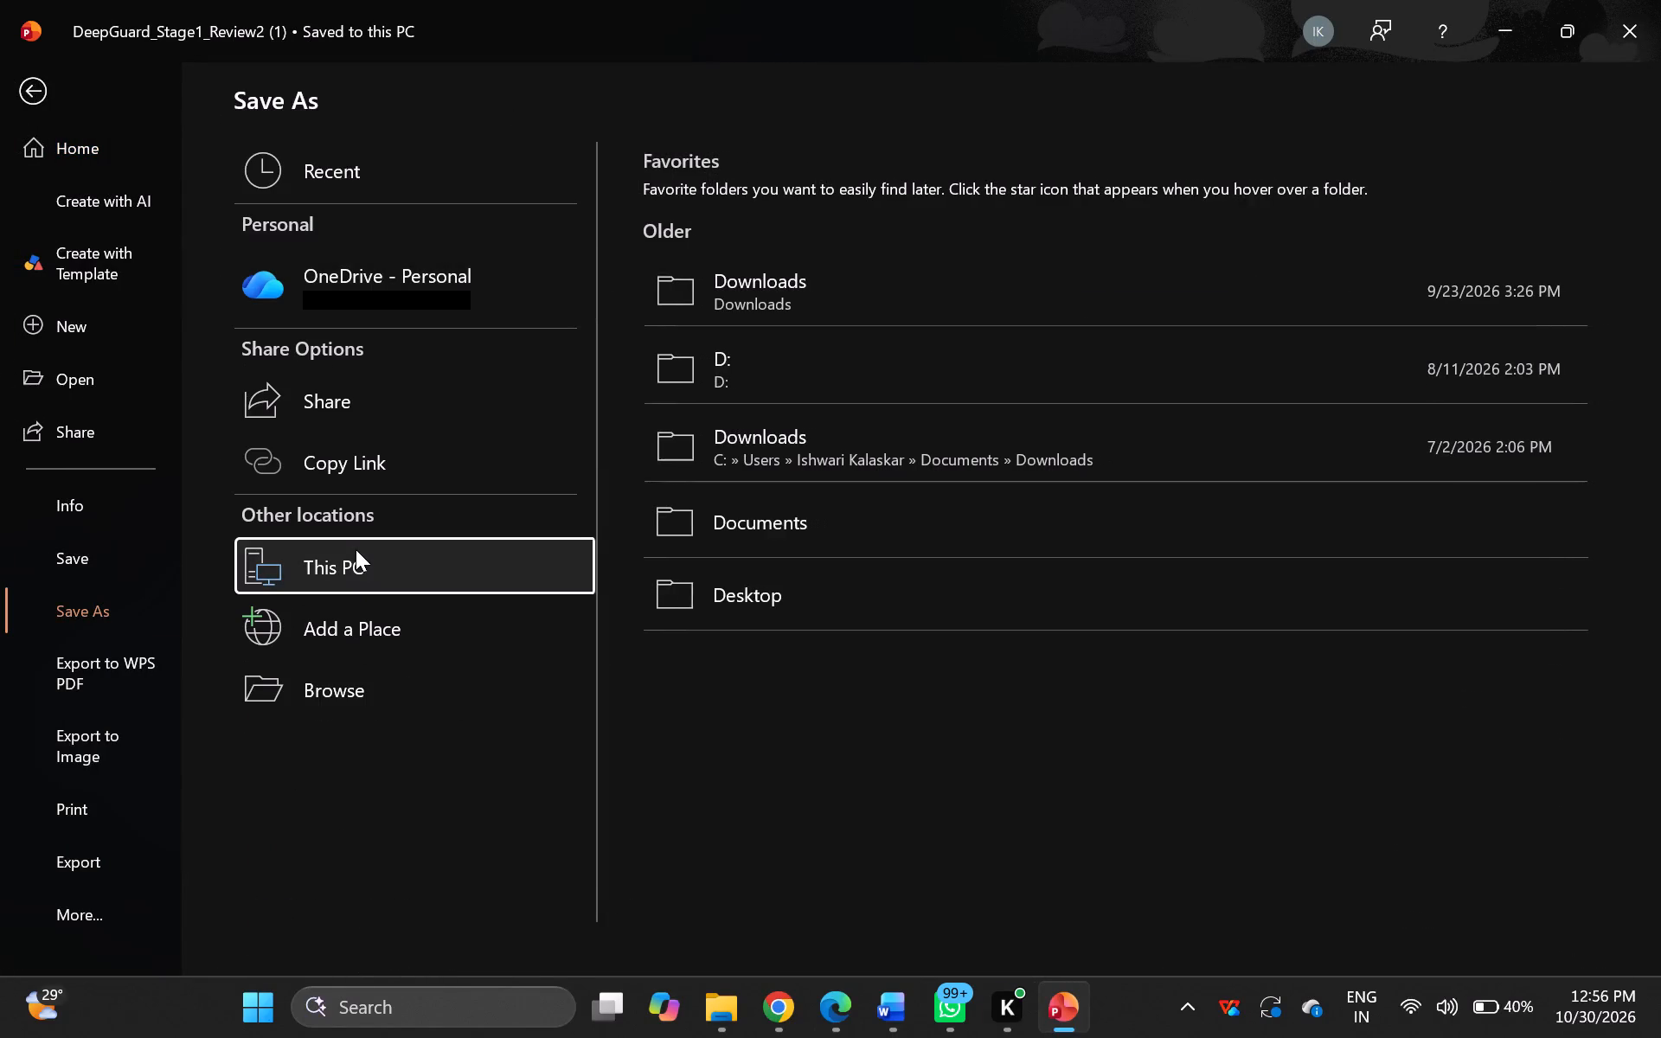
left_click(829, 301)
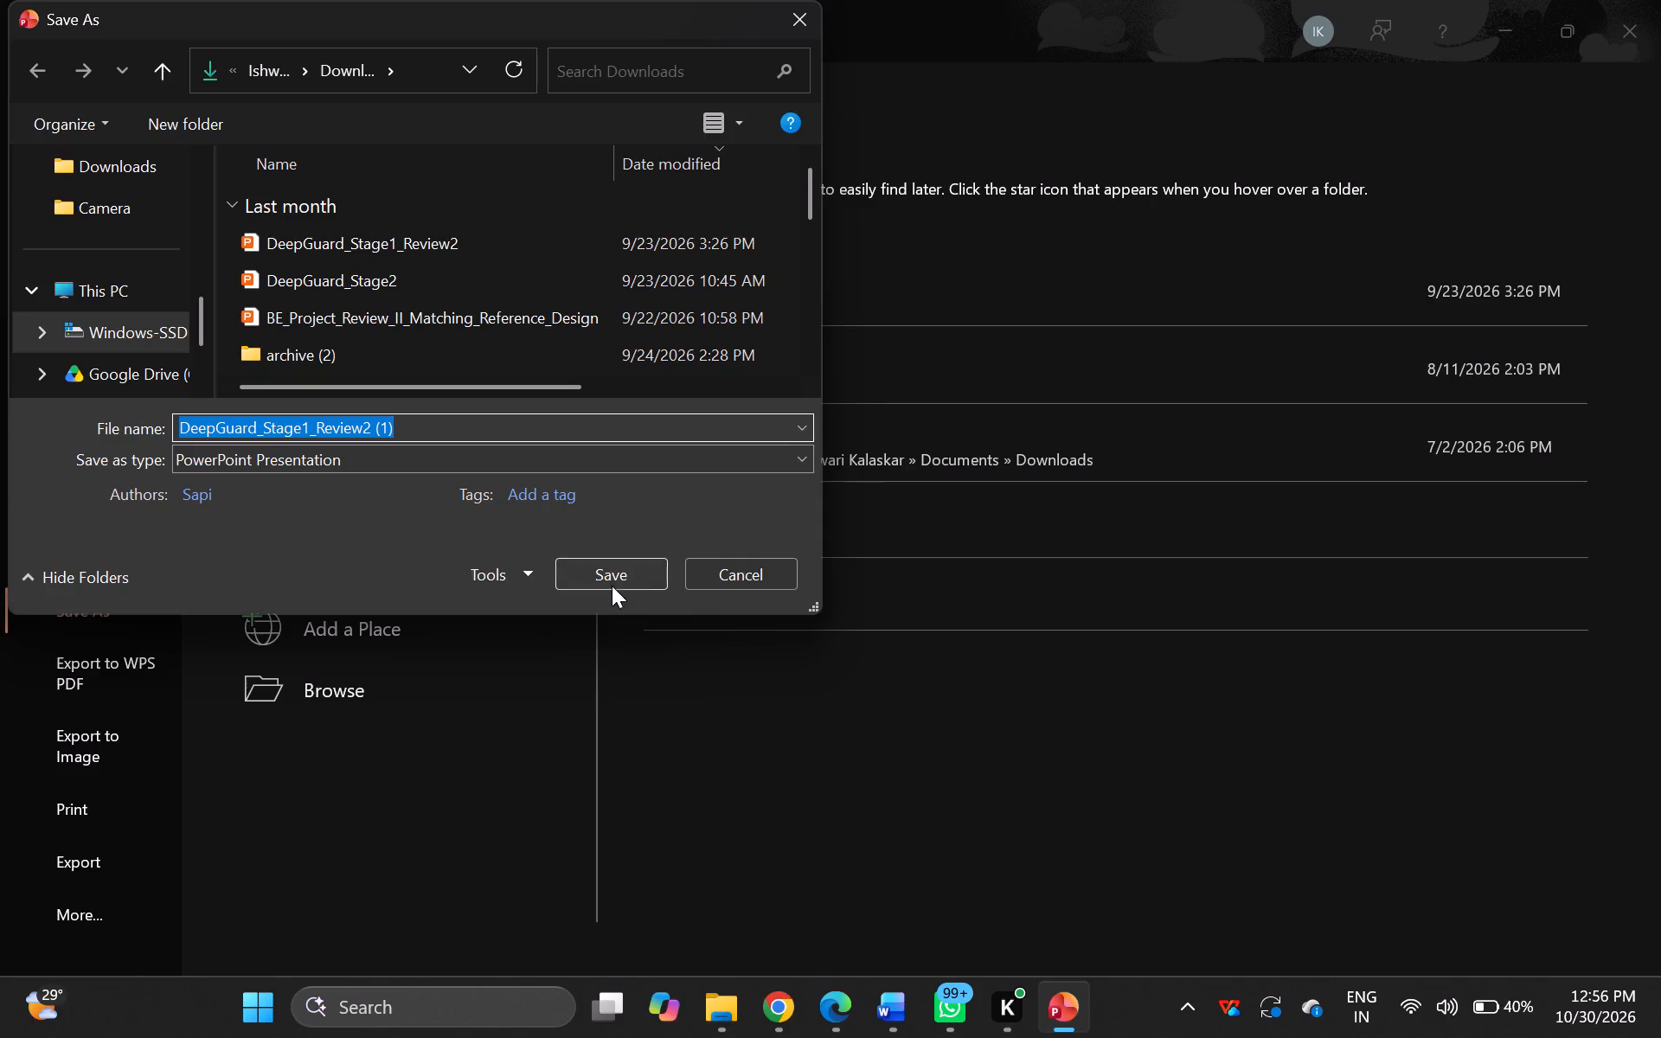
left_click(611, 584)
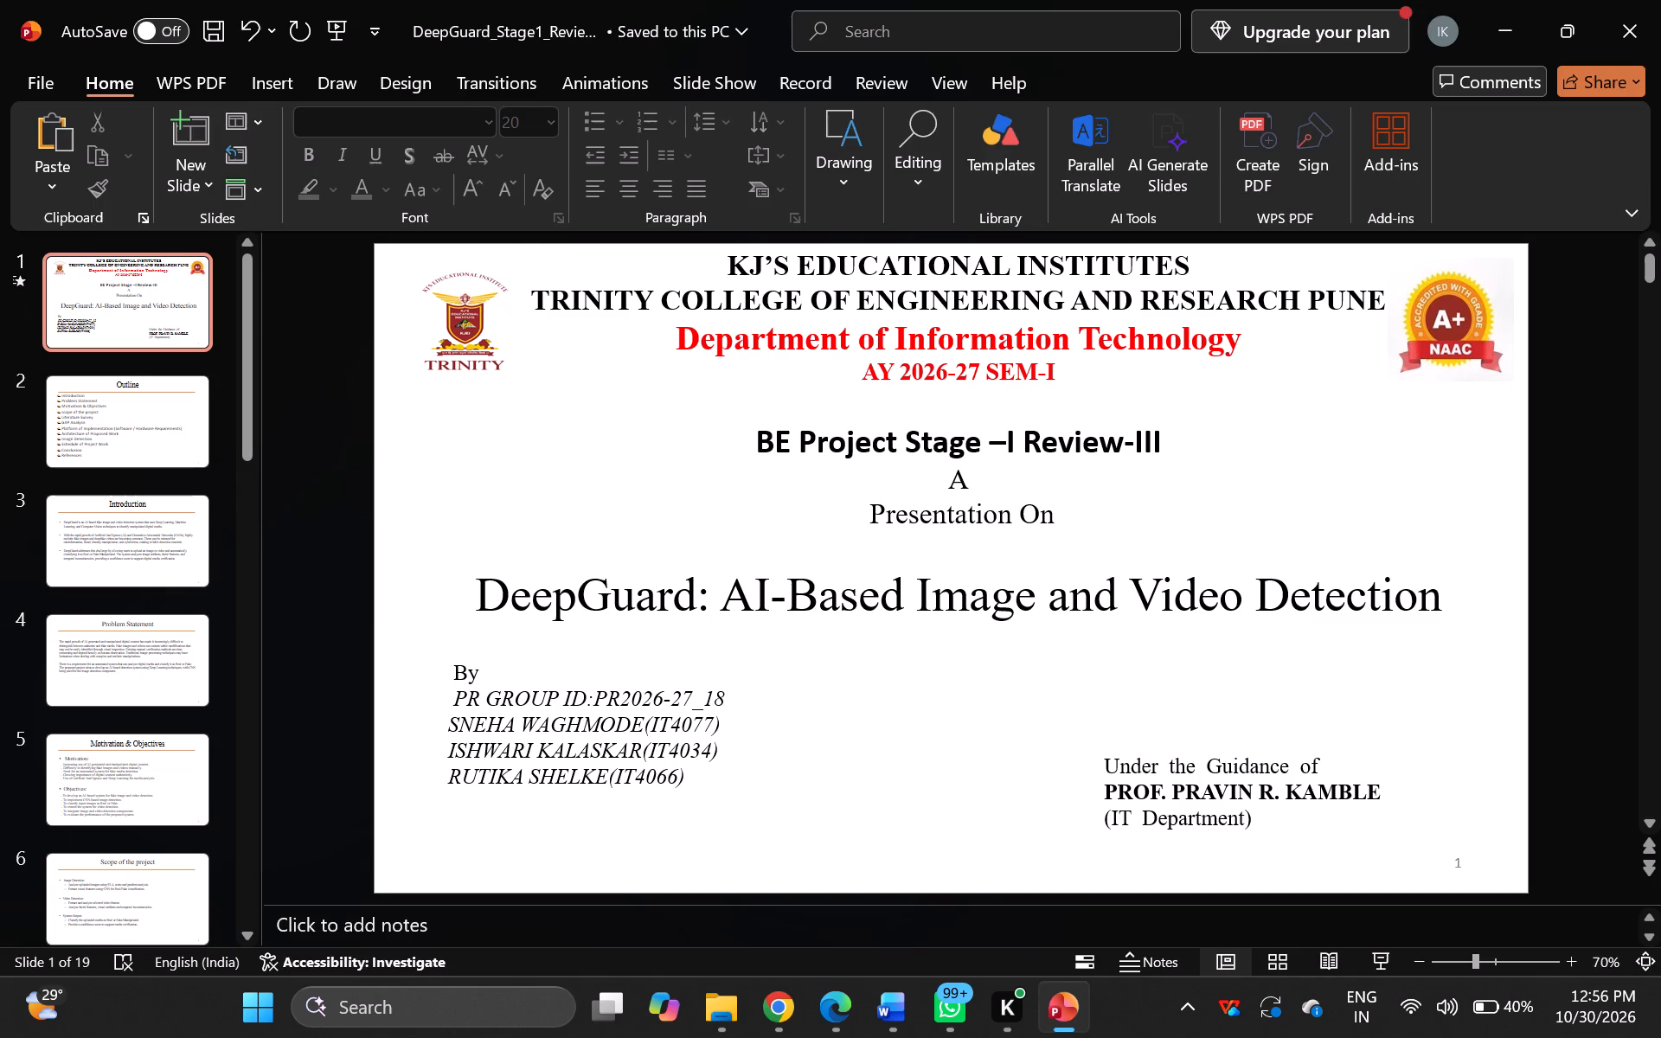
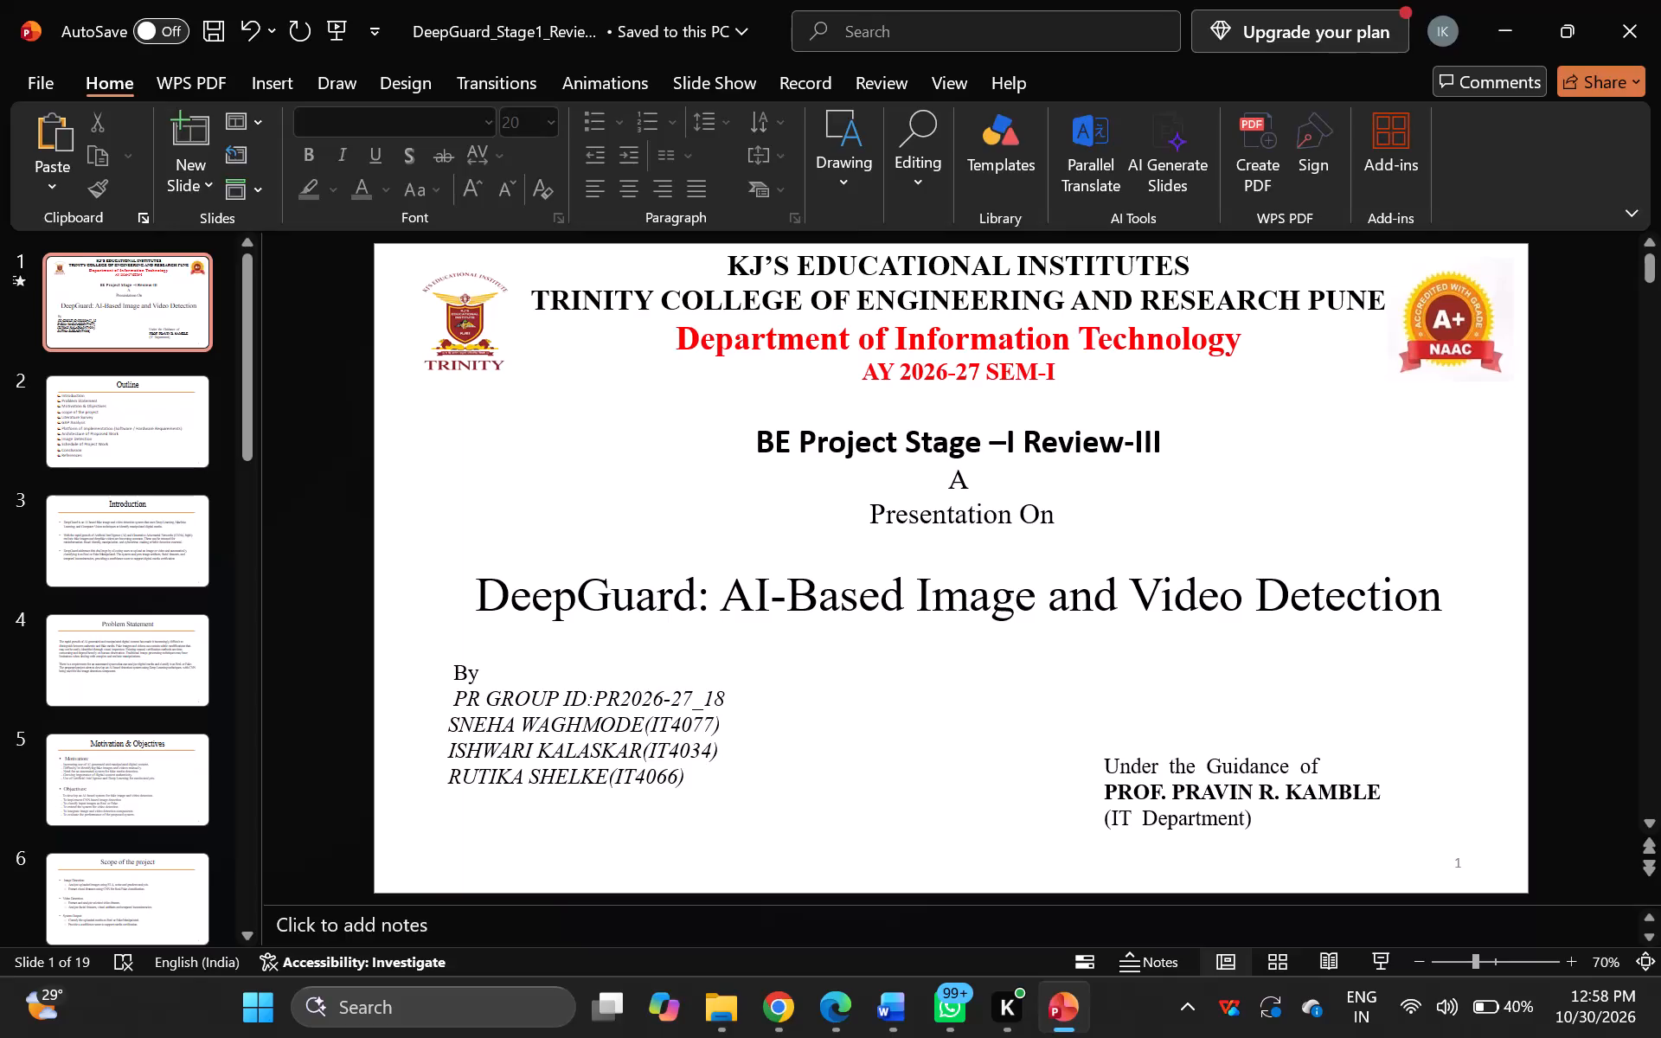
Read through the opening slides again, from the title slide through the problem statement to the motivation and objectives.
scroll(791, 549, "down", 1)
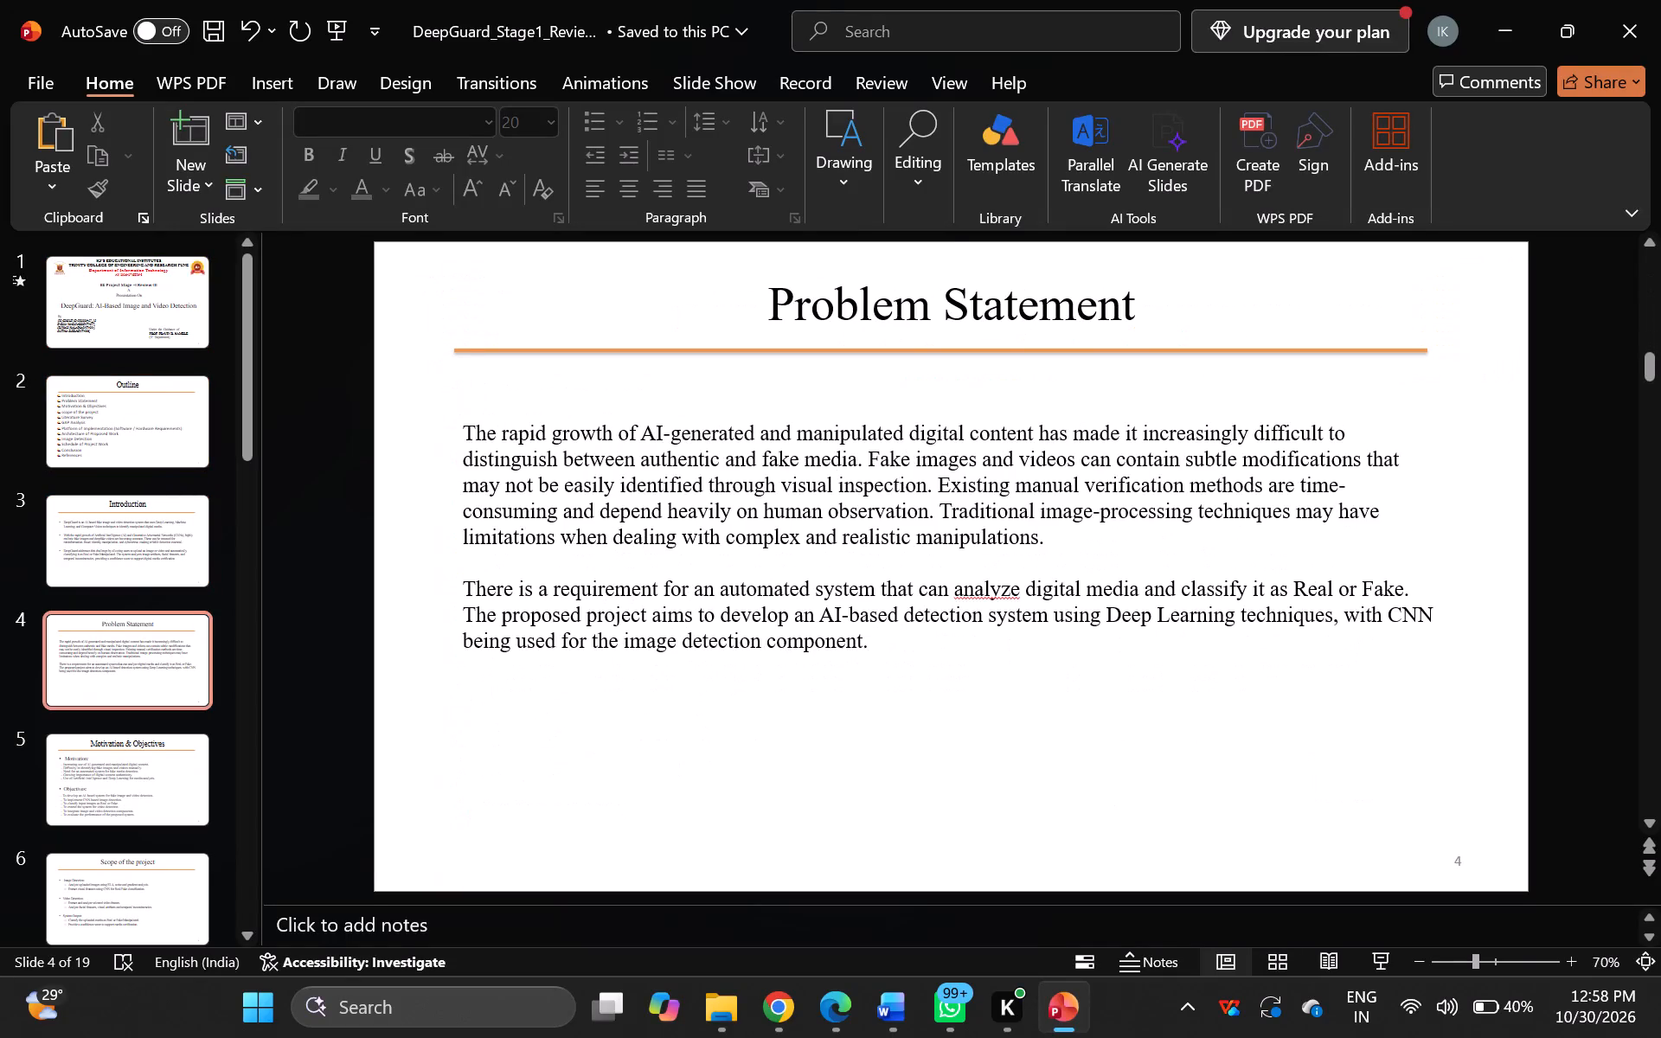
scroll(791, 549, "down", 1)
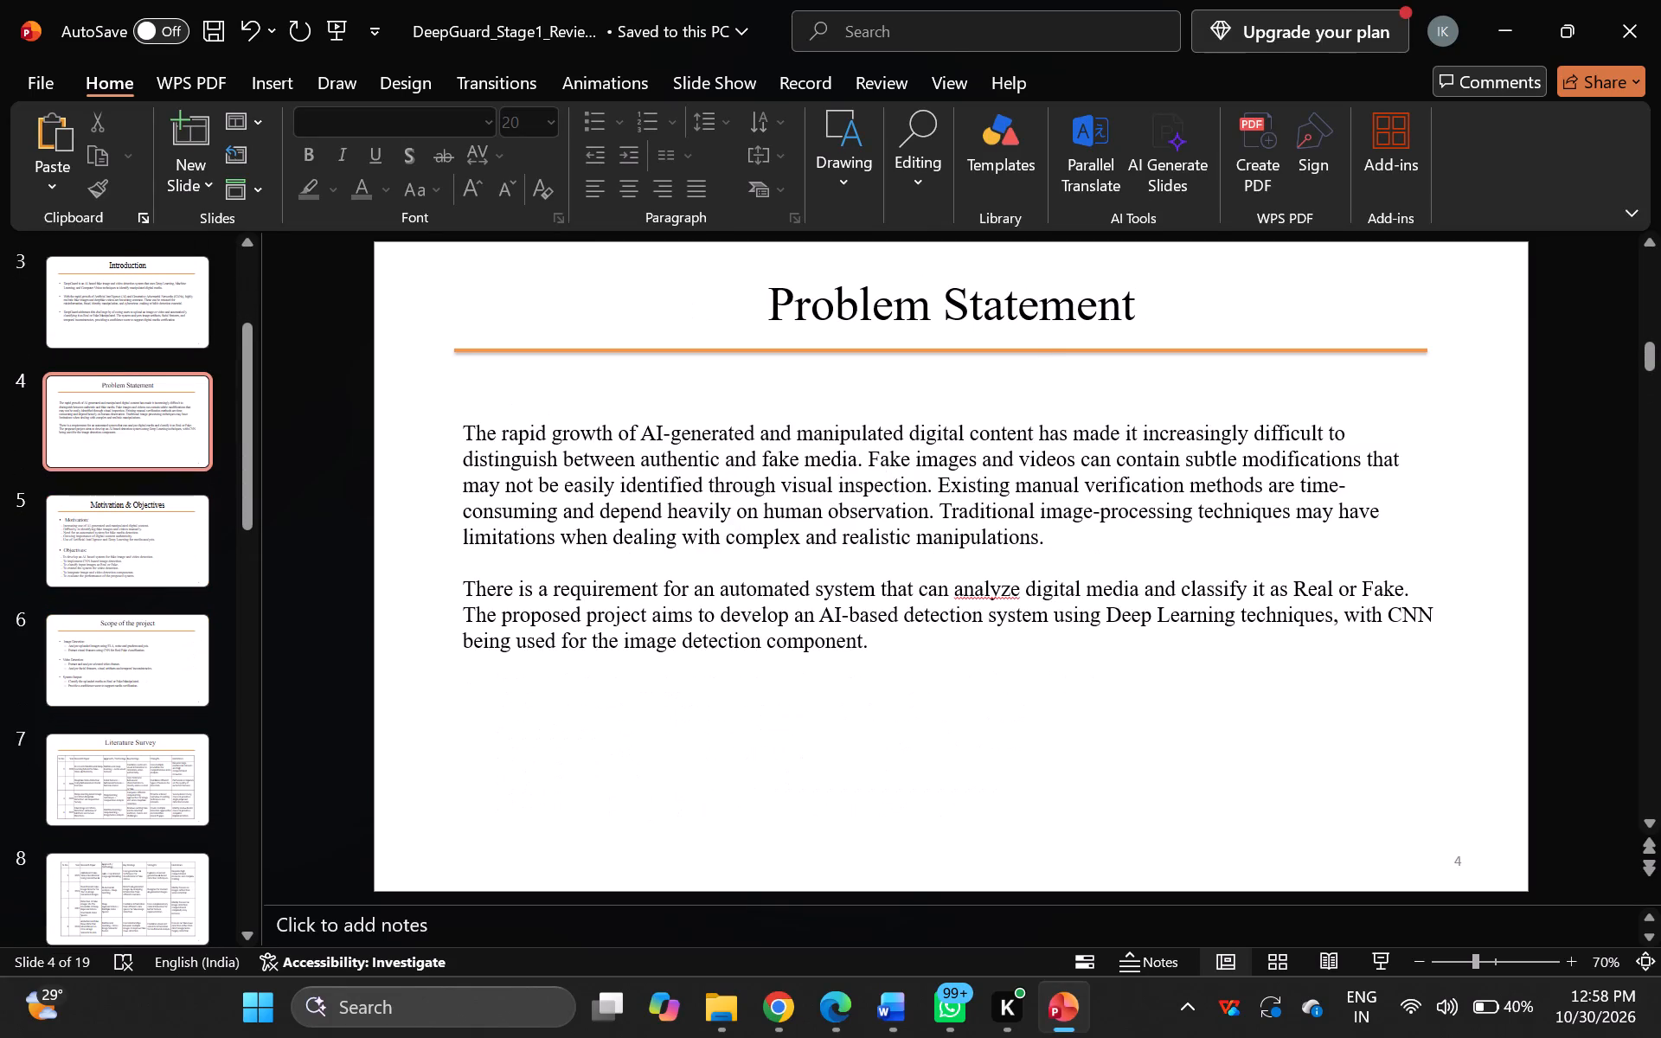
scroll(791, 549, "down", 1)
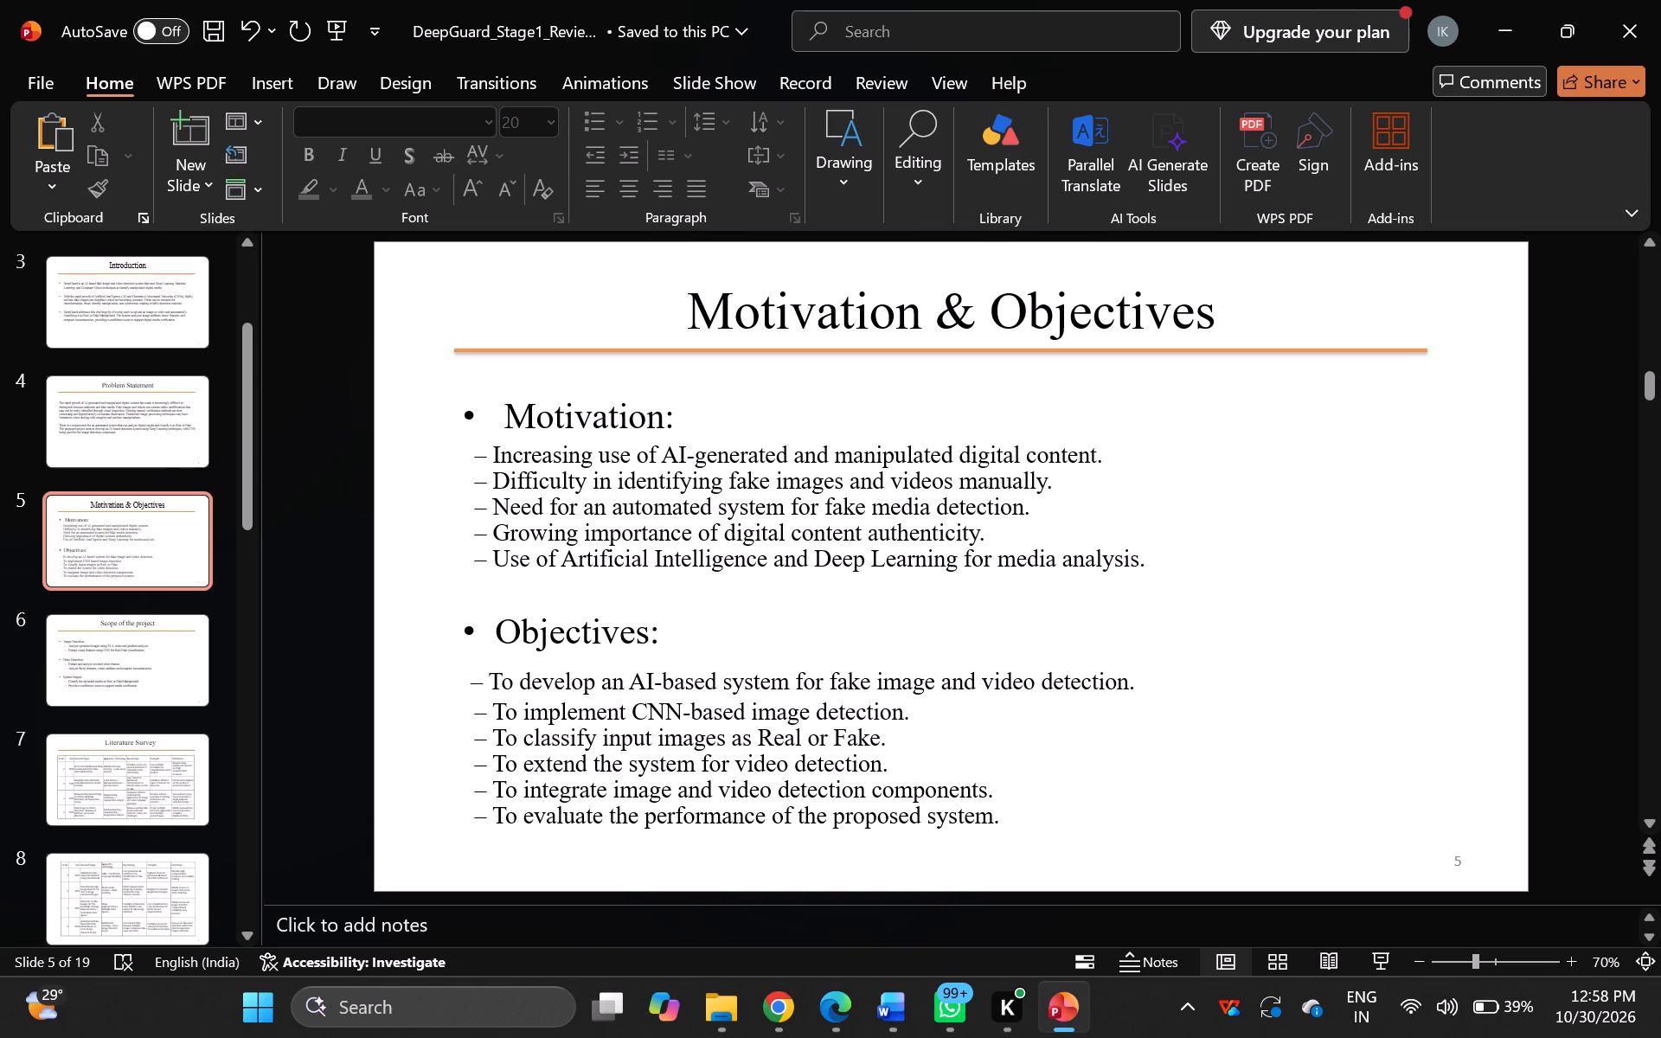
Recheck the Motivation & Objectives slide and the Scope of the project slide.
key("Down")
key("Up")
key("Down")
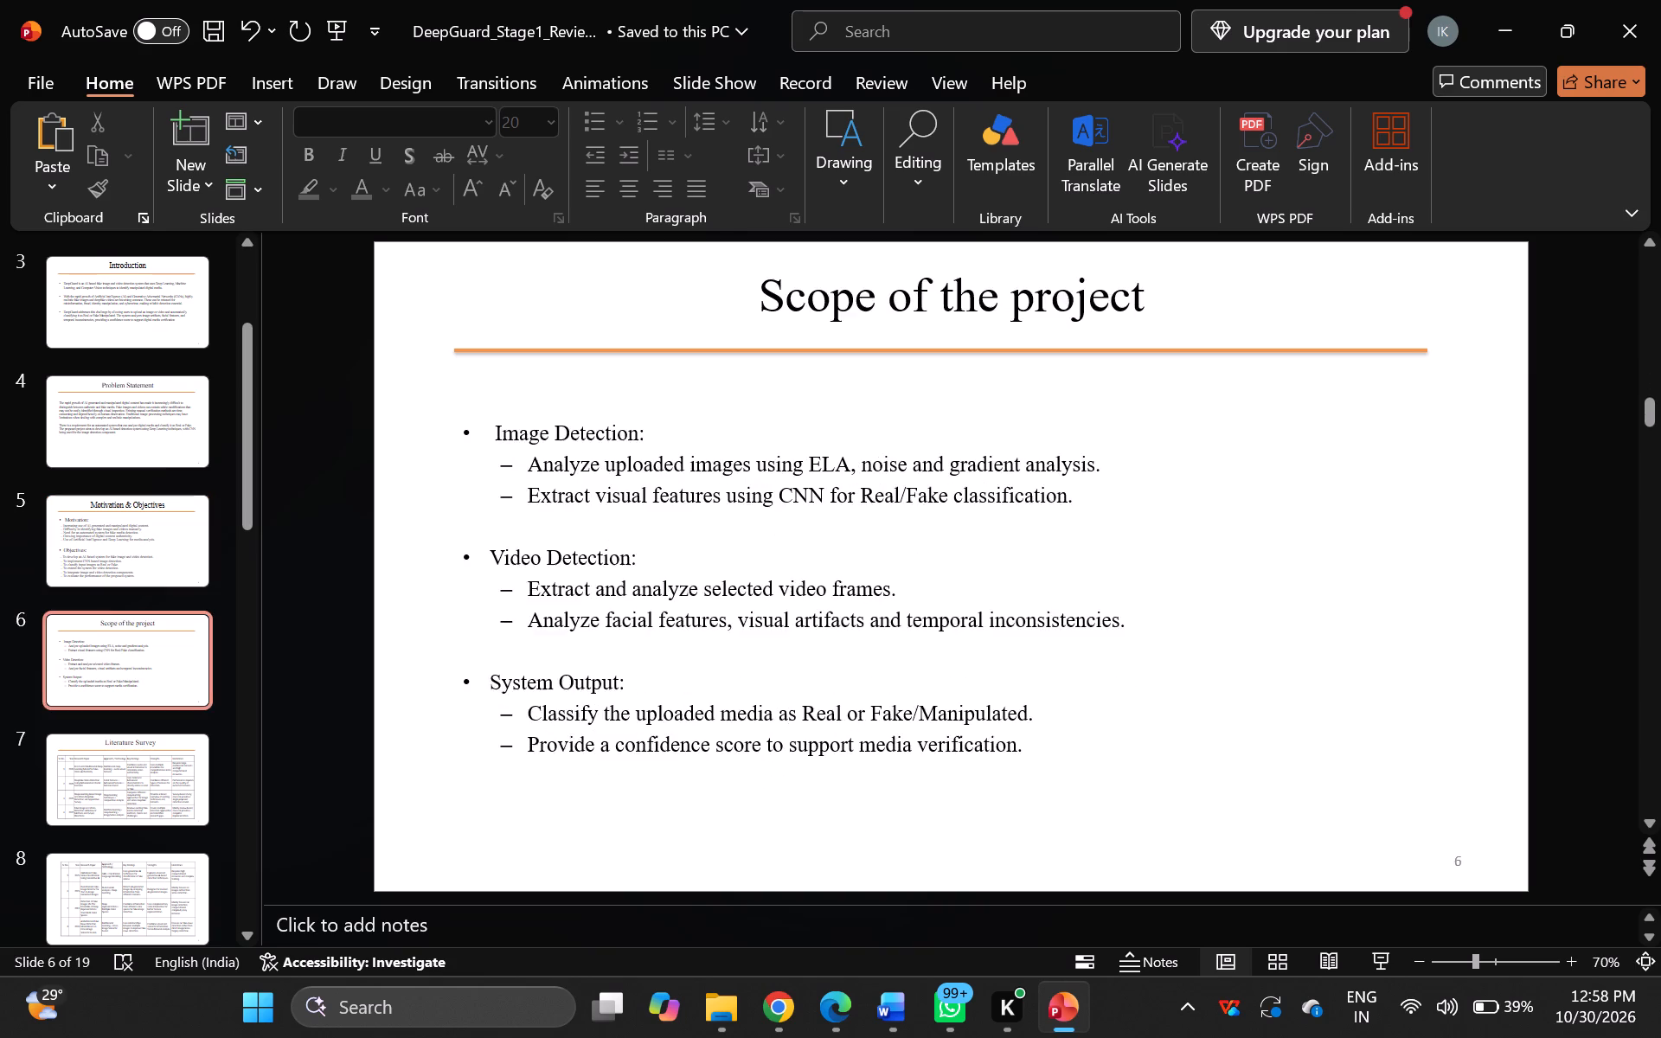
Recheck the Motivation & Objectives and Scope of the project slides, continuing to the second slide of the literature survey table.
key("Down")
key("Up")
key("Up")
key("Down")
key("Down")
key("Down")
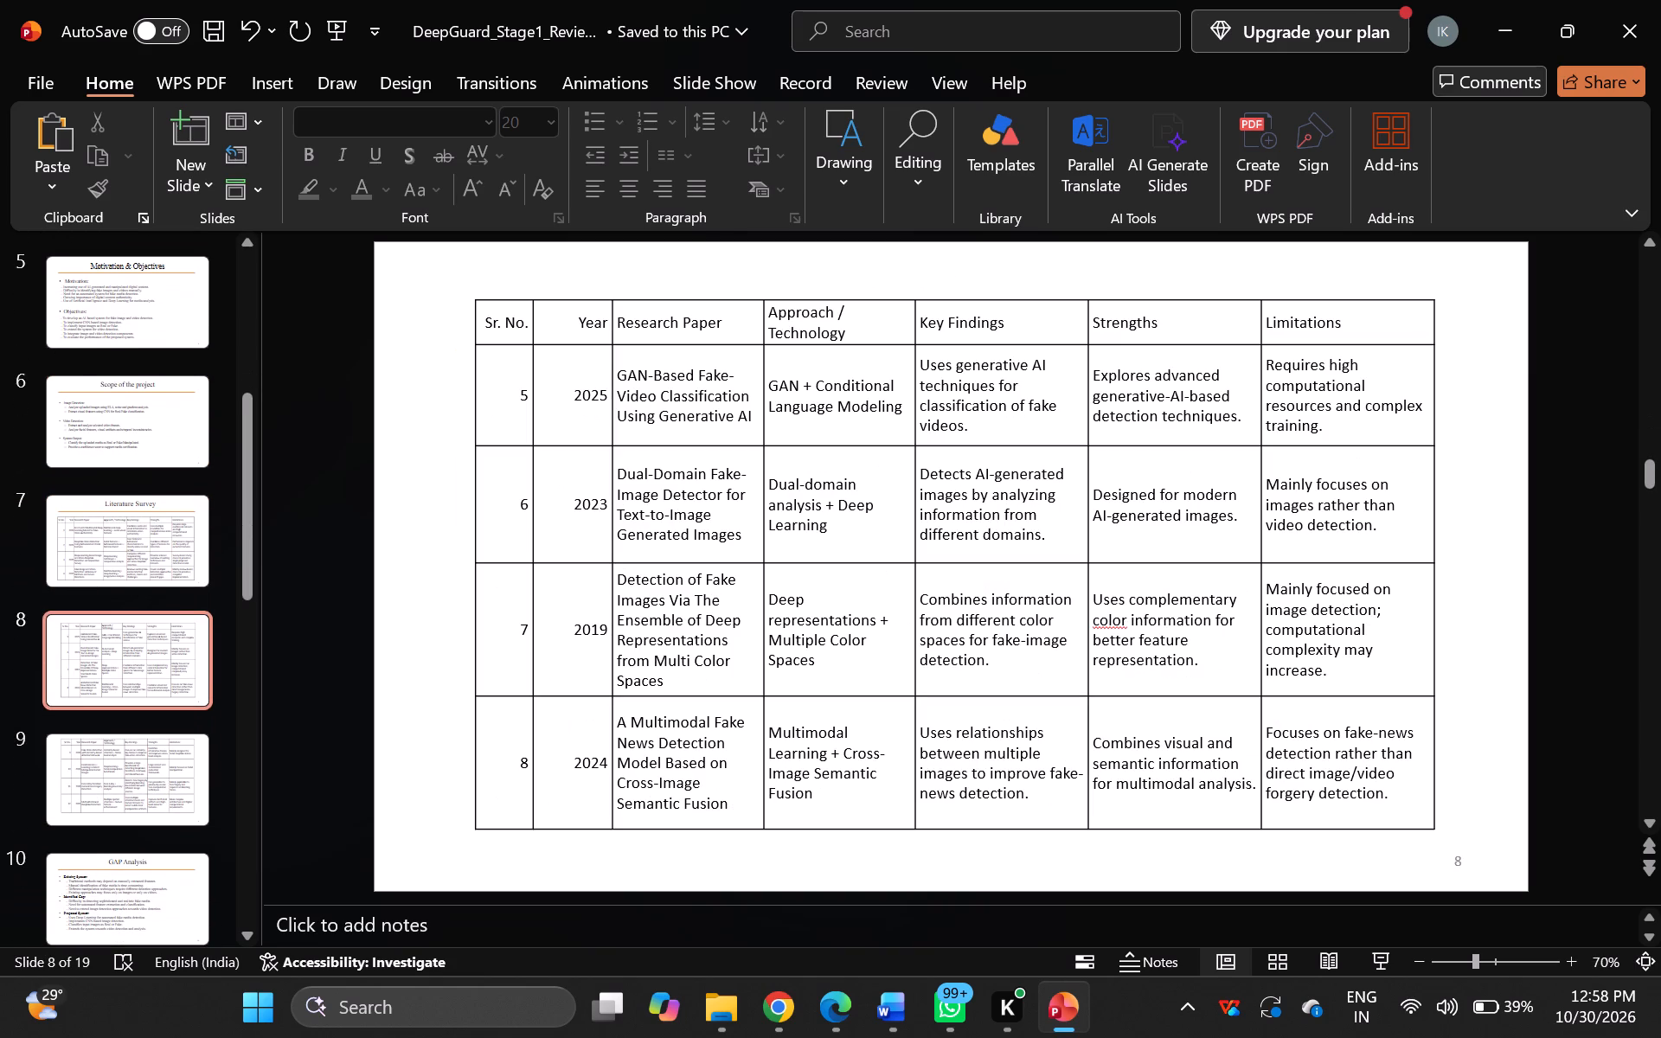
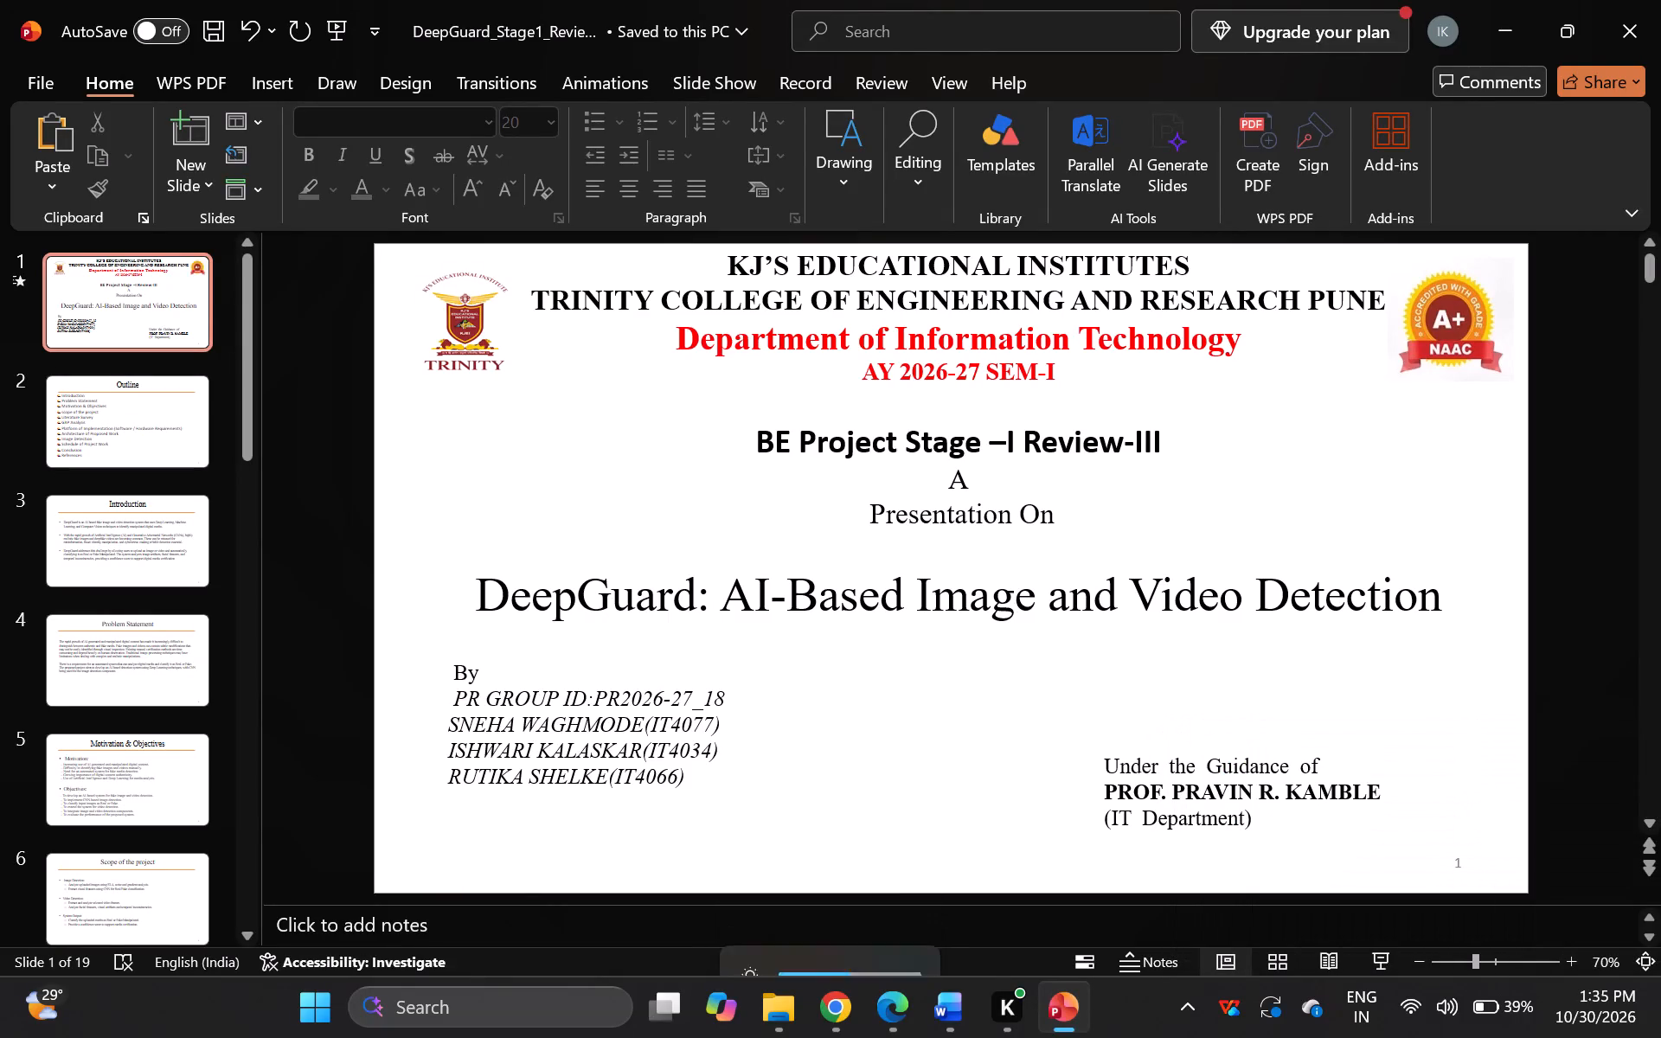
Present the DeepGuard slide show from the title slide and review the slides up to Motivation & Objectives.
key("F5")
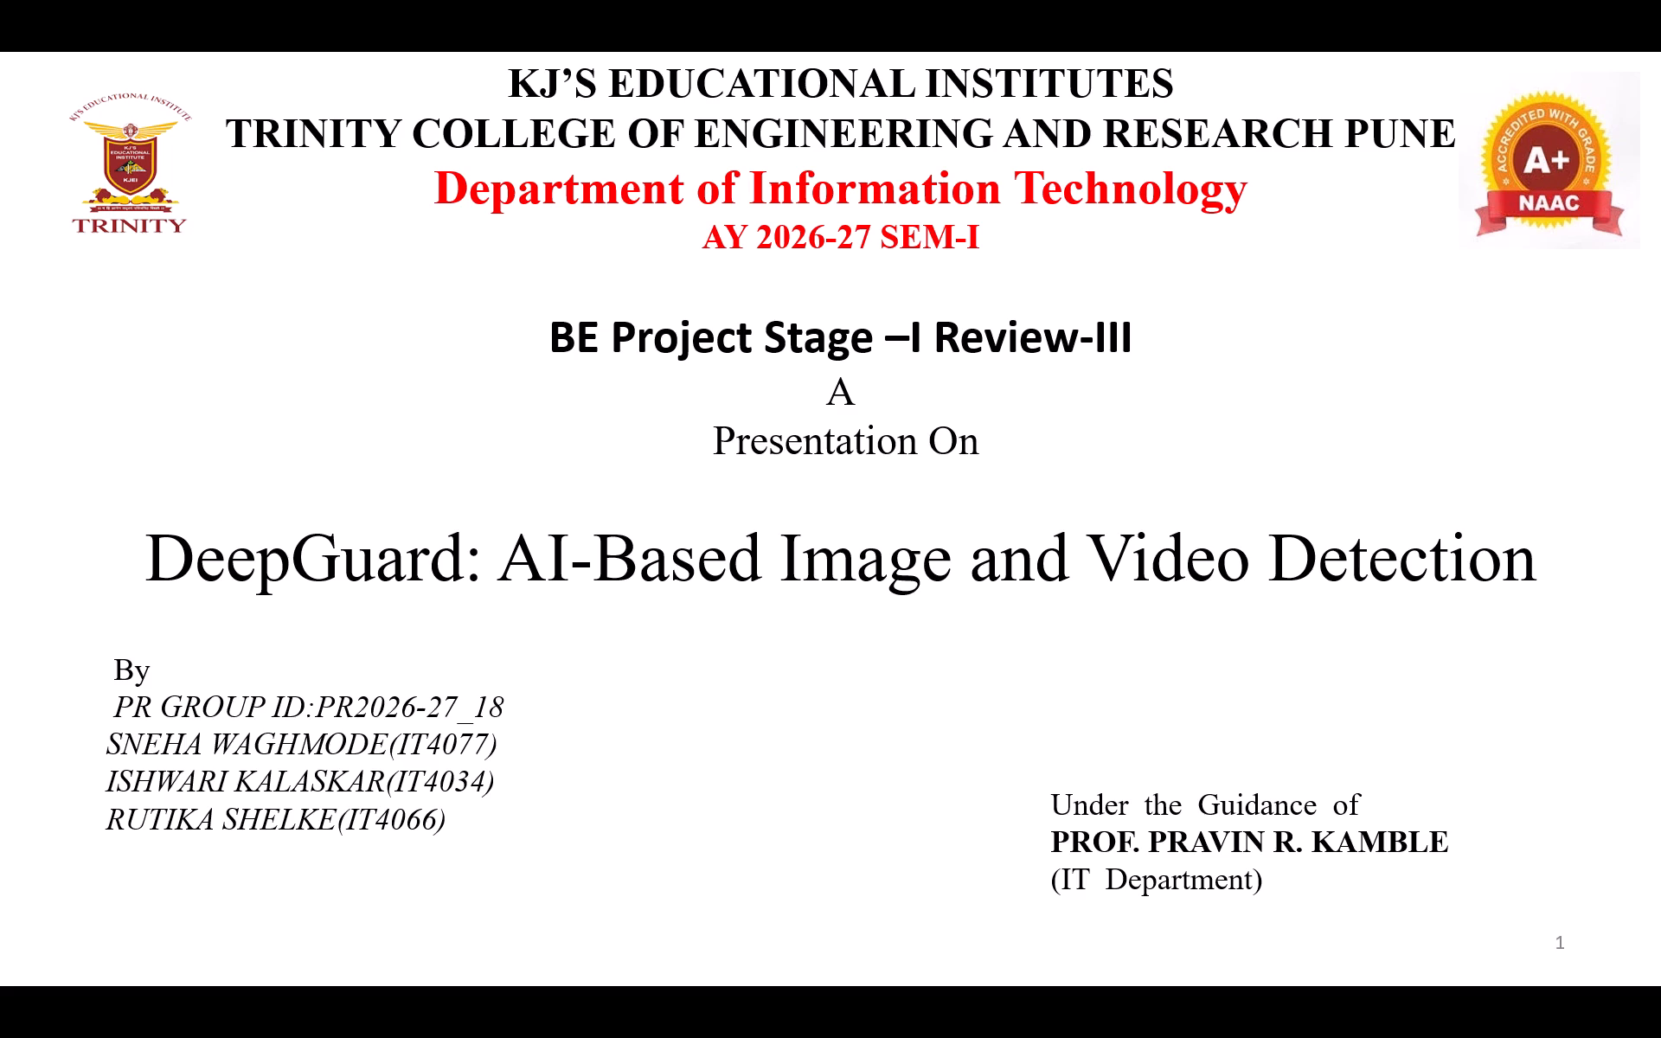
key("Right")
key("Right")
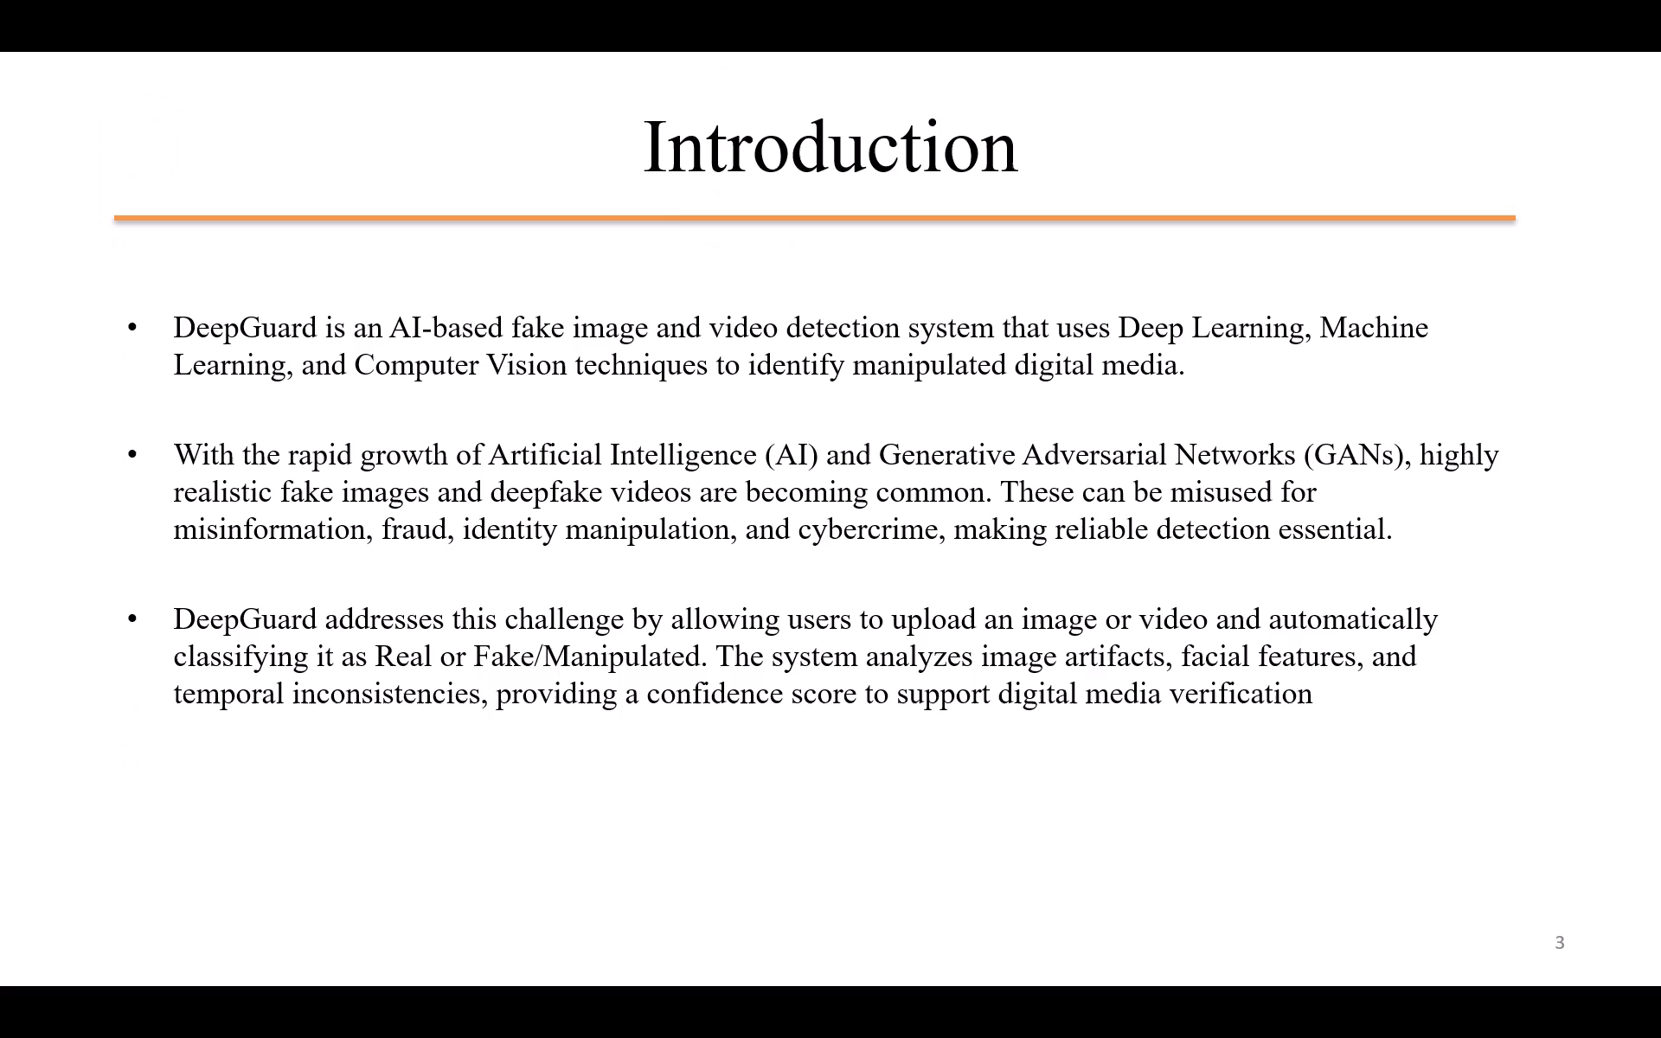
key("Right")
key("Right")
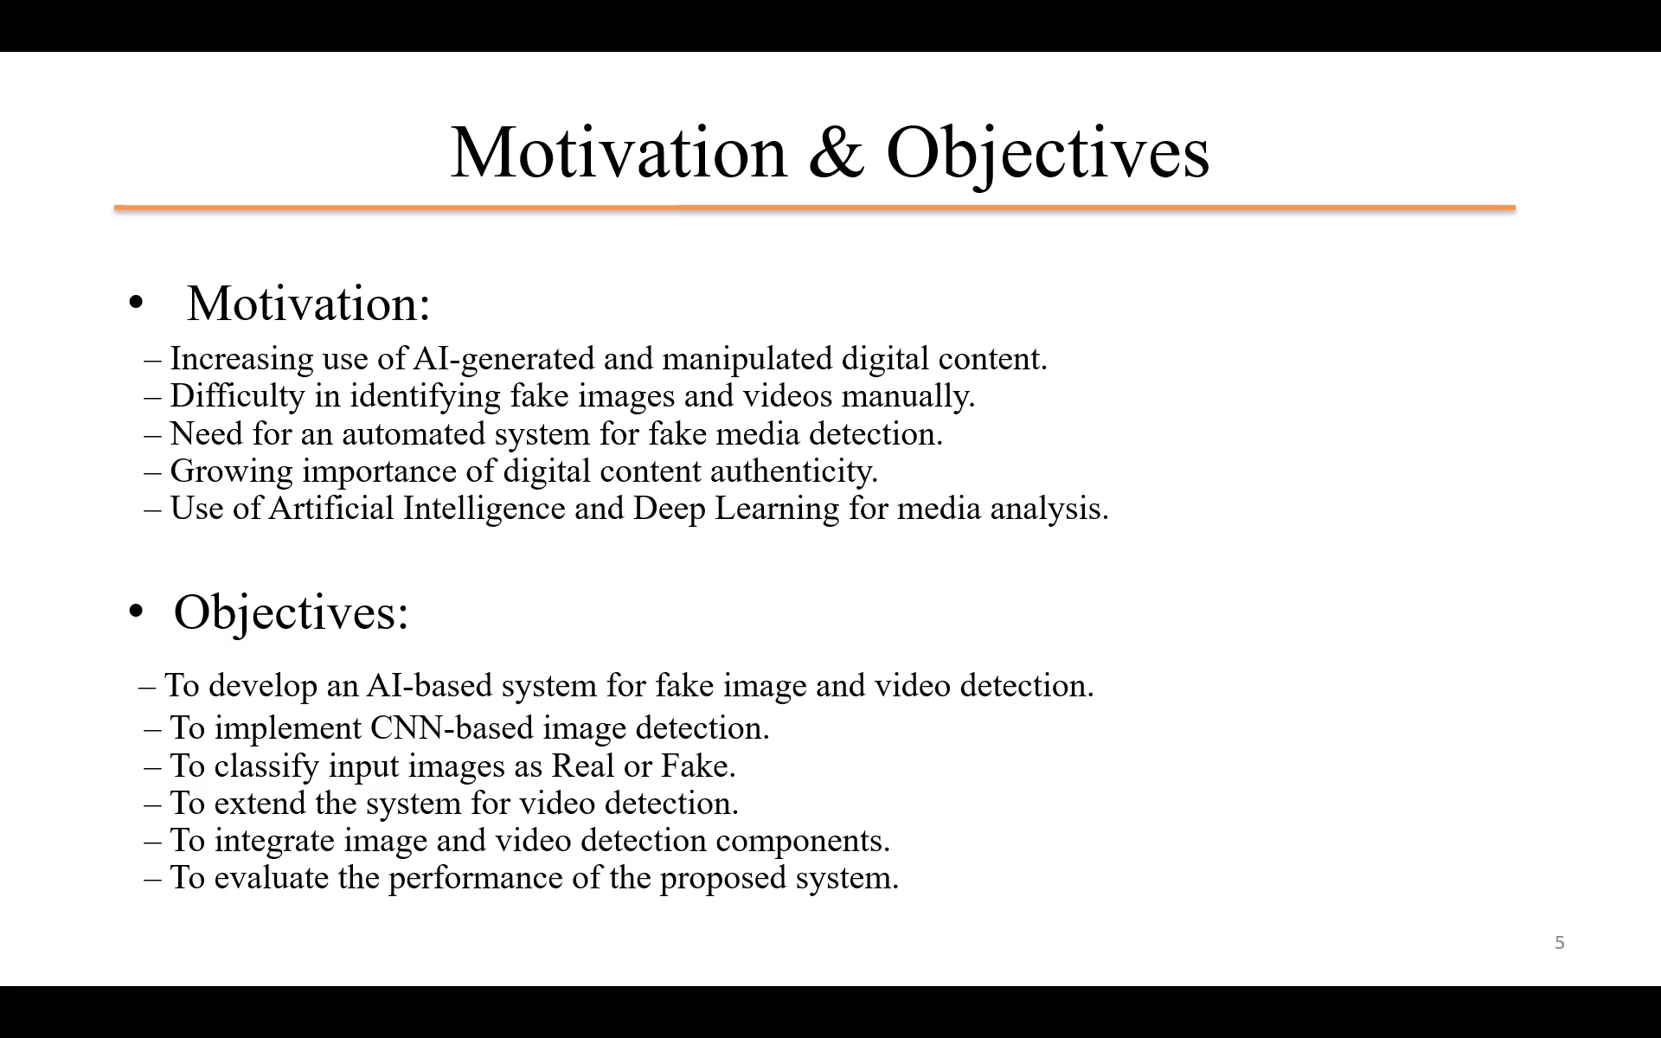
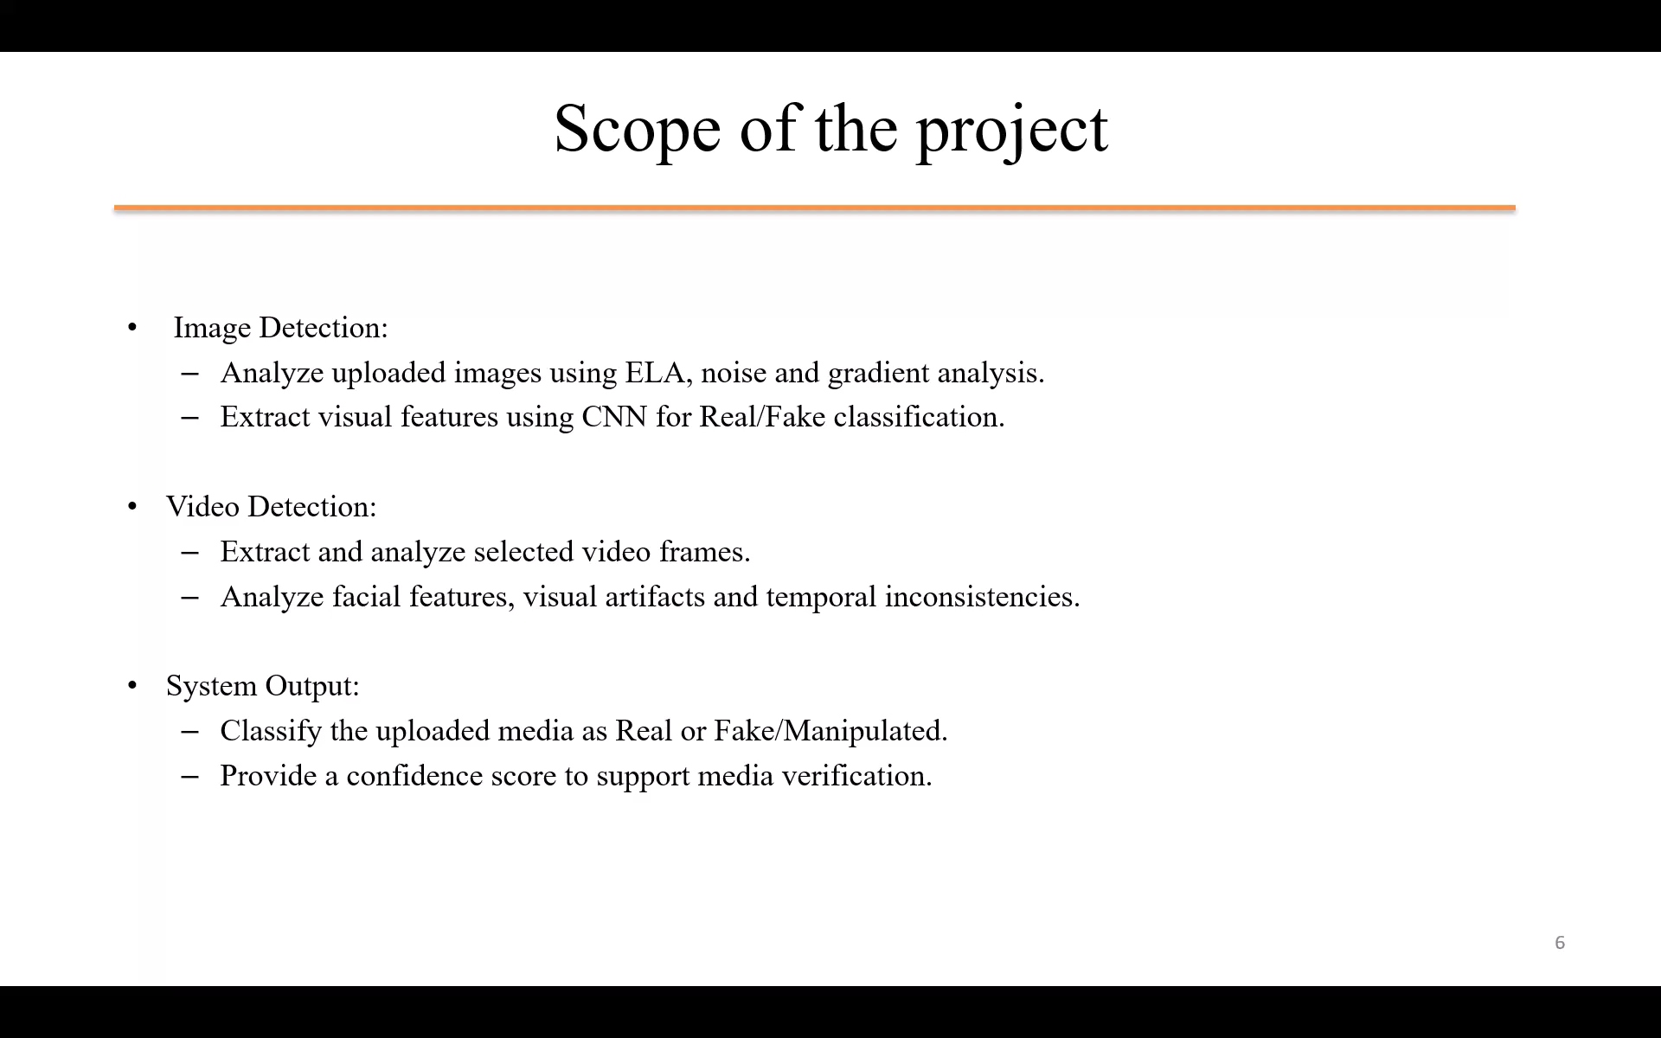
Review the slideshow from the Literature Survey slide through to the GAP Analysis slide.
key("Right")
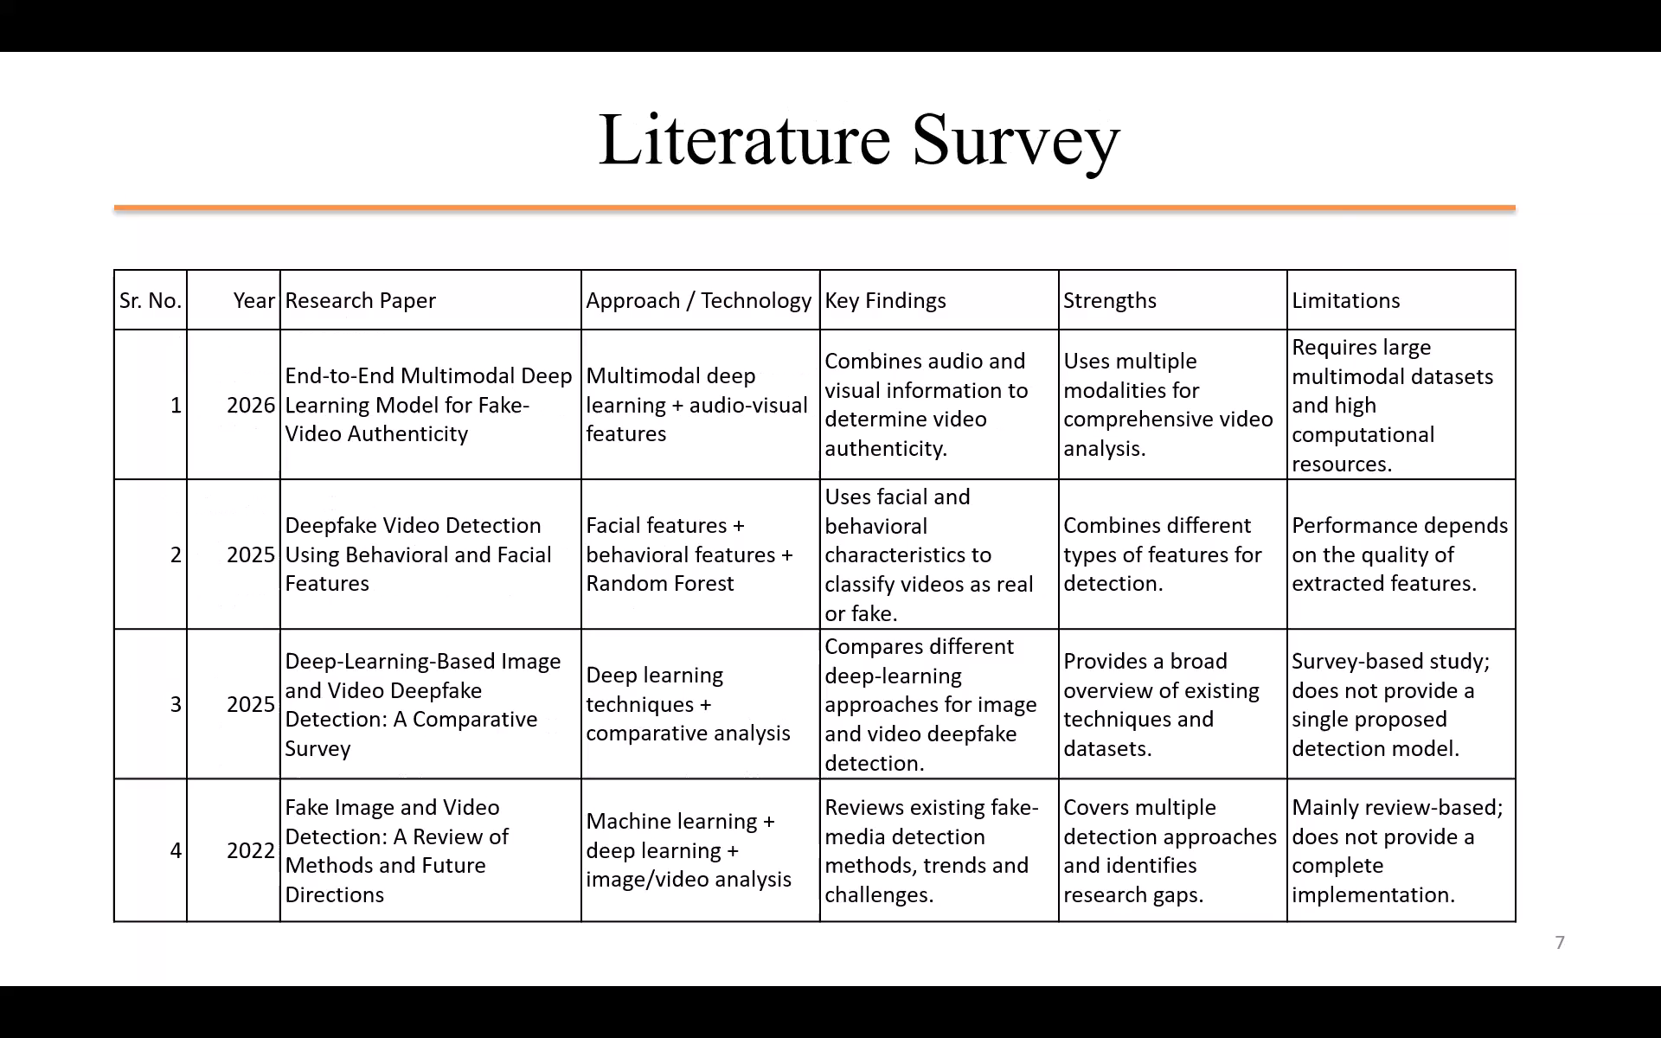
key("Right")
key("Right")
key("Right")
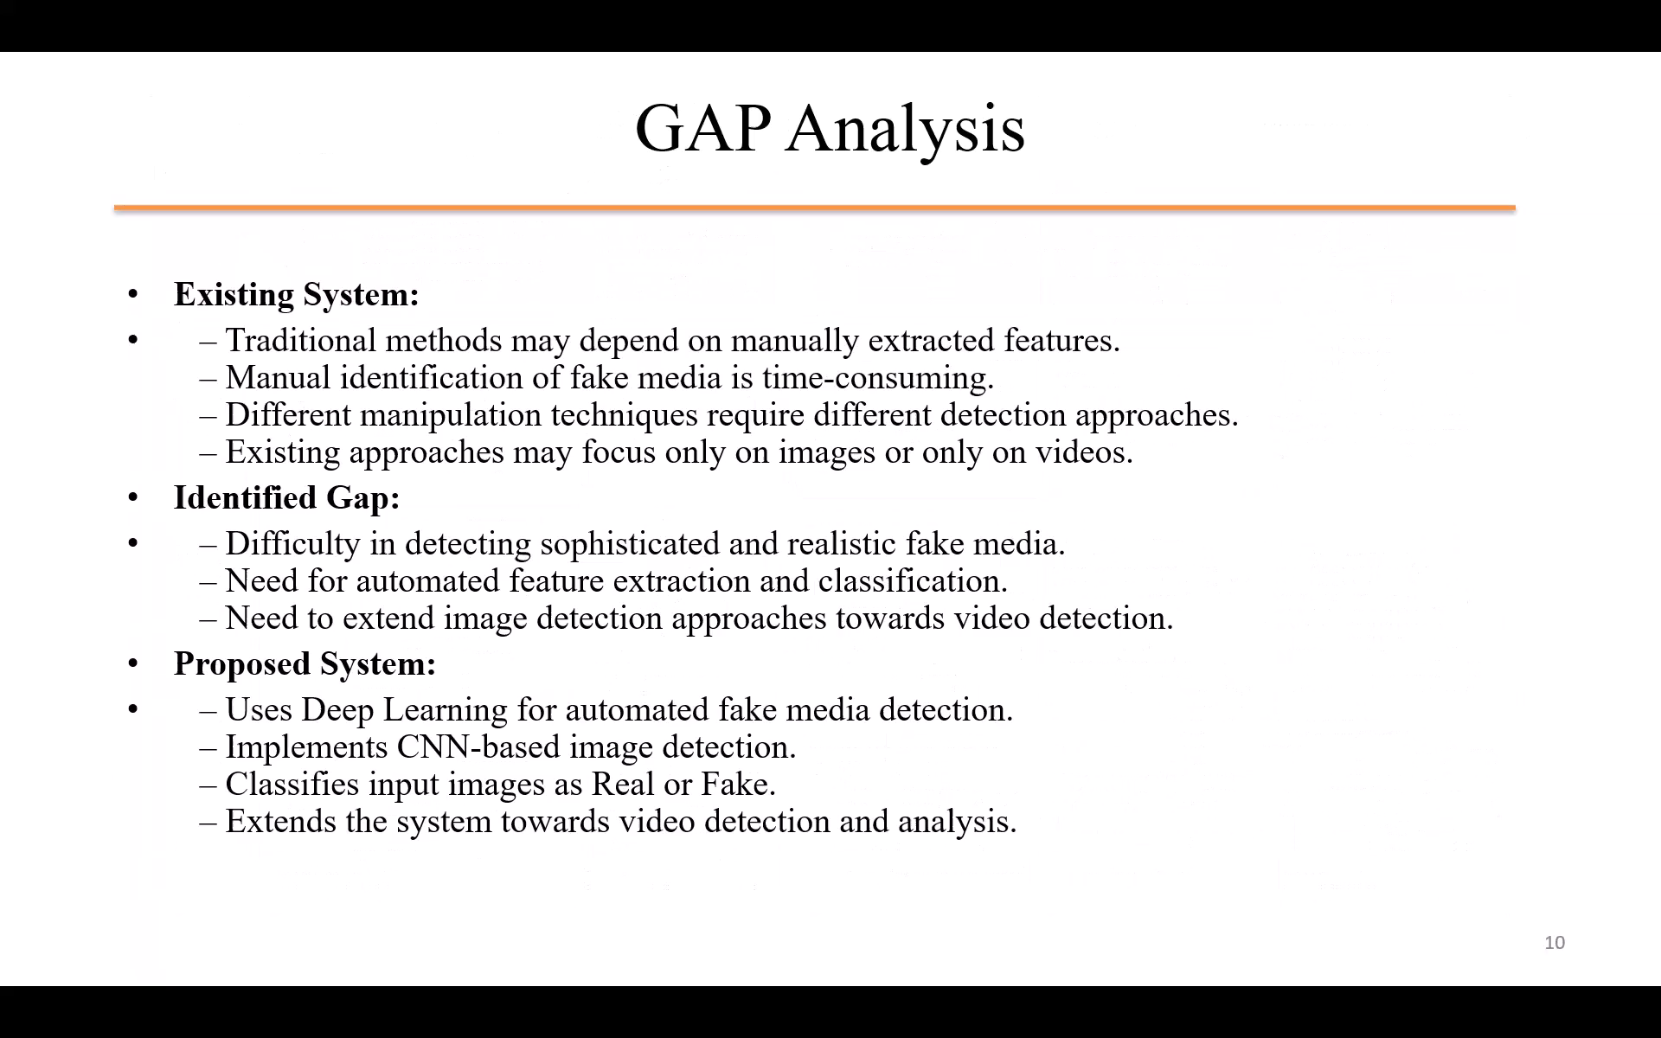